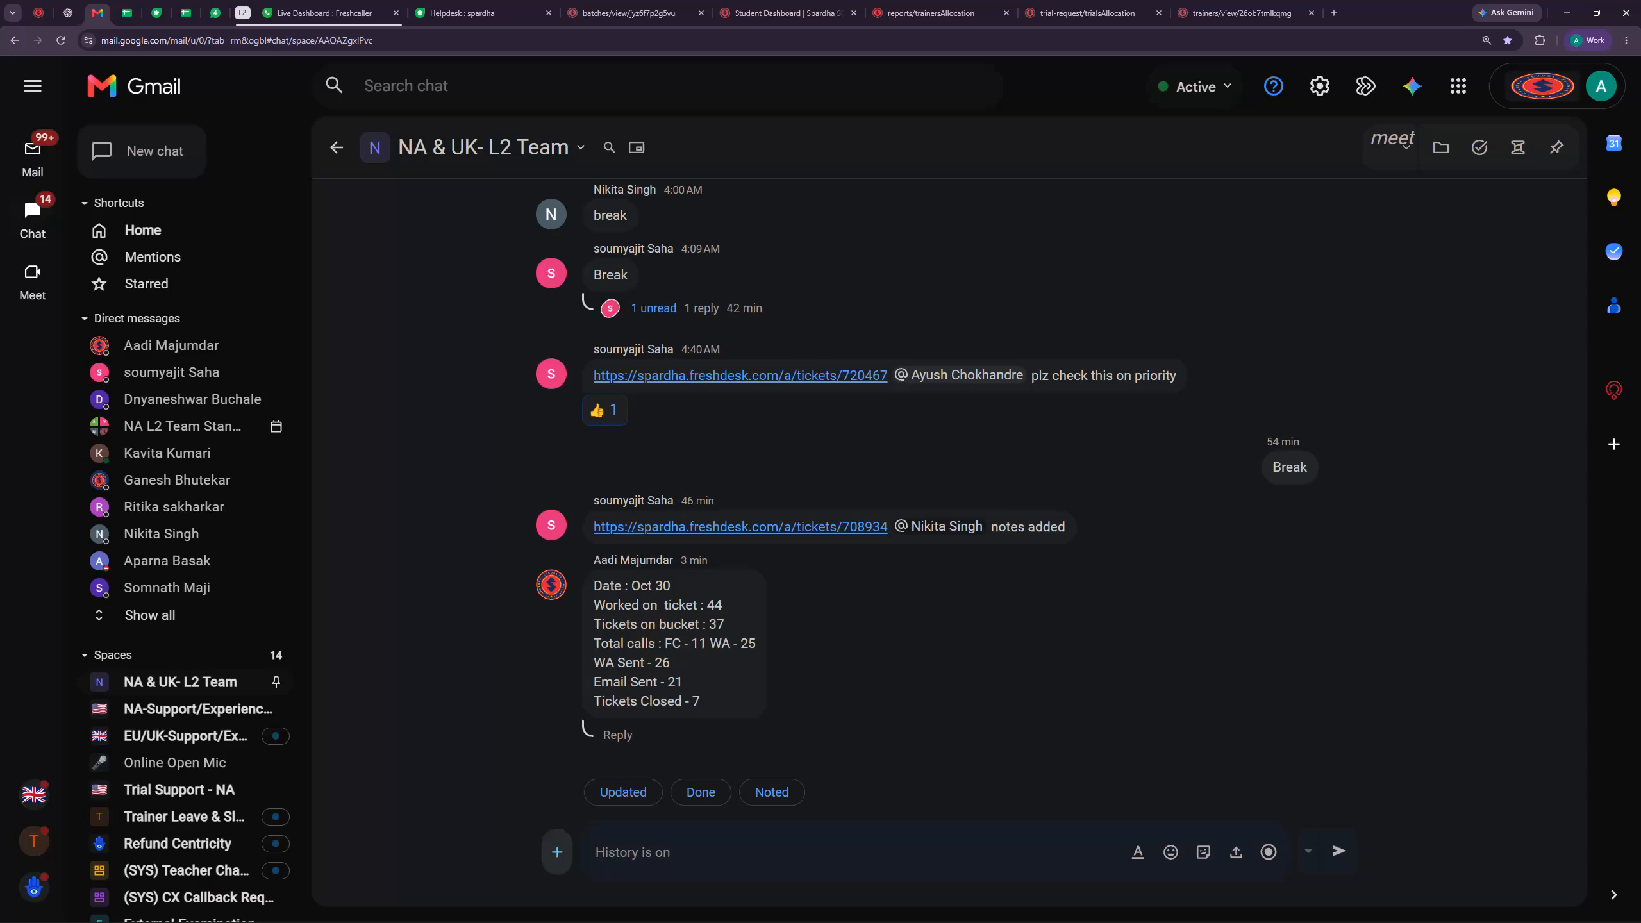
Open the NA & UK- L2 Team chat space to view its latest messages.
click(196, 679)
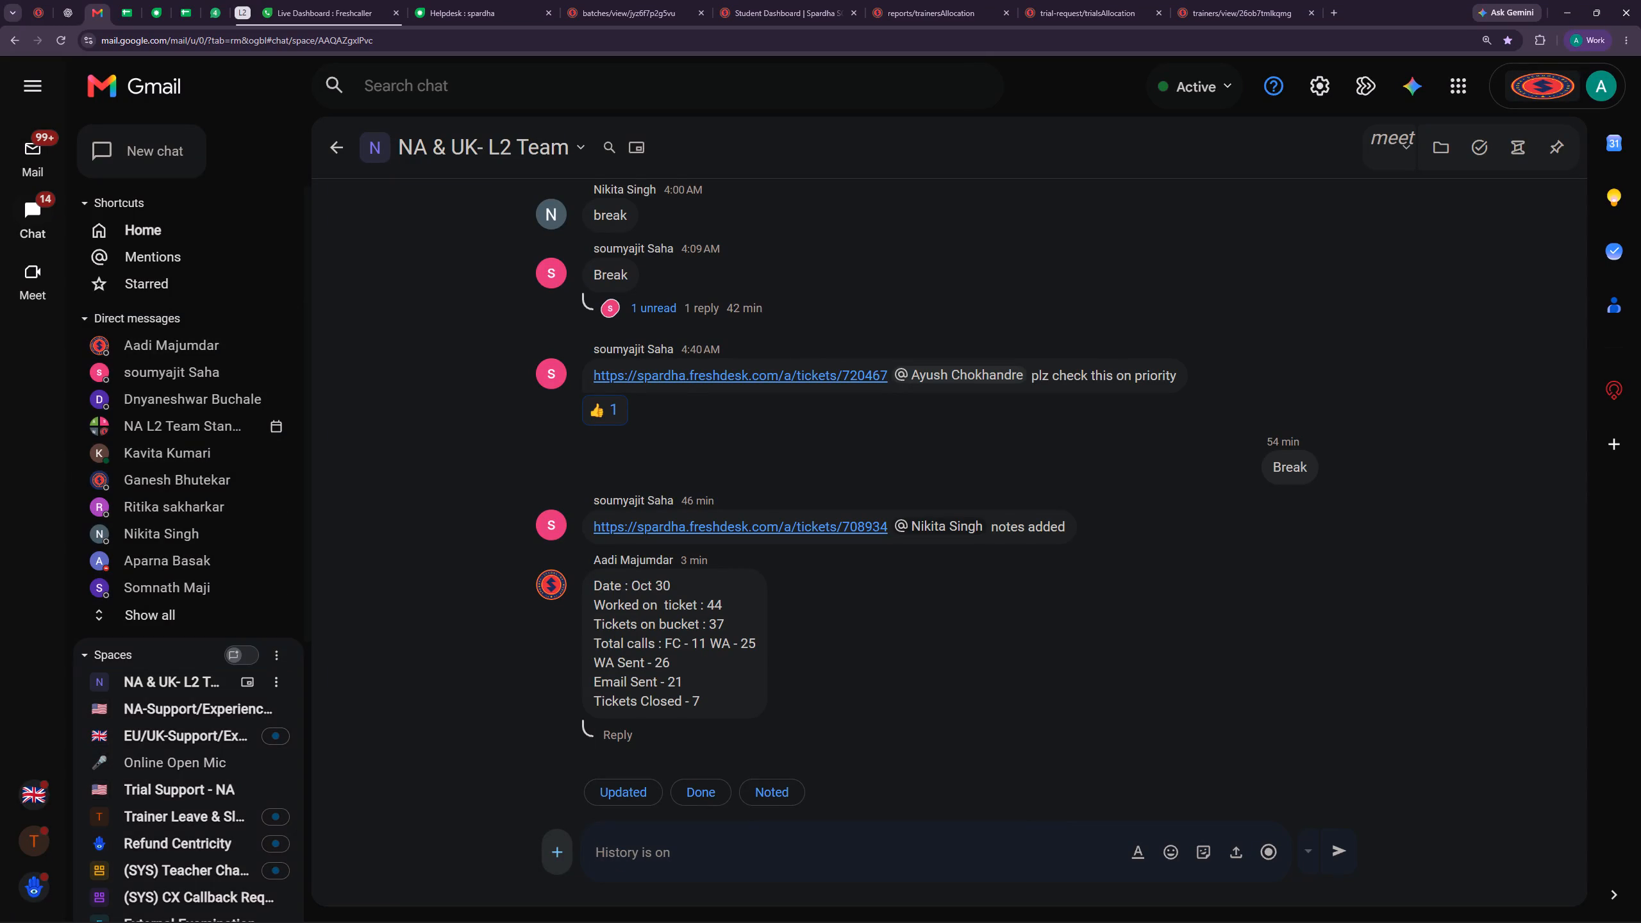
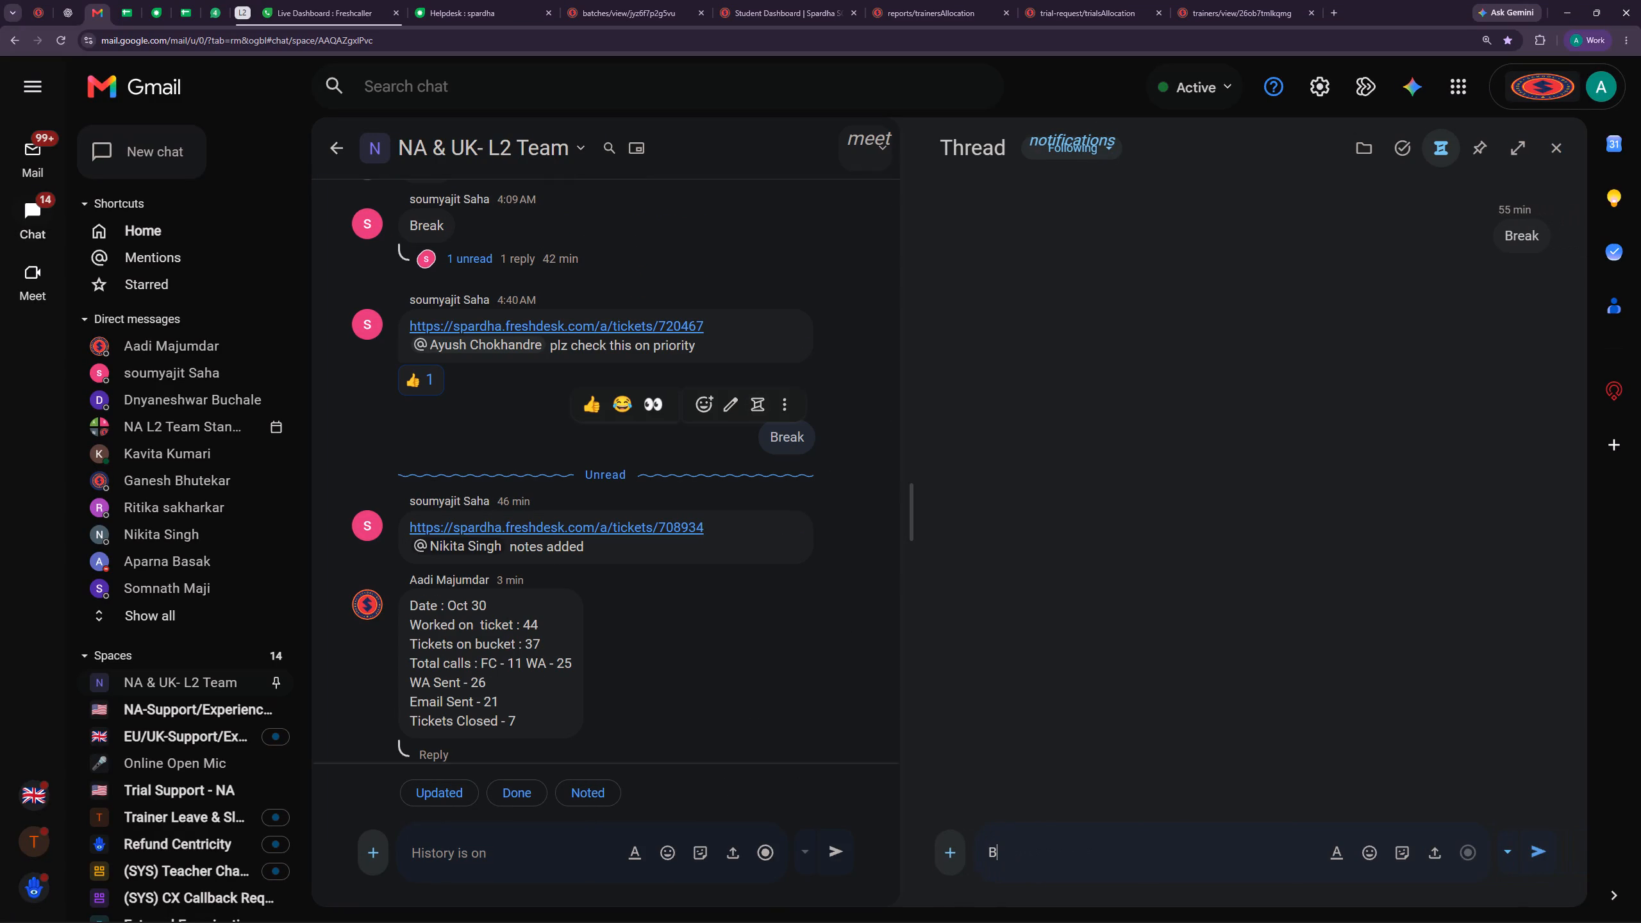
Send the reply "Back" in the thread of your own latest "Break" message, close the thread and return to the space's conversation.
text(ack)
click(1538, 860)
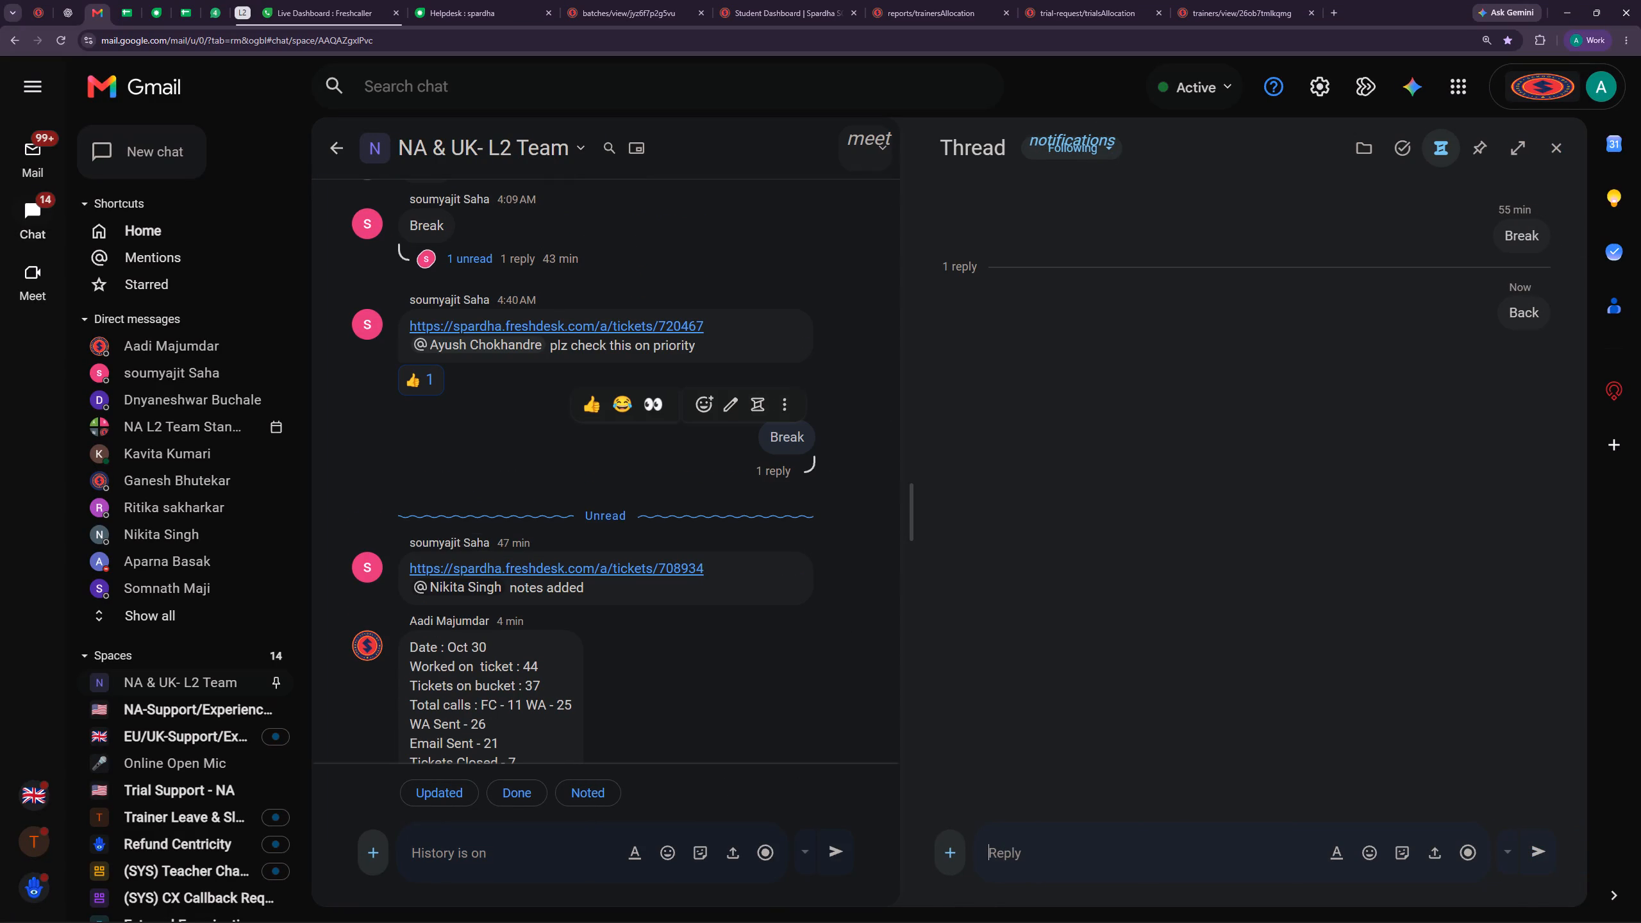
click(1562, 140)
scroll(1044, 556, down, 4)
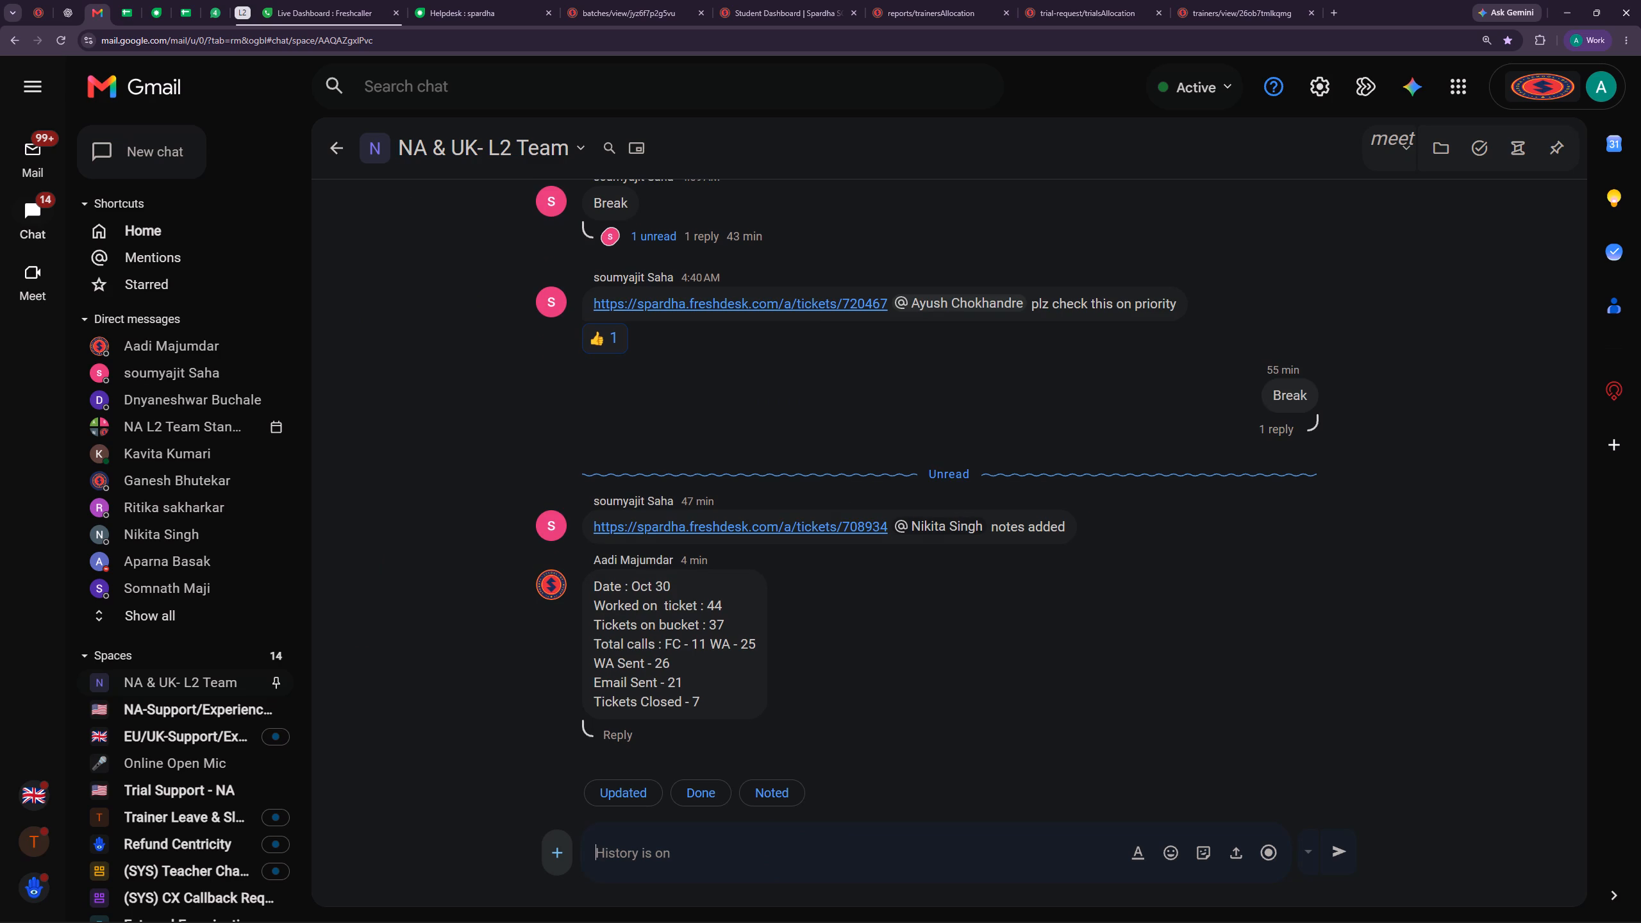
click(894, 858)
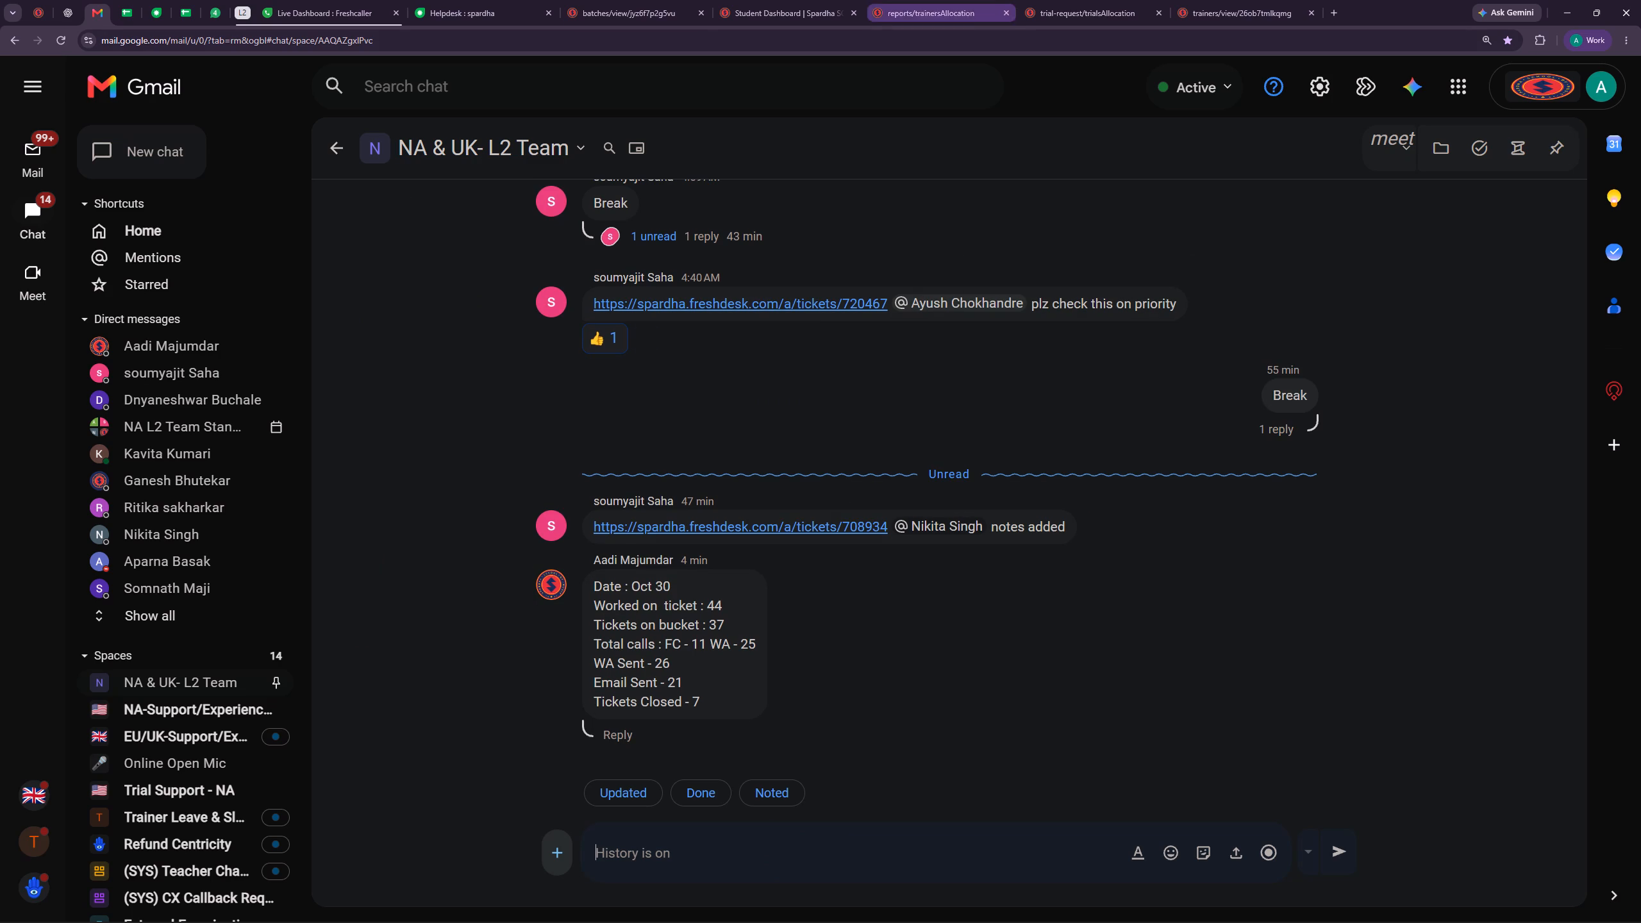
In the Freshcaller live dashboard, change the agent status first to Offline and then to Available.
click(511, 0)
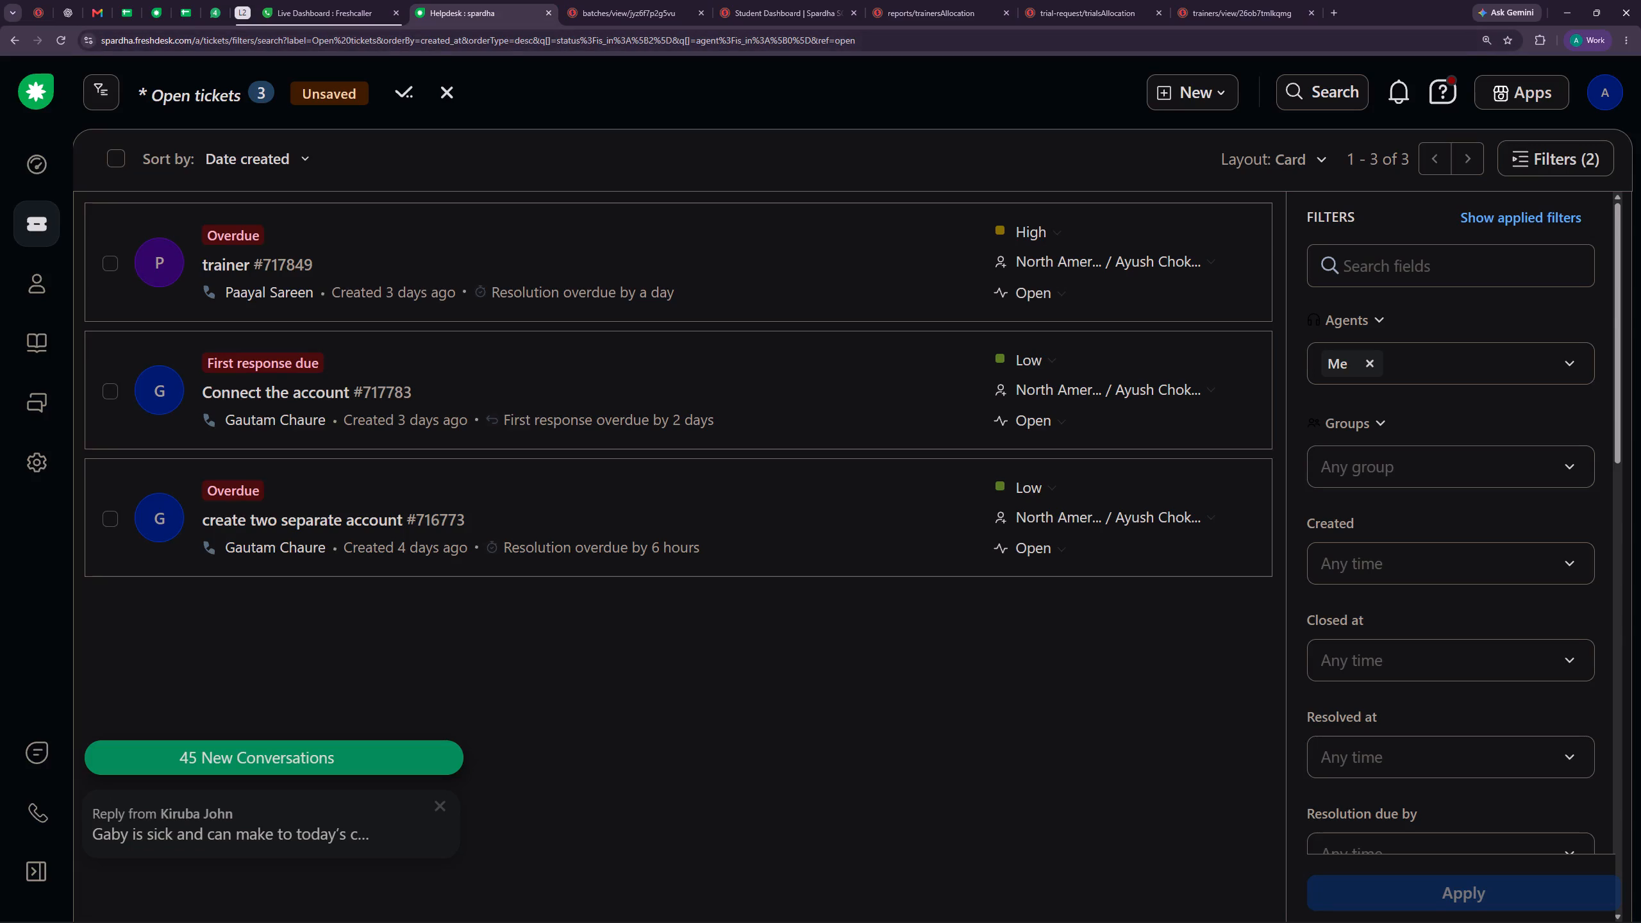
click(306, 9)
click(1394, 71)
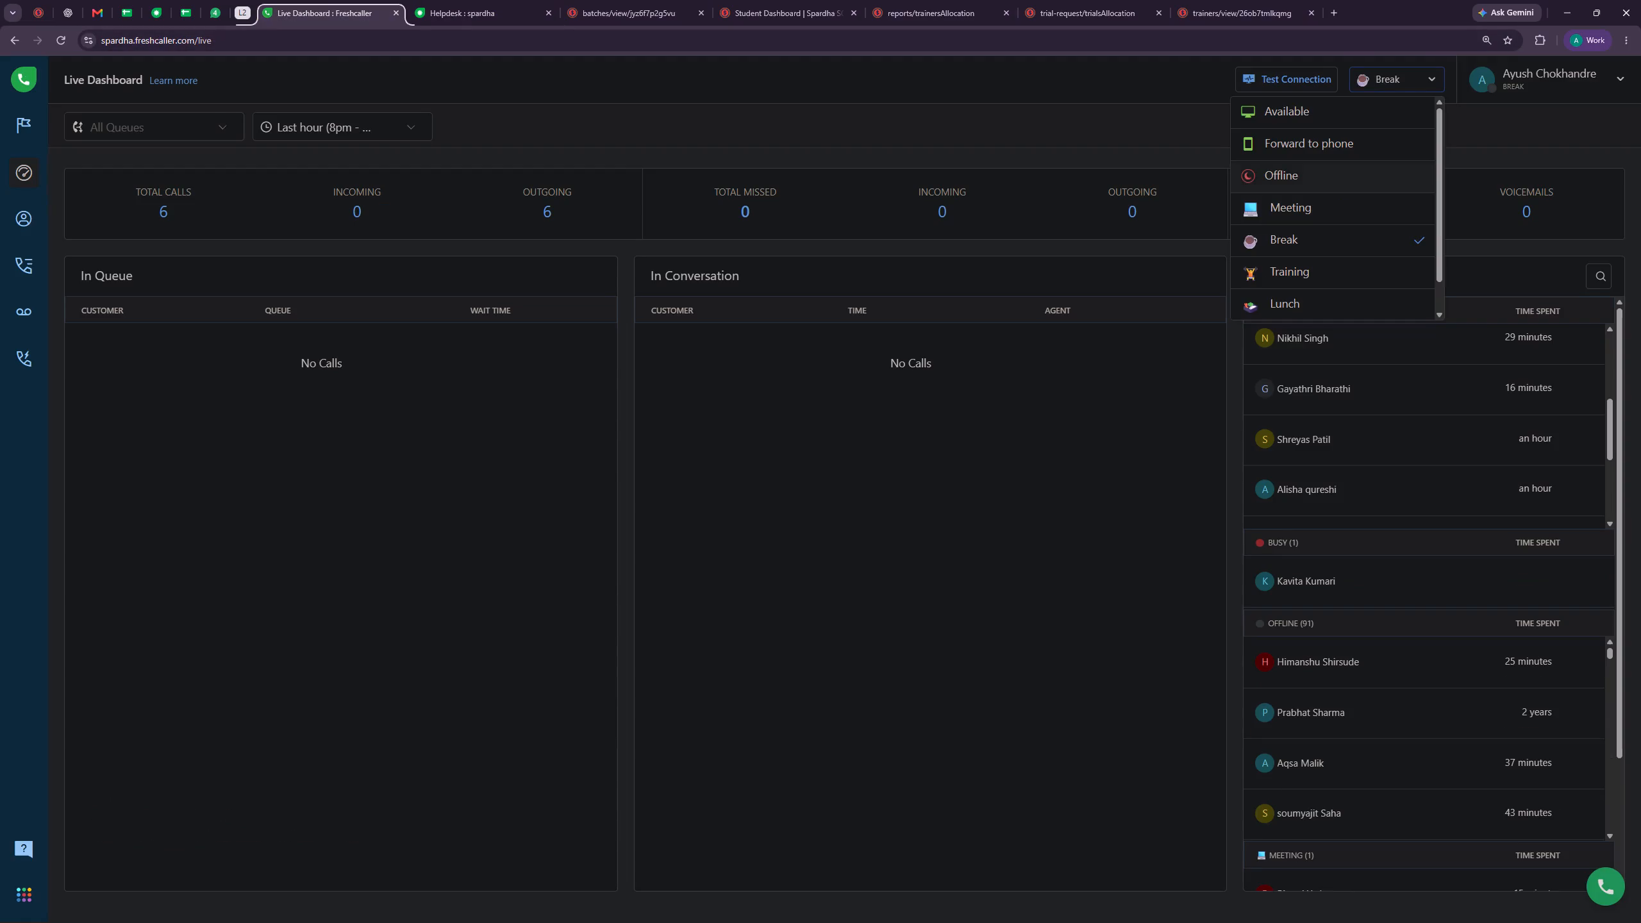
click(1326, 176)
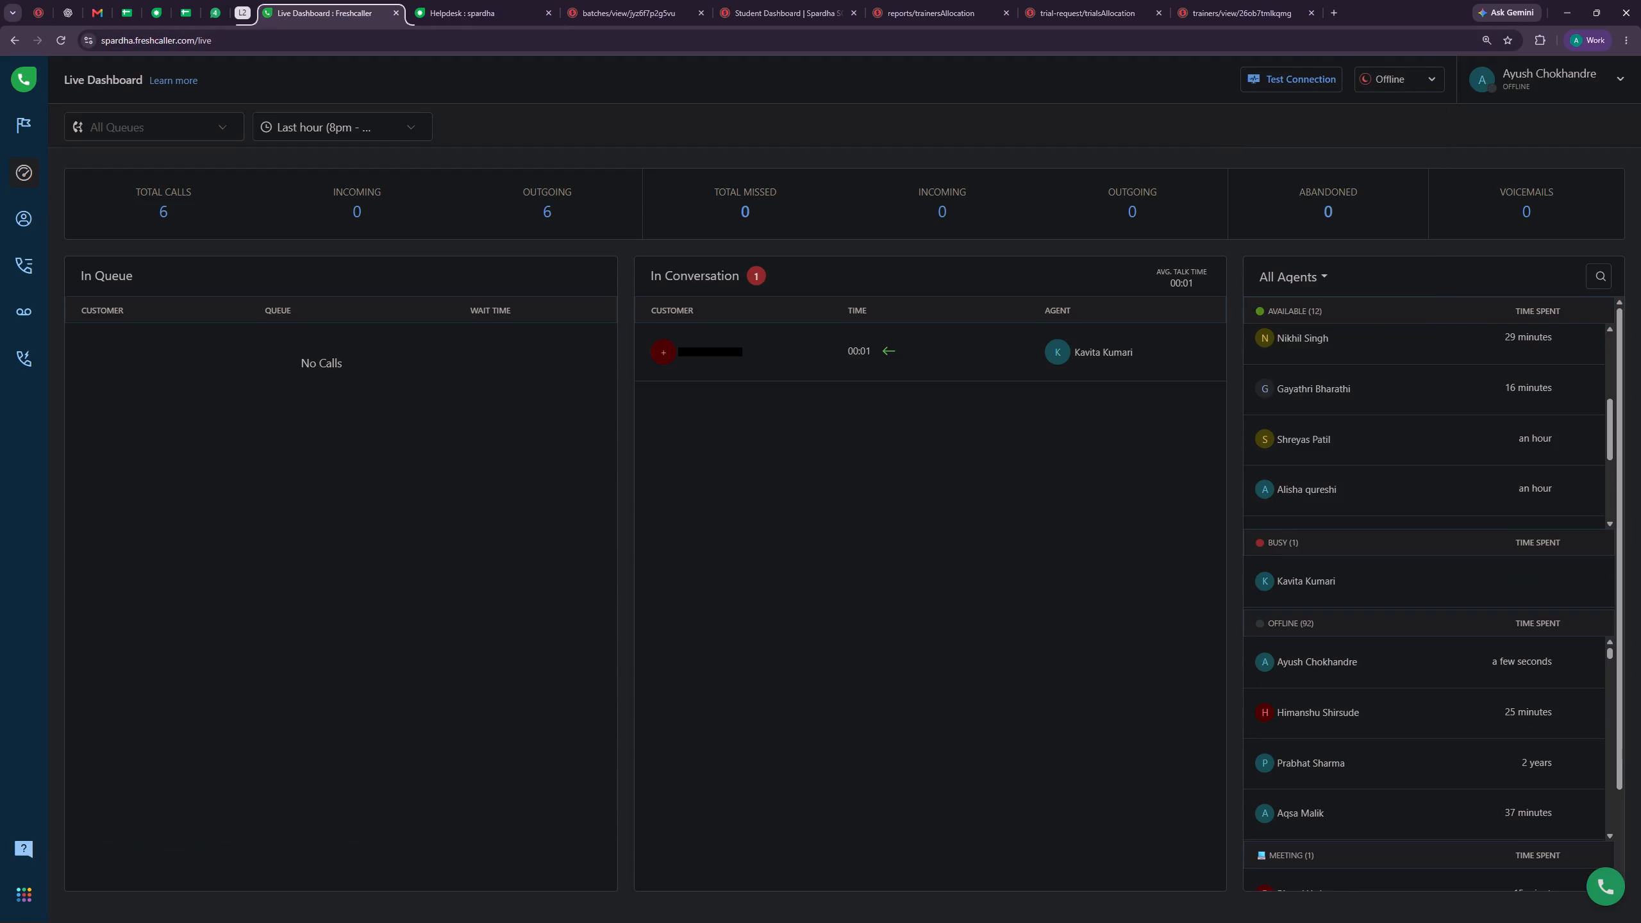
click(1404, 72)
click(1360, 112)
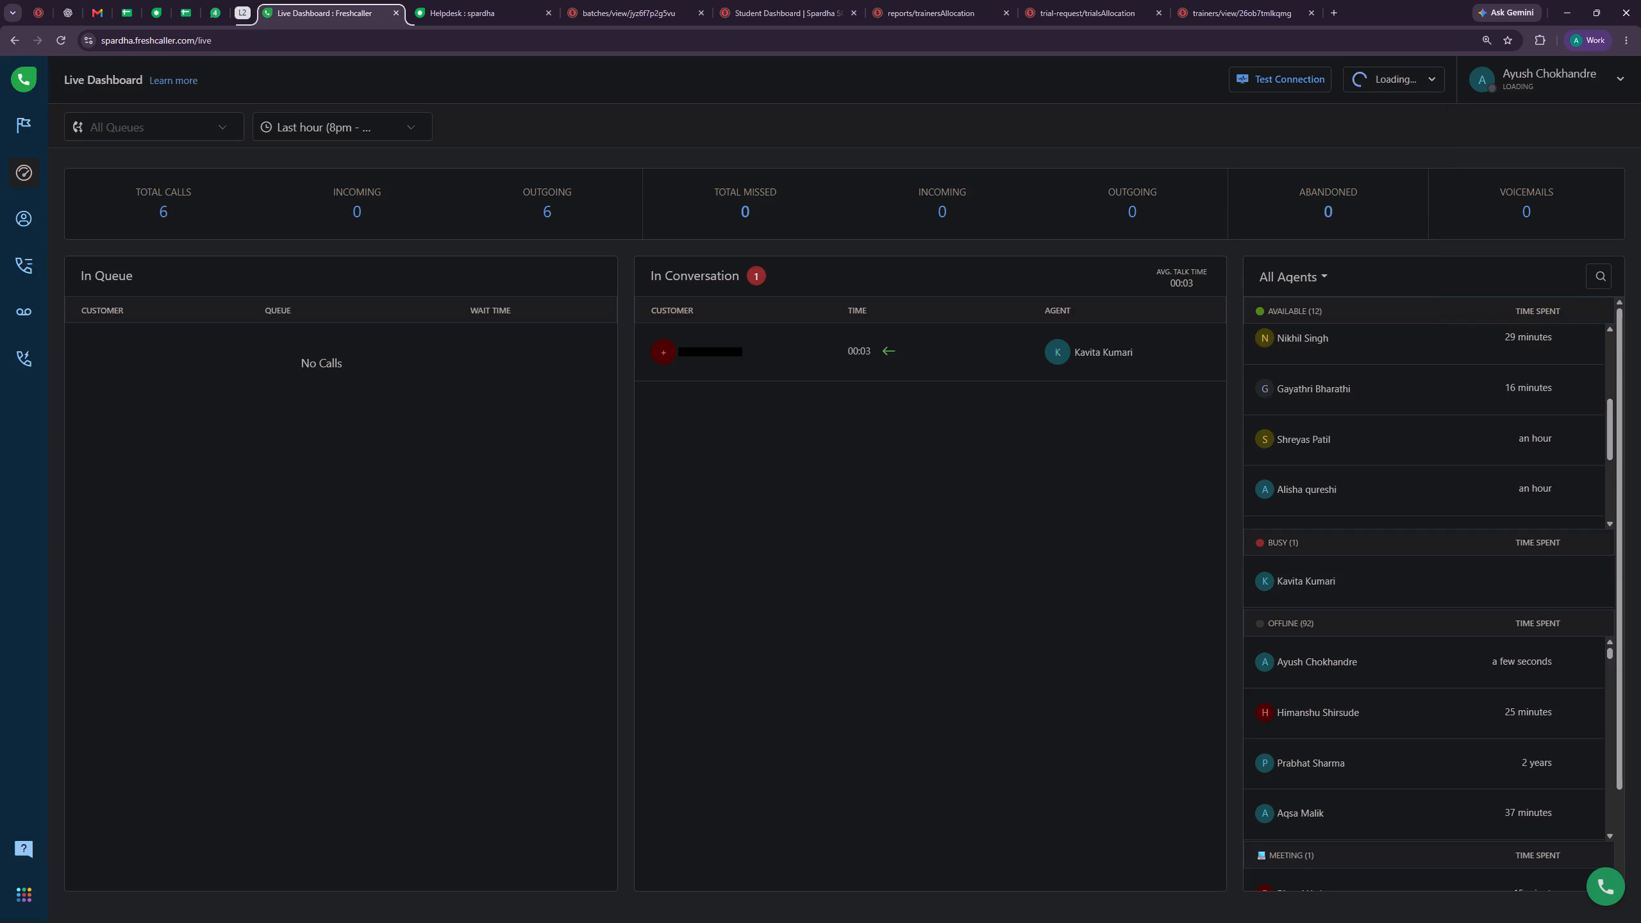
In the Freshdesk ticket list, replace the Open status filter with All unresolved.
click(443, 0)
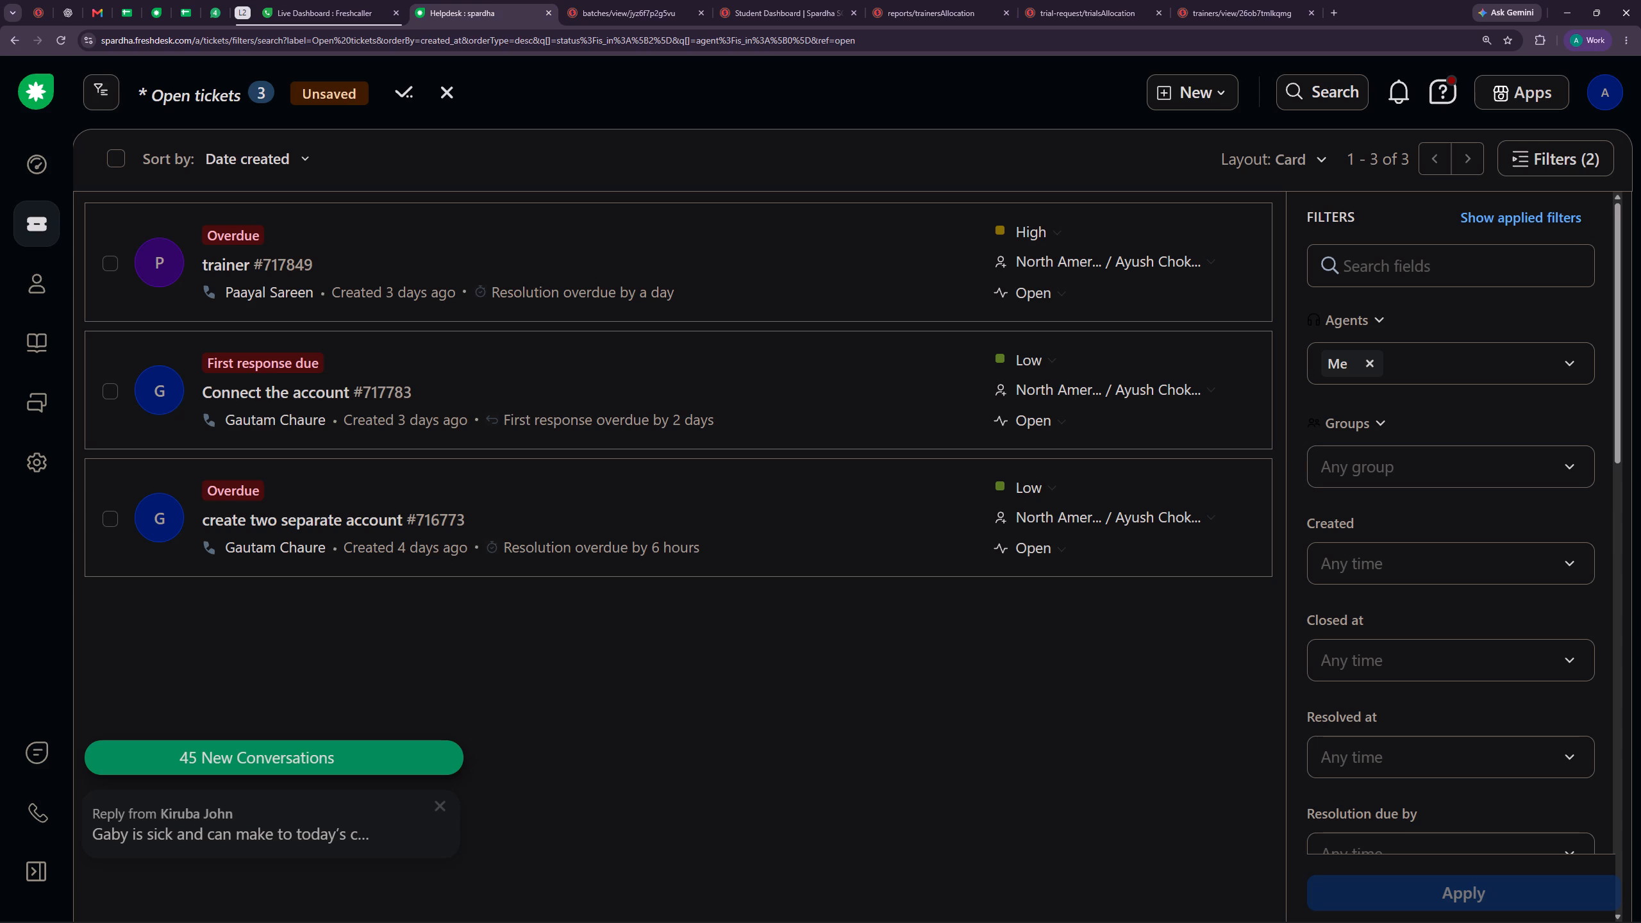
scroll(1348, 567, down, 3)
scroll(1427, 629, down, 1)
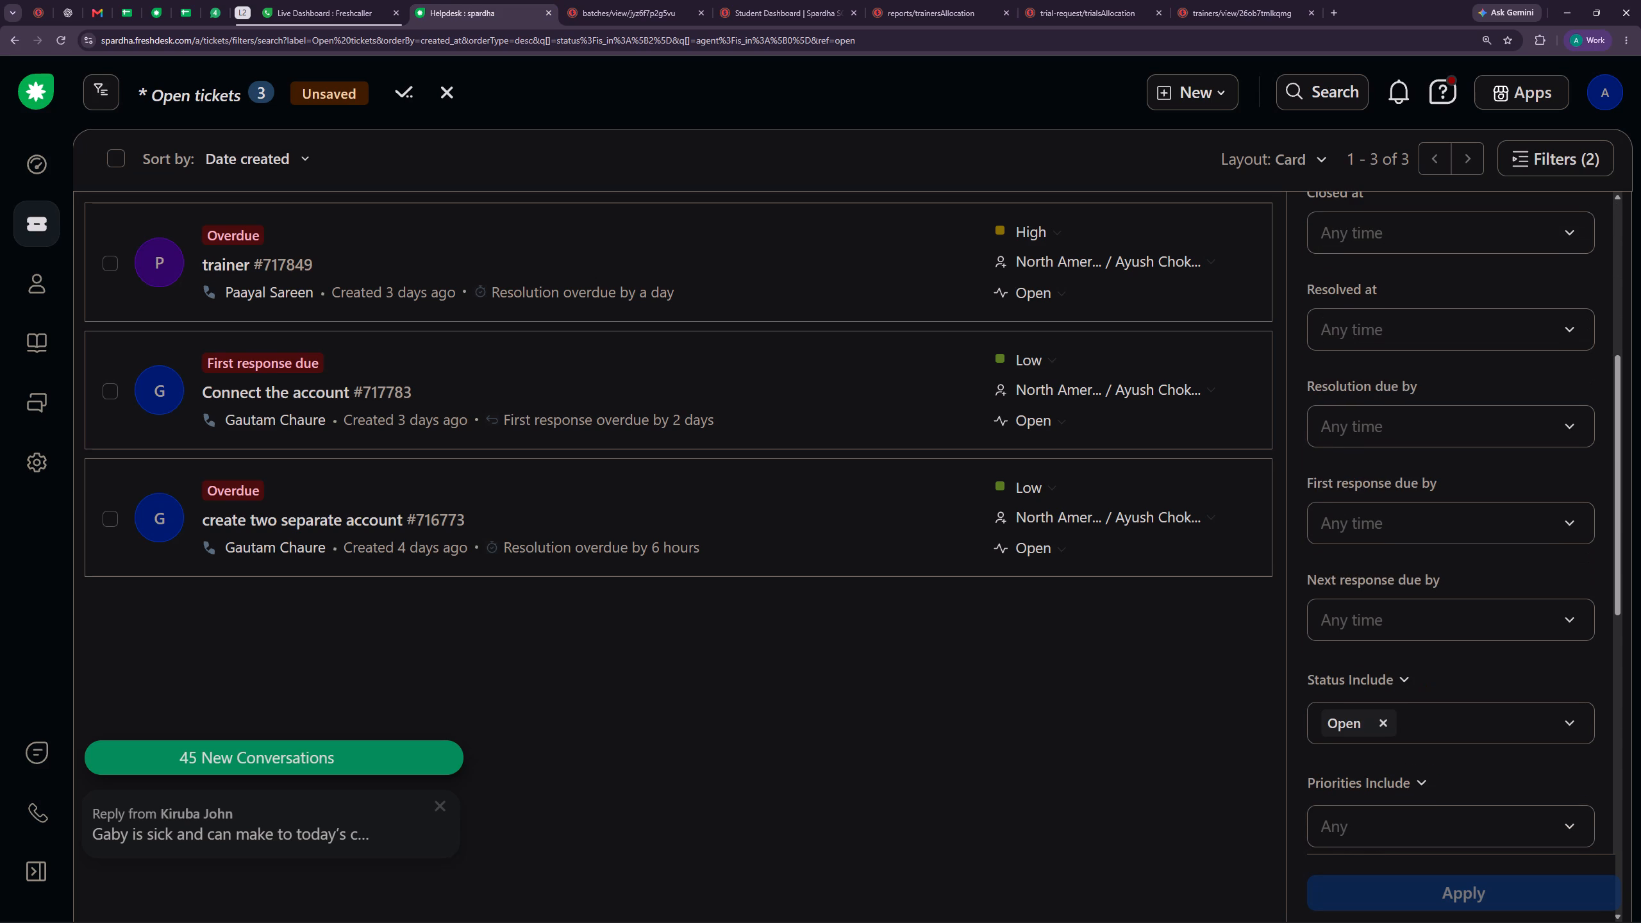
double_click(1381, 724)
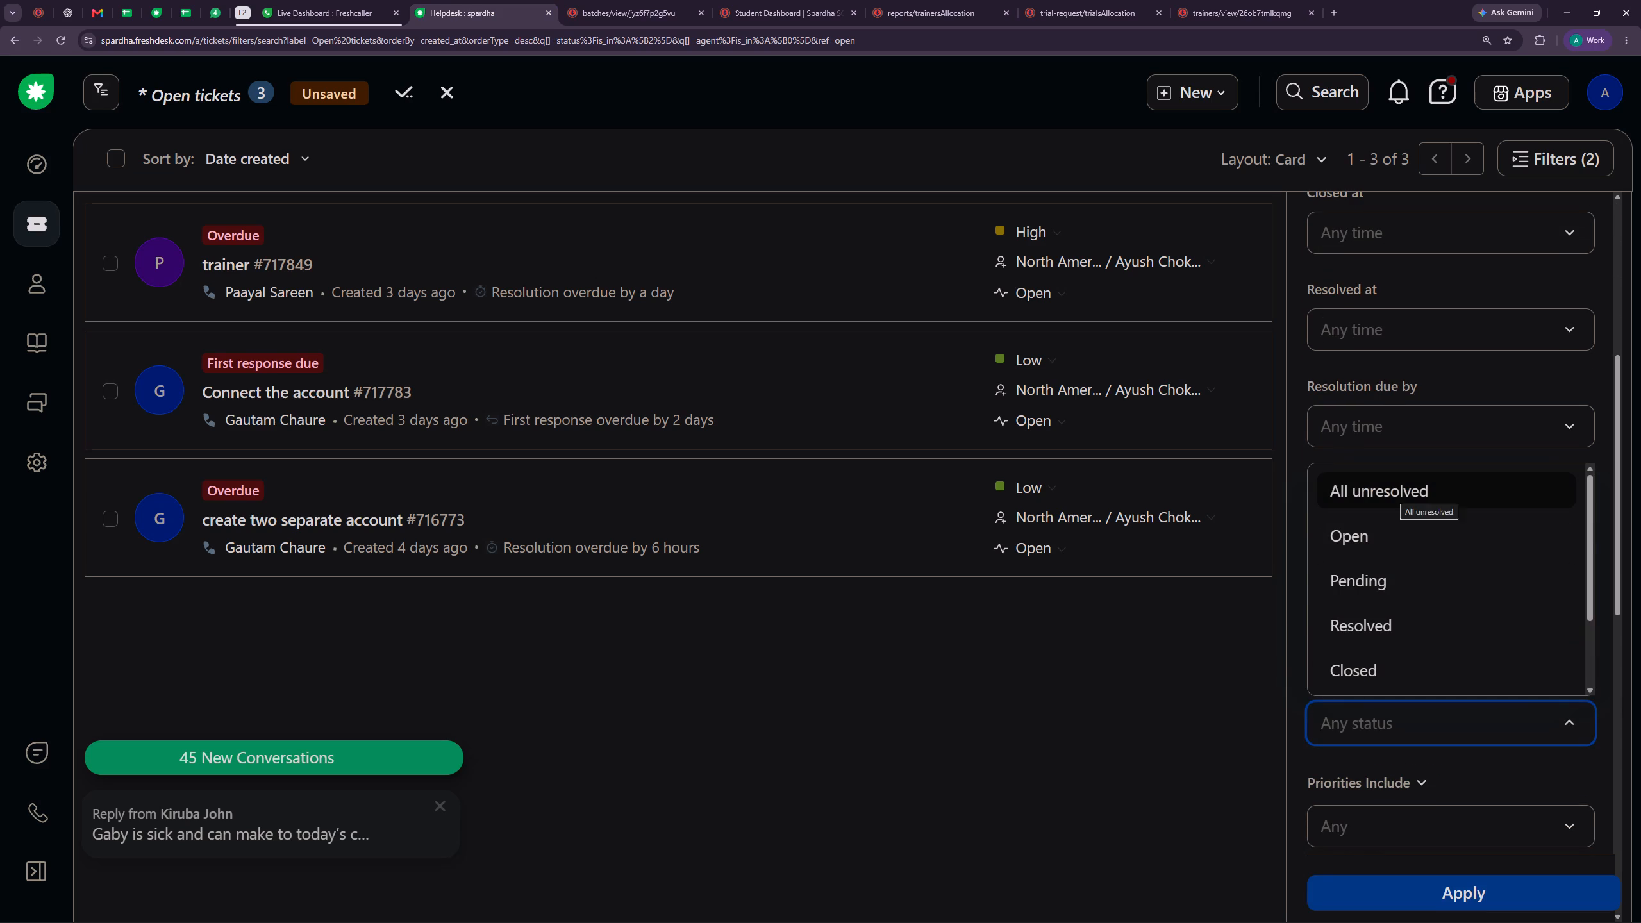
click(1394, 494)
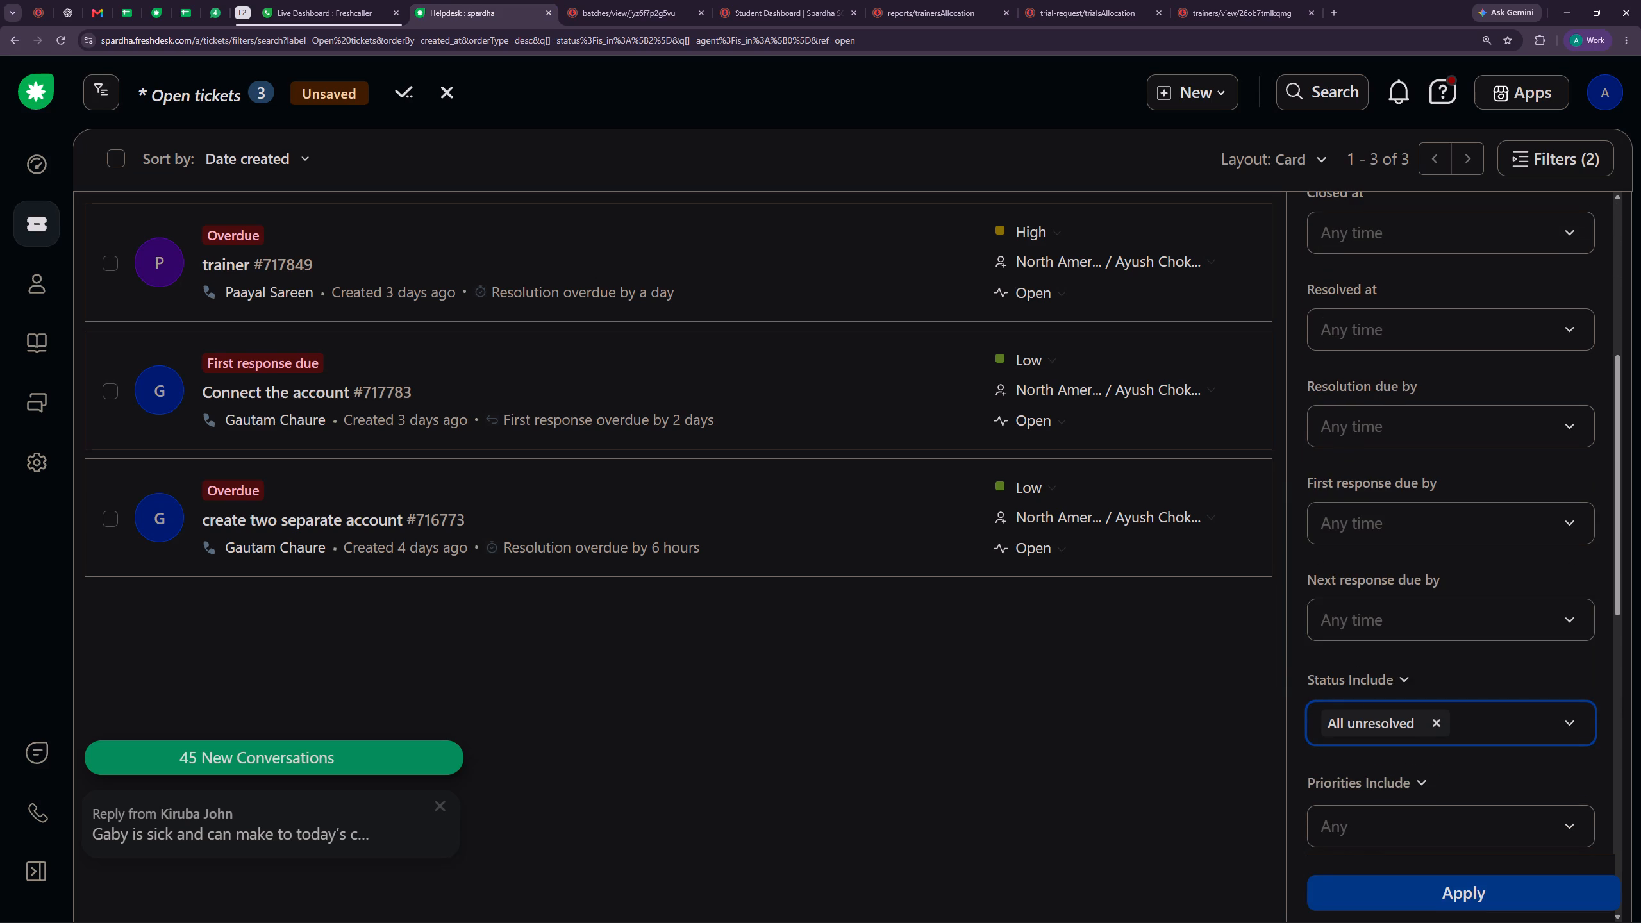
Filter the agent's own tickets to status Closed and closed within 12 hours, and apply the filters.
scroll(1454, 538, up, 4)
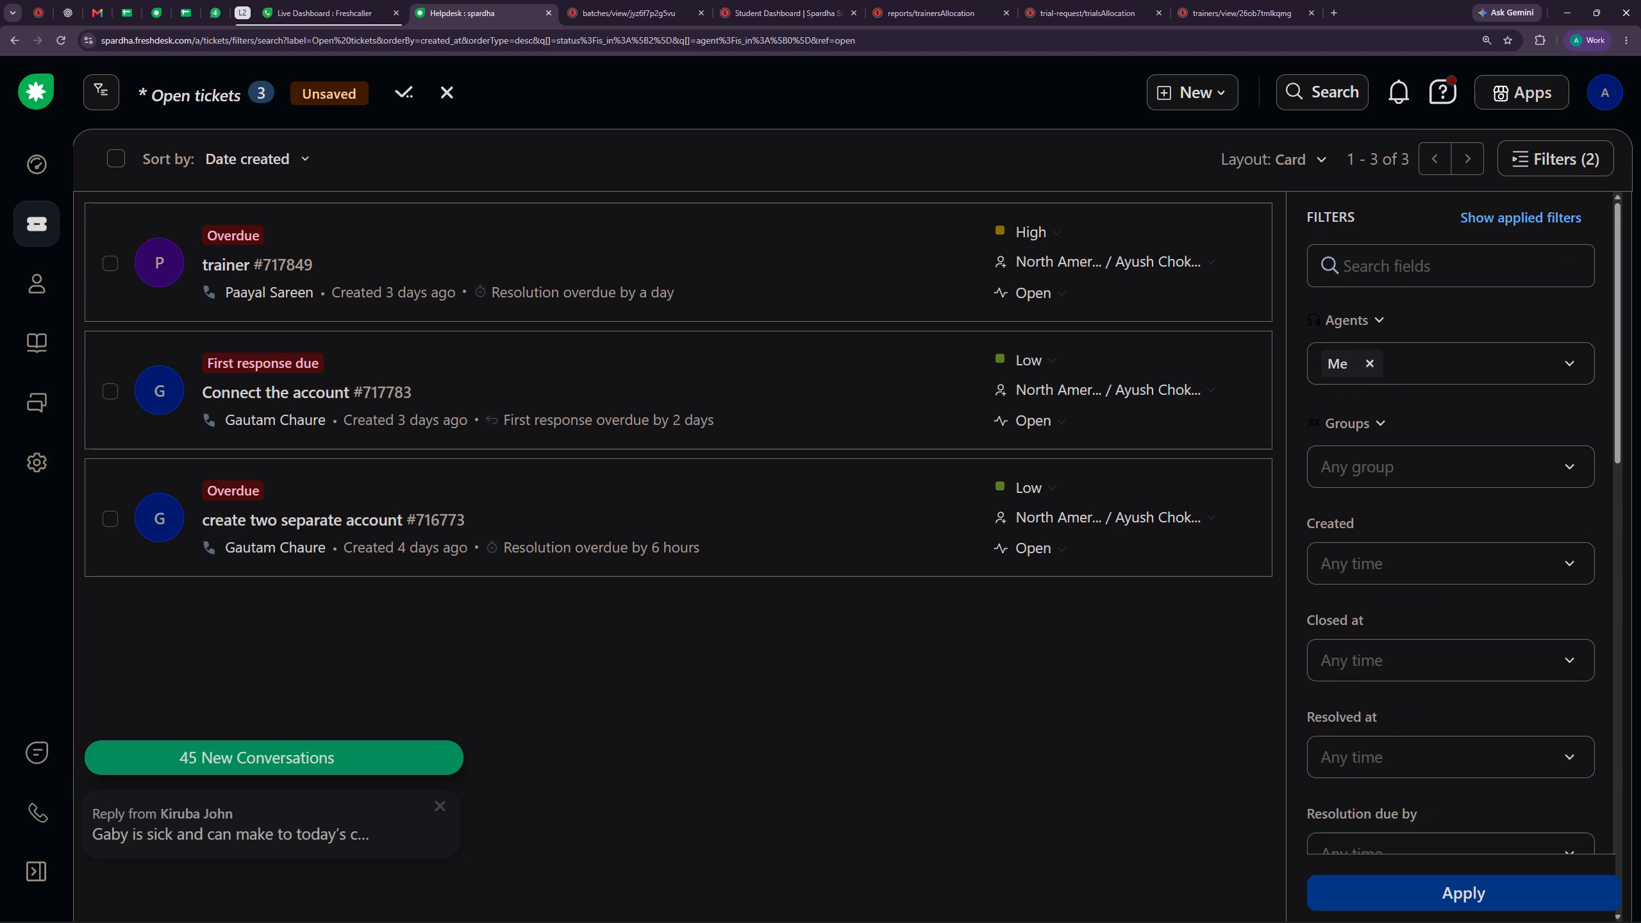
click(1392, 564)
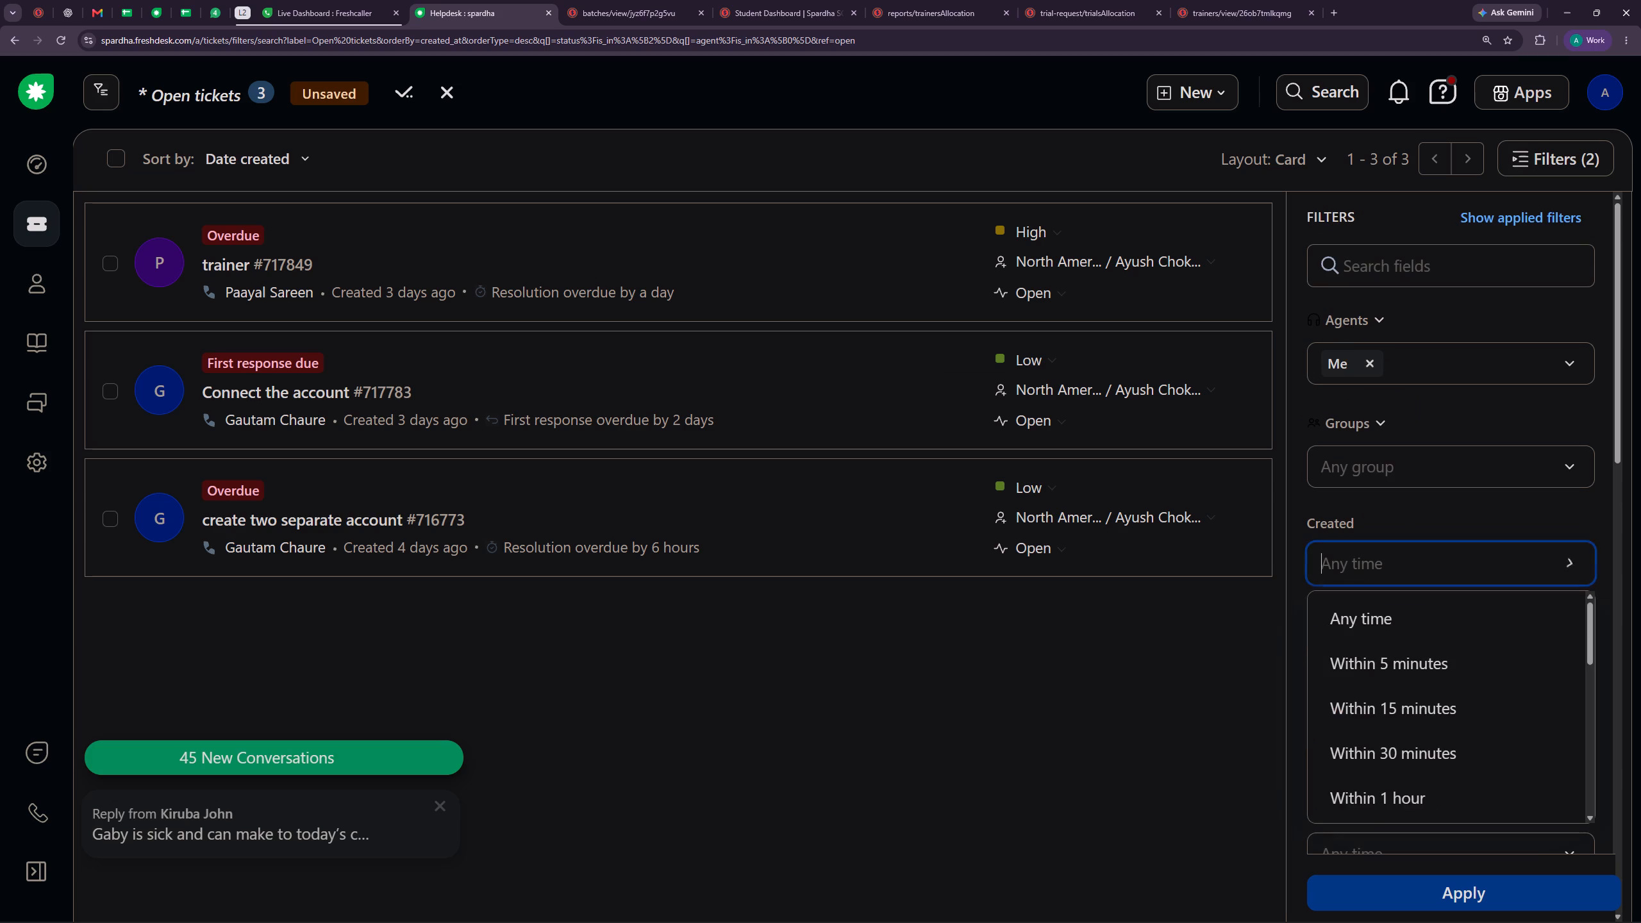
click(1471, 506)
click(1411, 656)
scroll(1418, 709, down, 1)
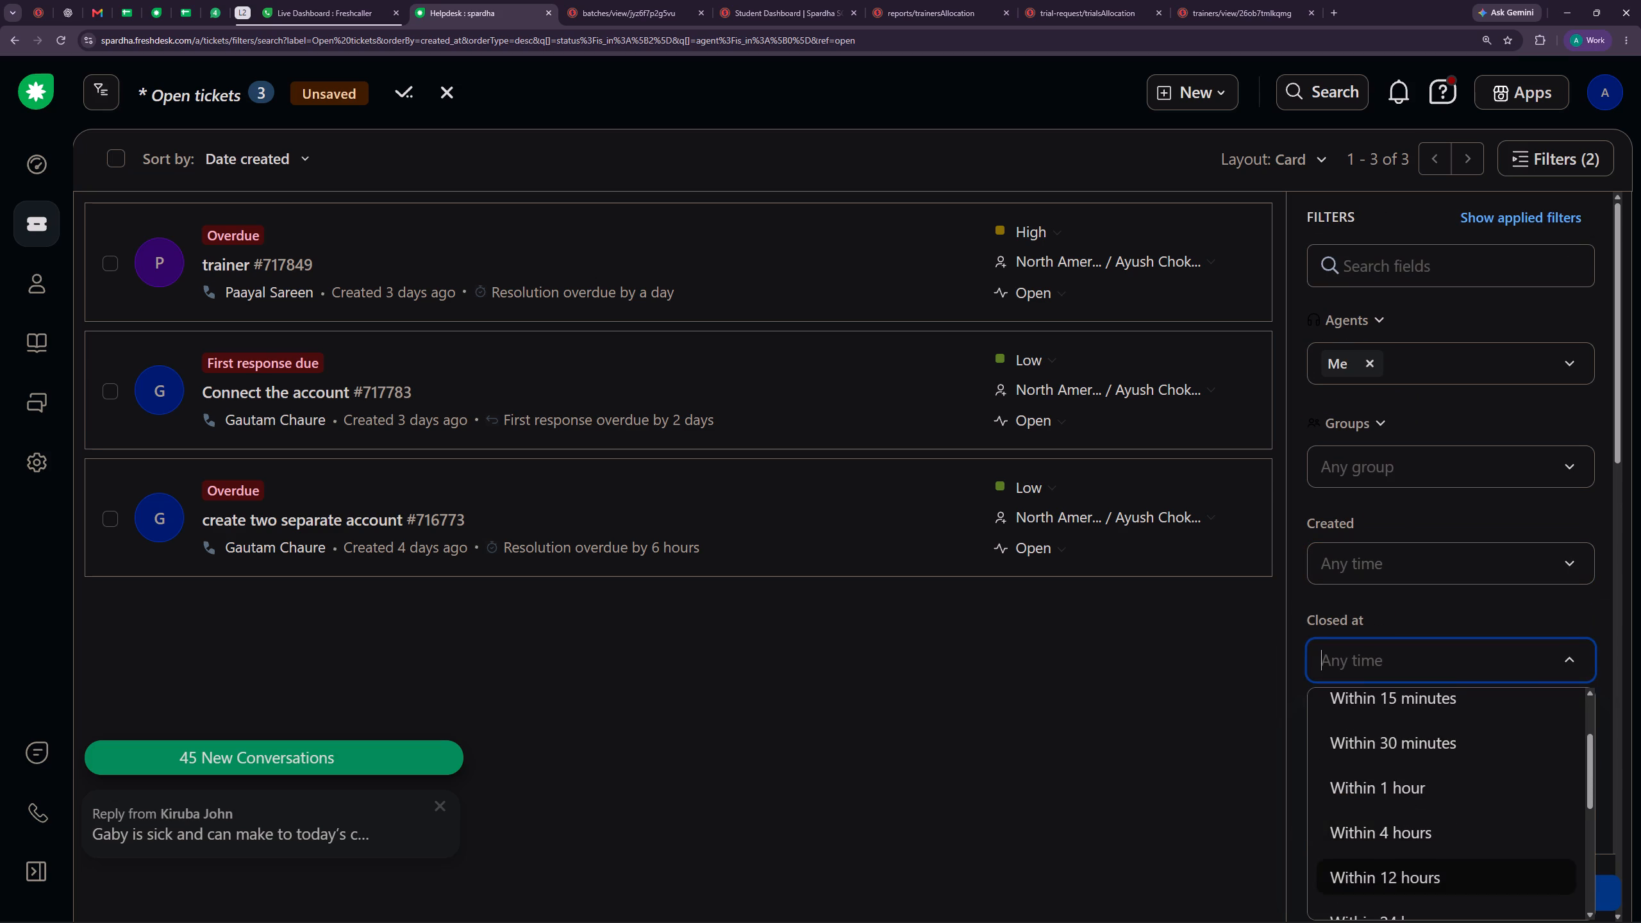
click(1408, 876)
scroll(1456, 732, down, 5)
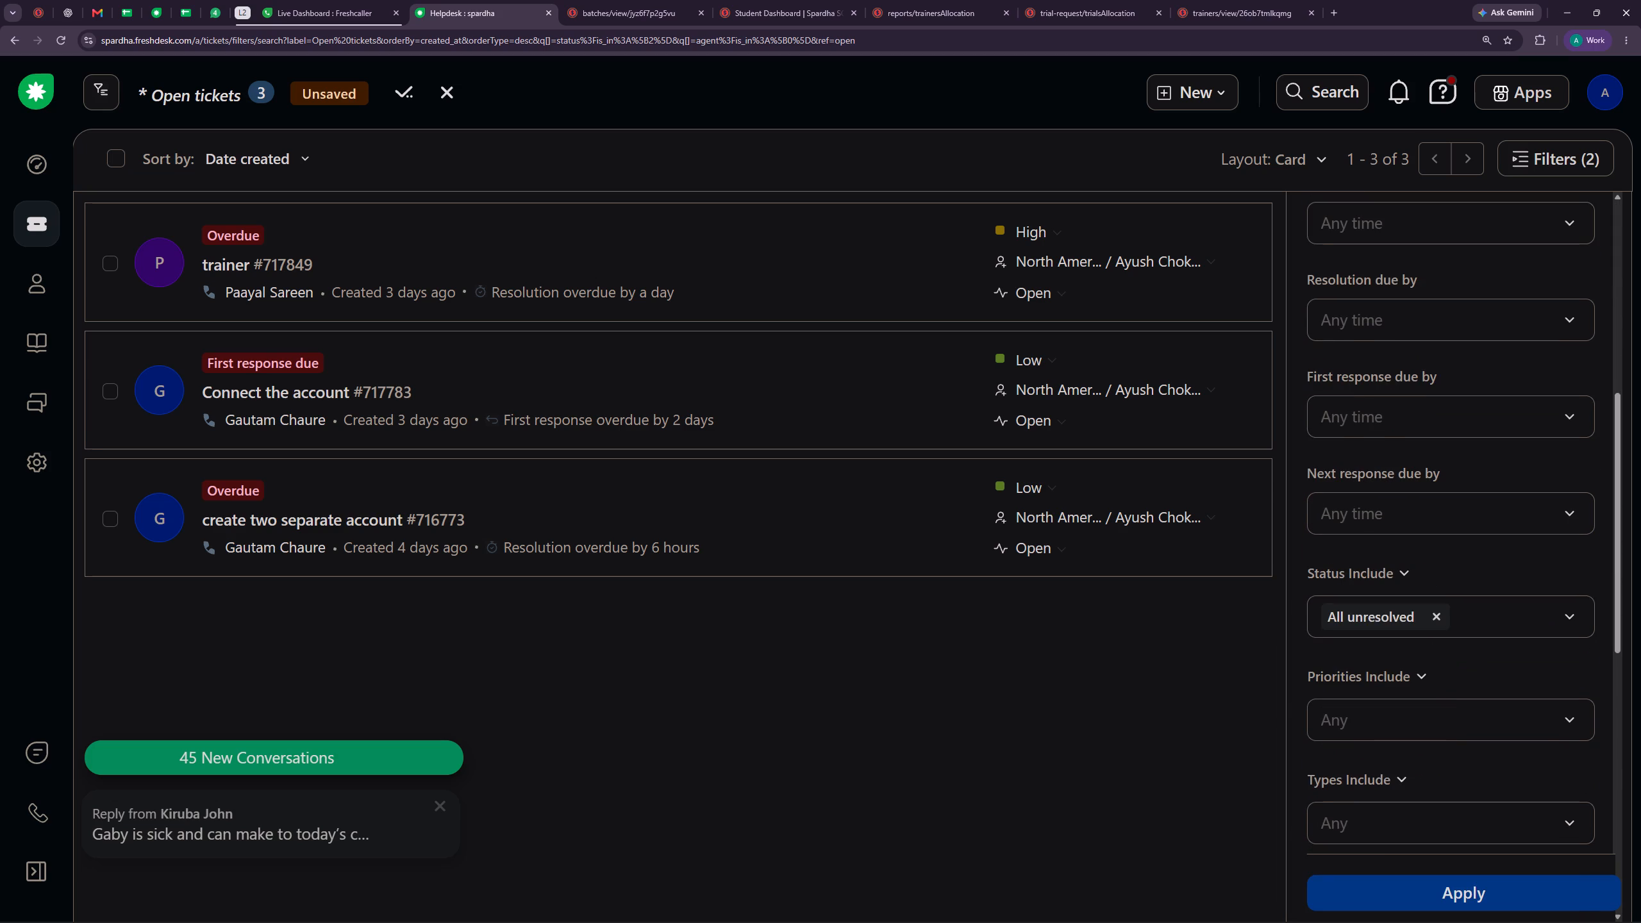
double_click(1433, 619)
click(1375, 848)
click(1412, 900)
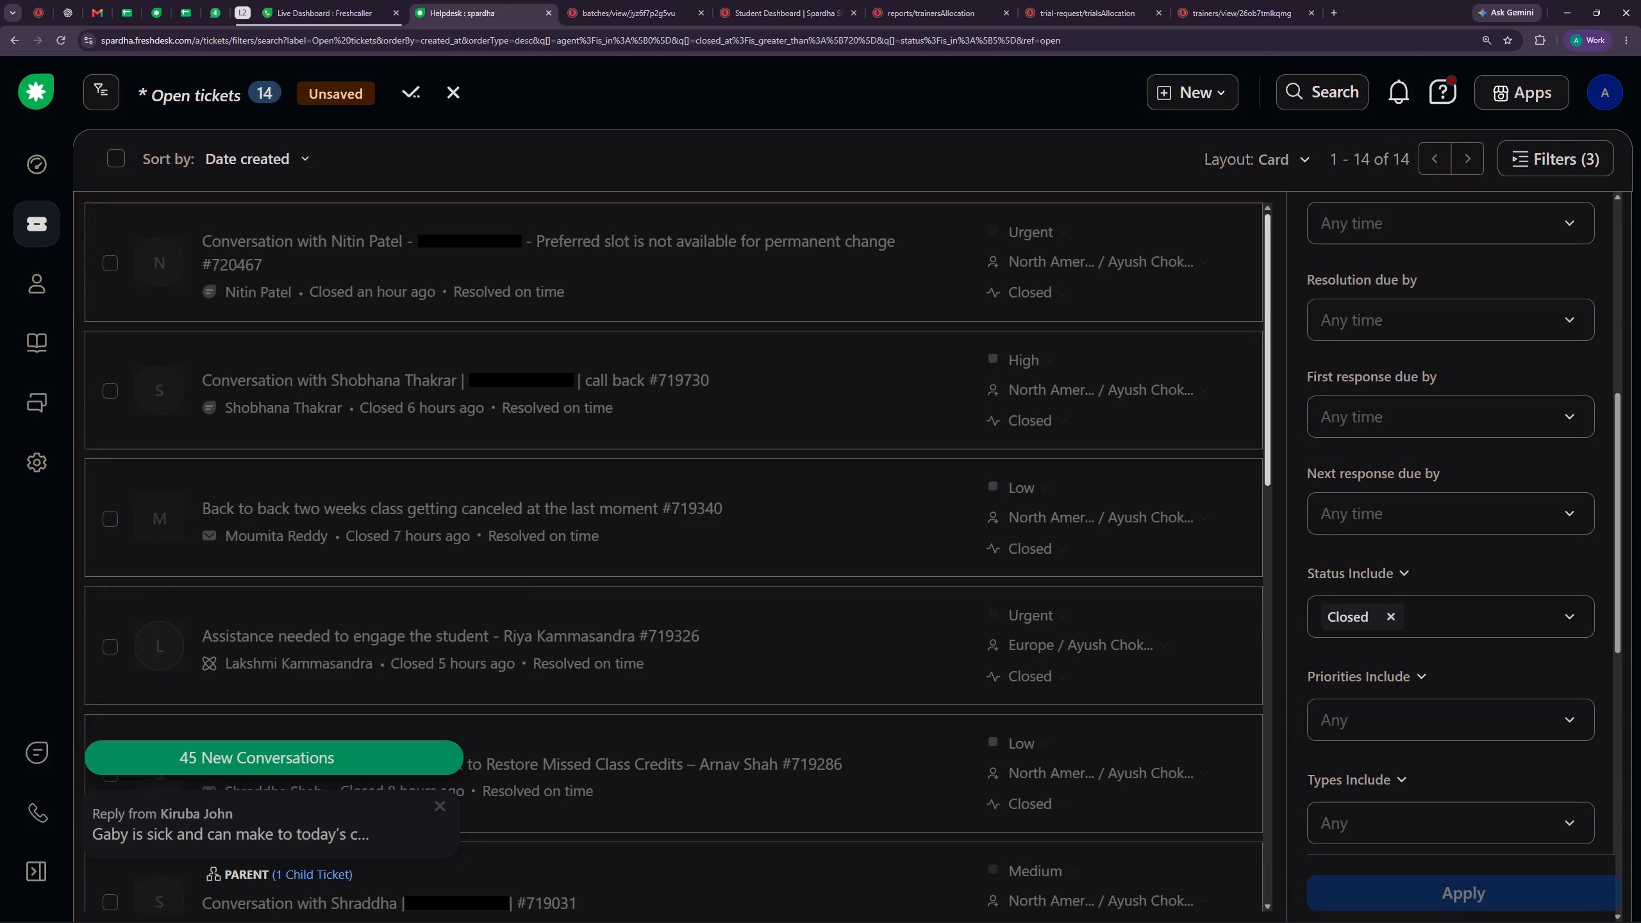
Change the ticket filters to status All unresolved with Closed at set to any time, and apply them.
click(1394, 619)
click(1415, 618)
click(1411, 667)
scroll(1402, 616, up, 7)
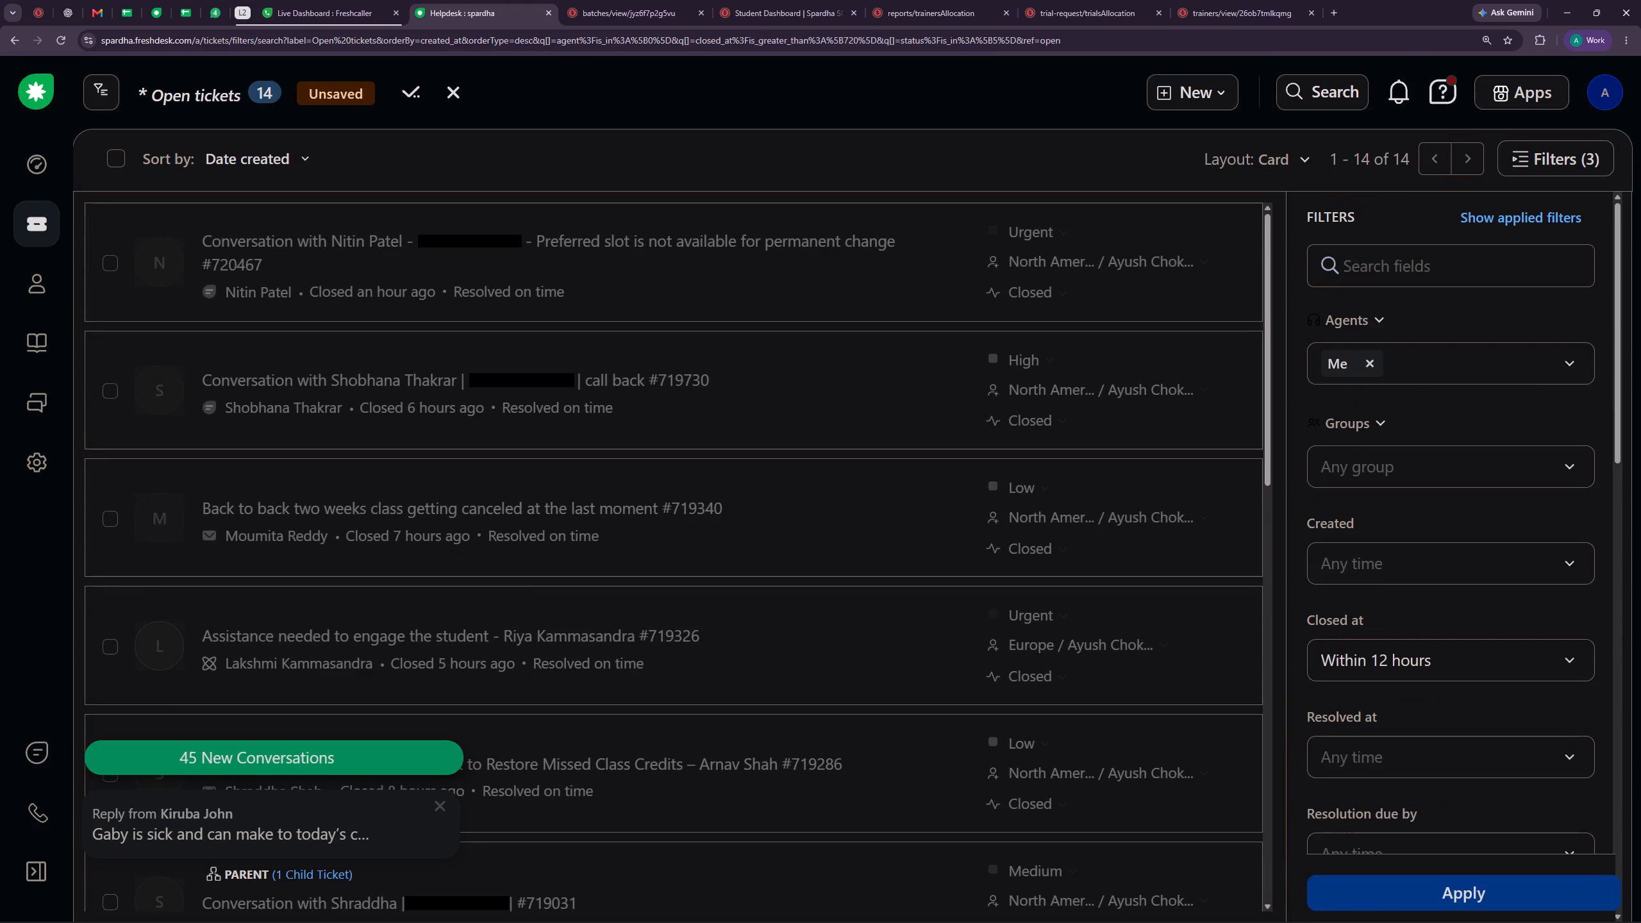
scroll(1402, 581, up, 1)
click(1398, 661)
scroll(1416, 672, up, 9)
click(1412, 722)
drag(1462, 904, 1462, 910)
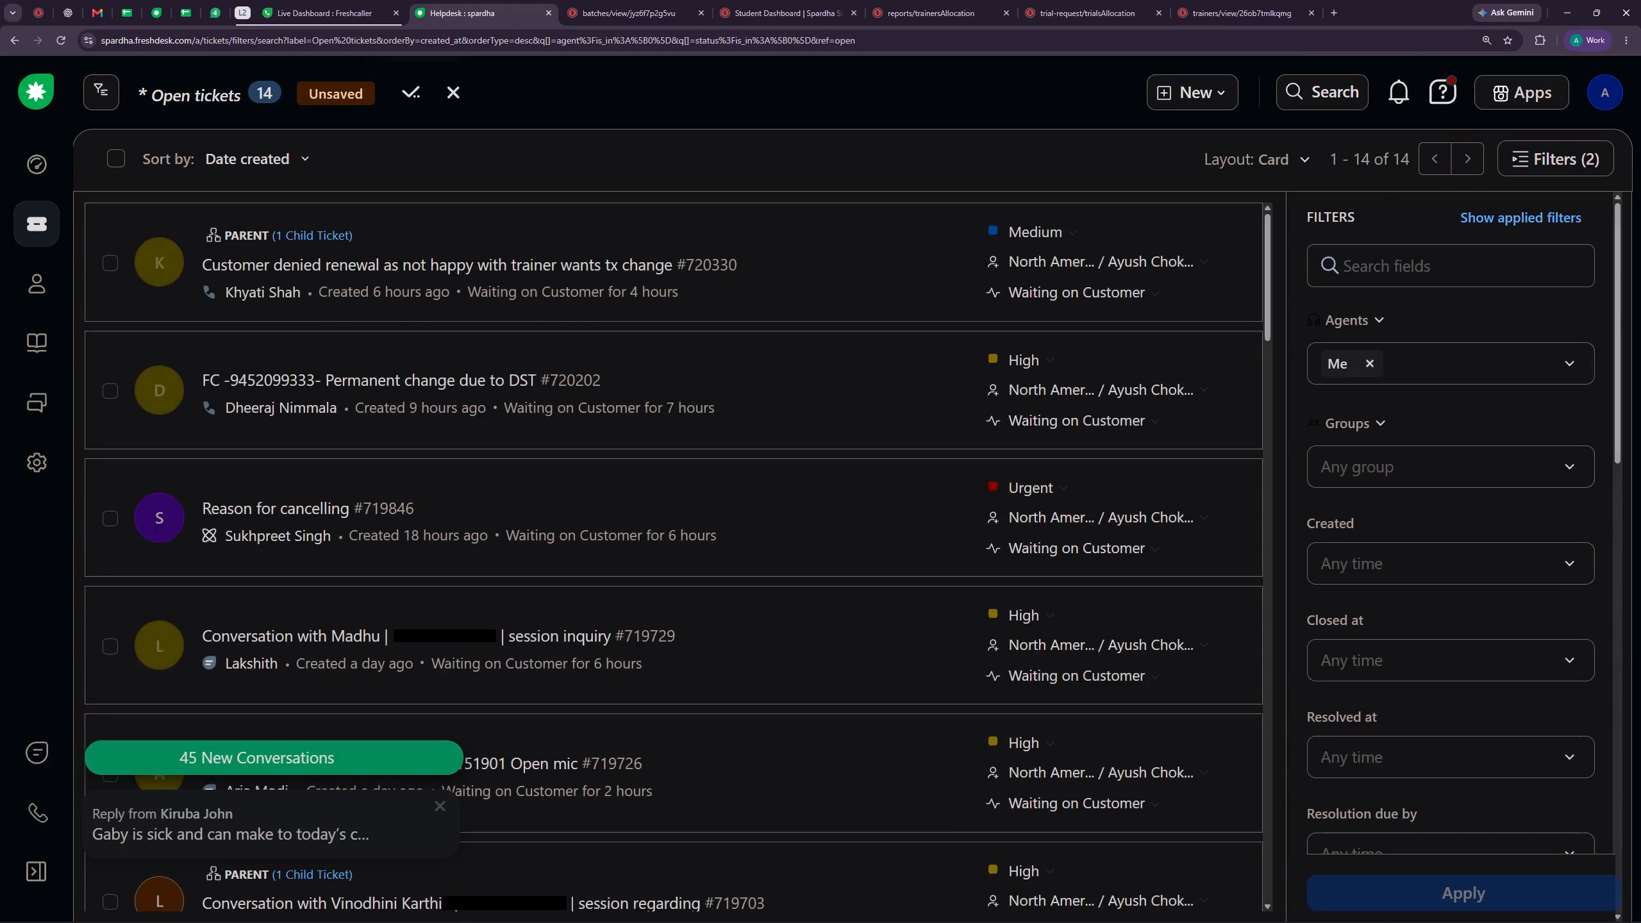
scroll(1469, 541, down, 5)
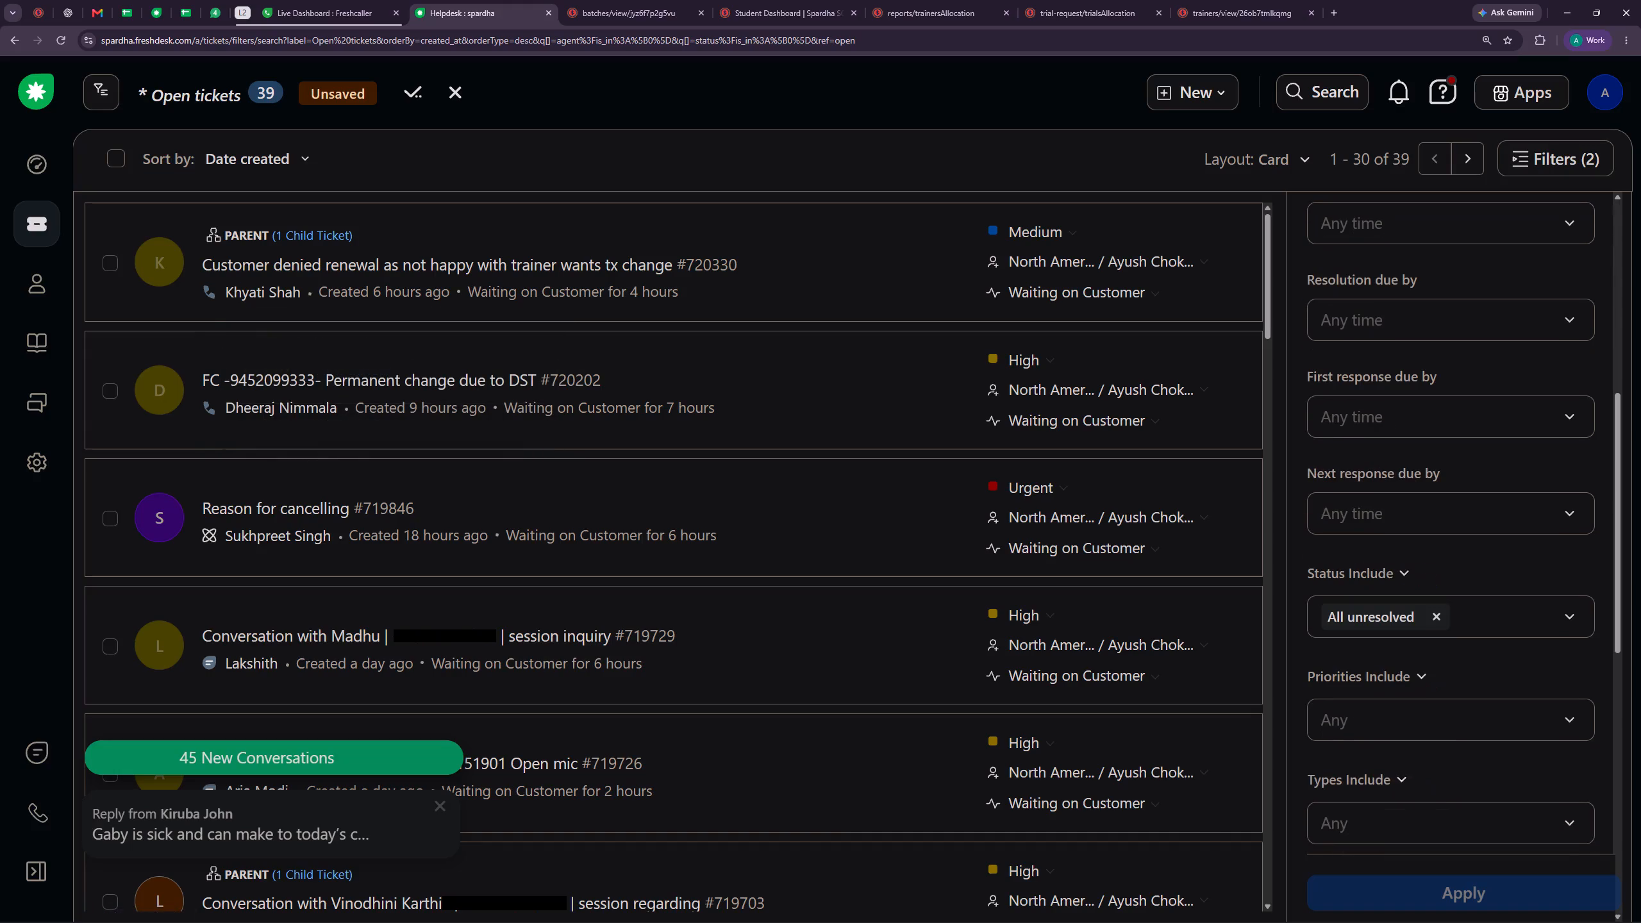
scroll(1446, 538, up, 5)
scroll(928, 433, up, 1)
Open the Freshdesk dashboard, view the list of Open tickets from it, and return to the dashboard.
click(33, 166)
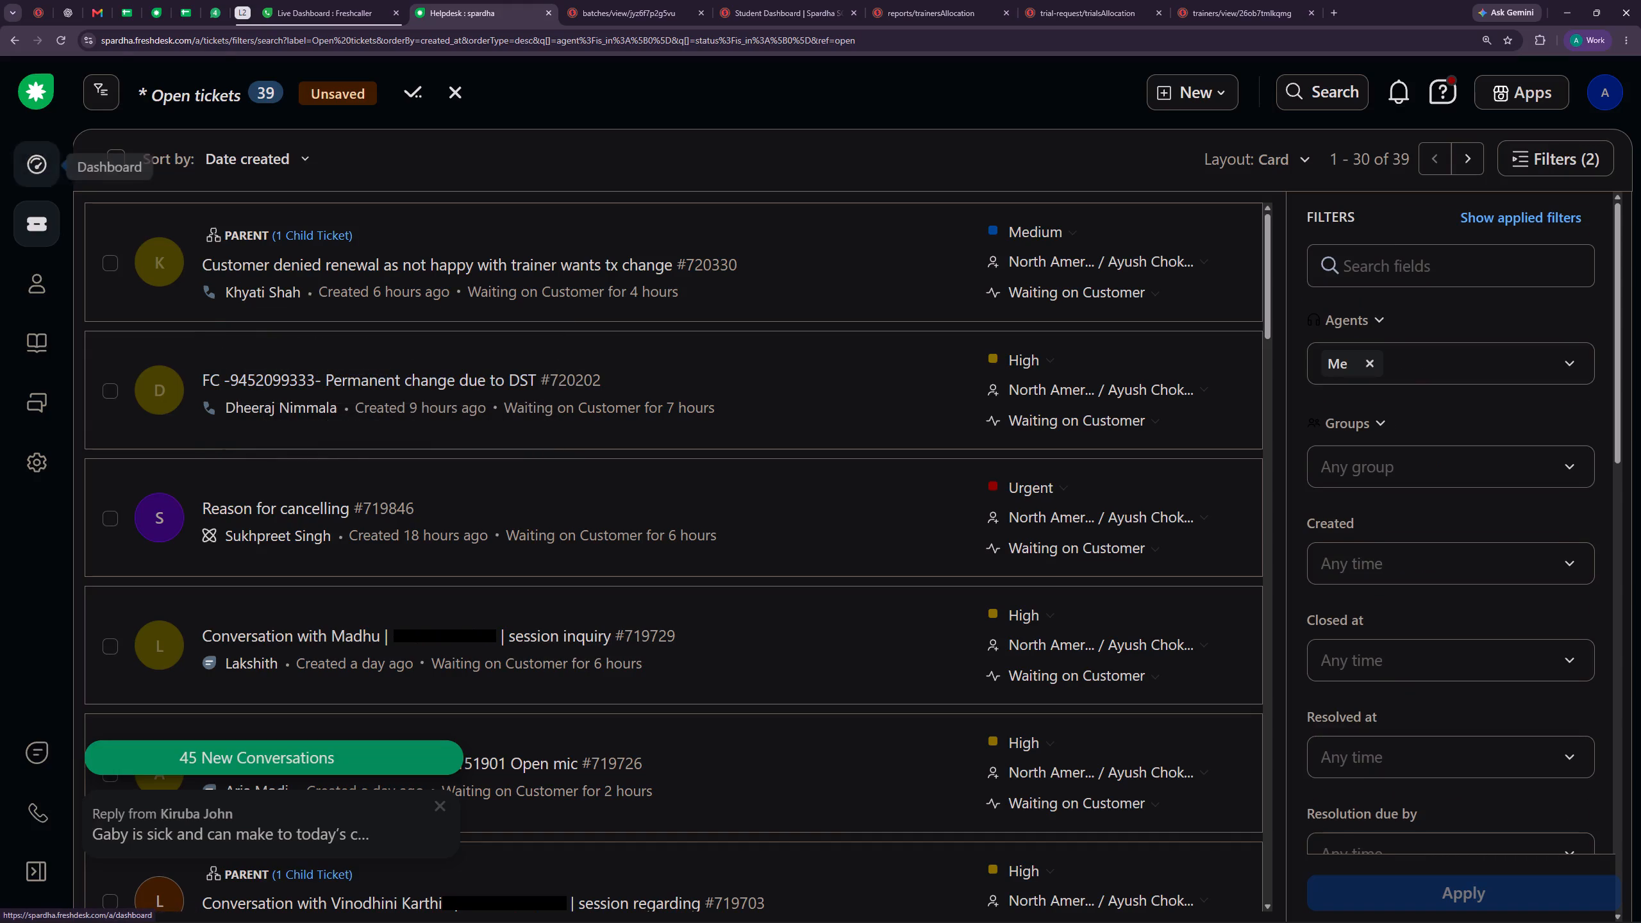
click(910, 271)
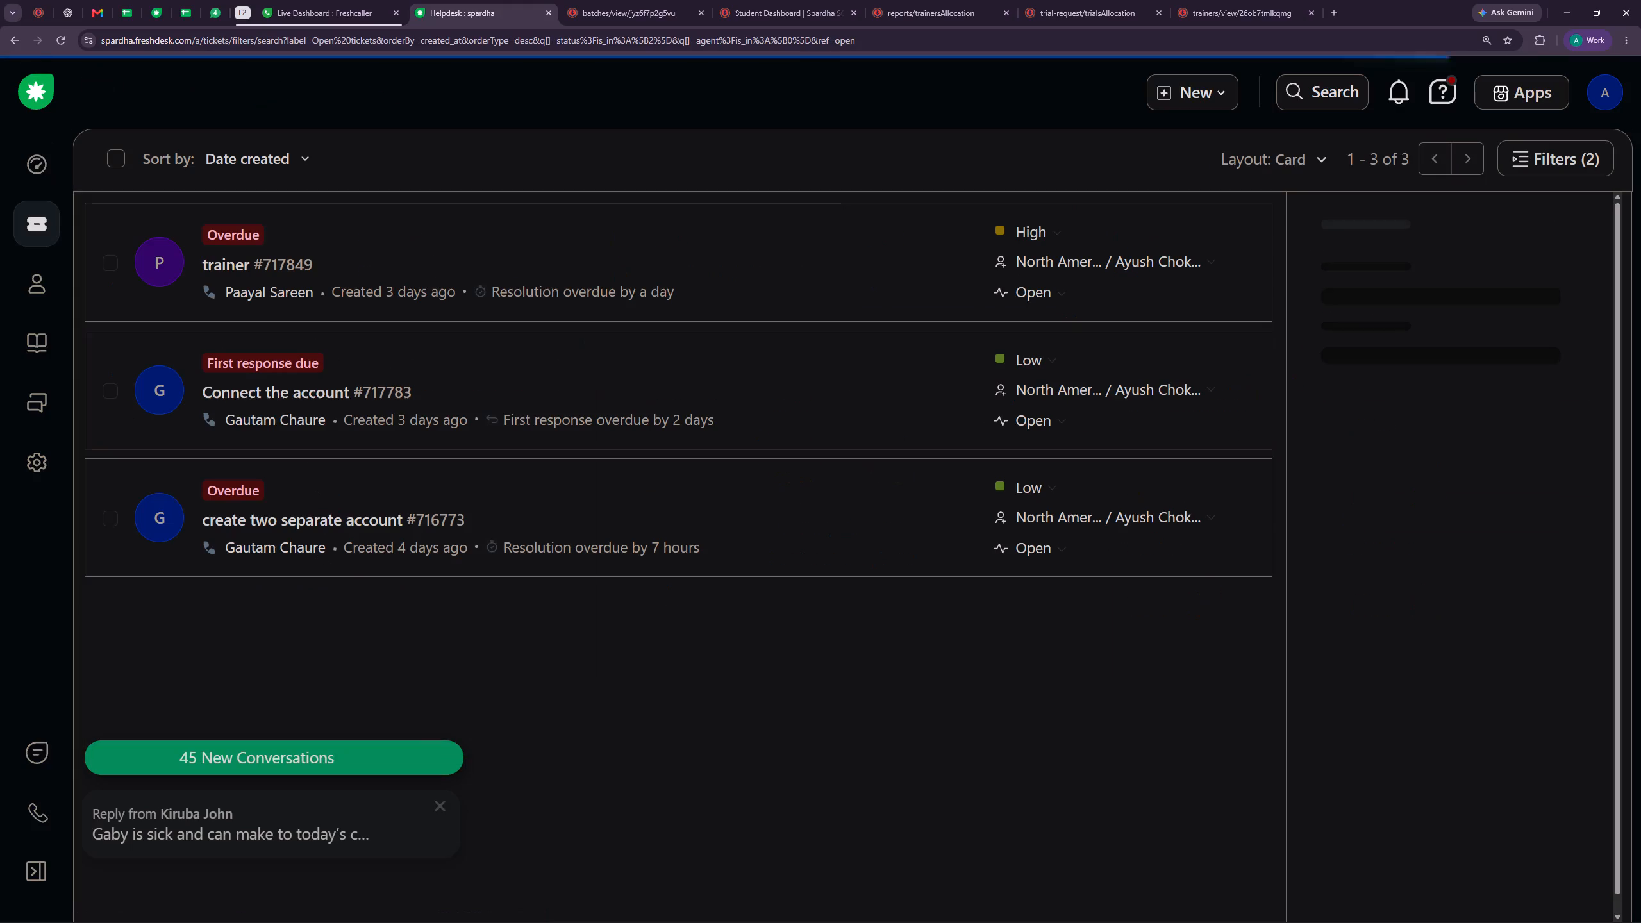
click(28, 156)
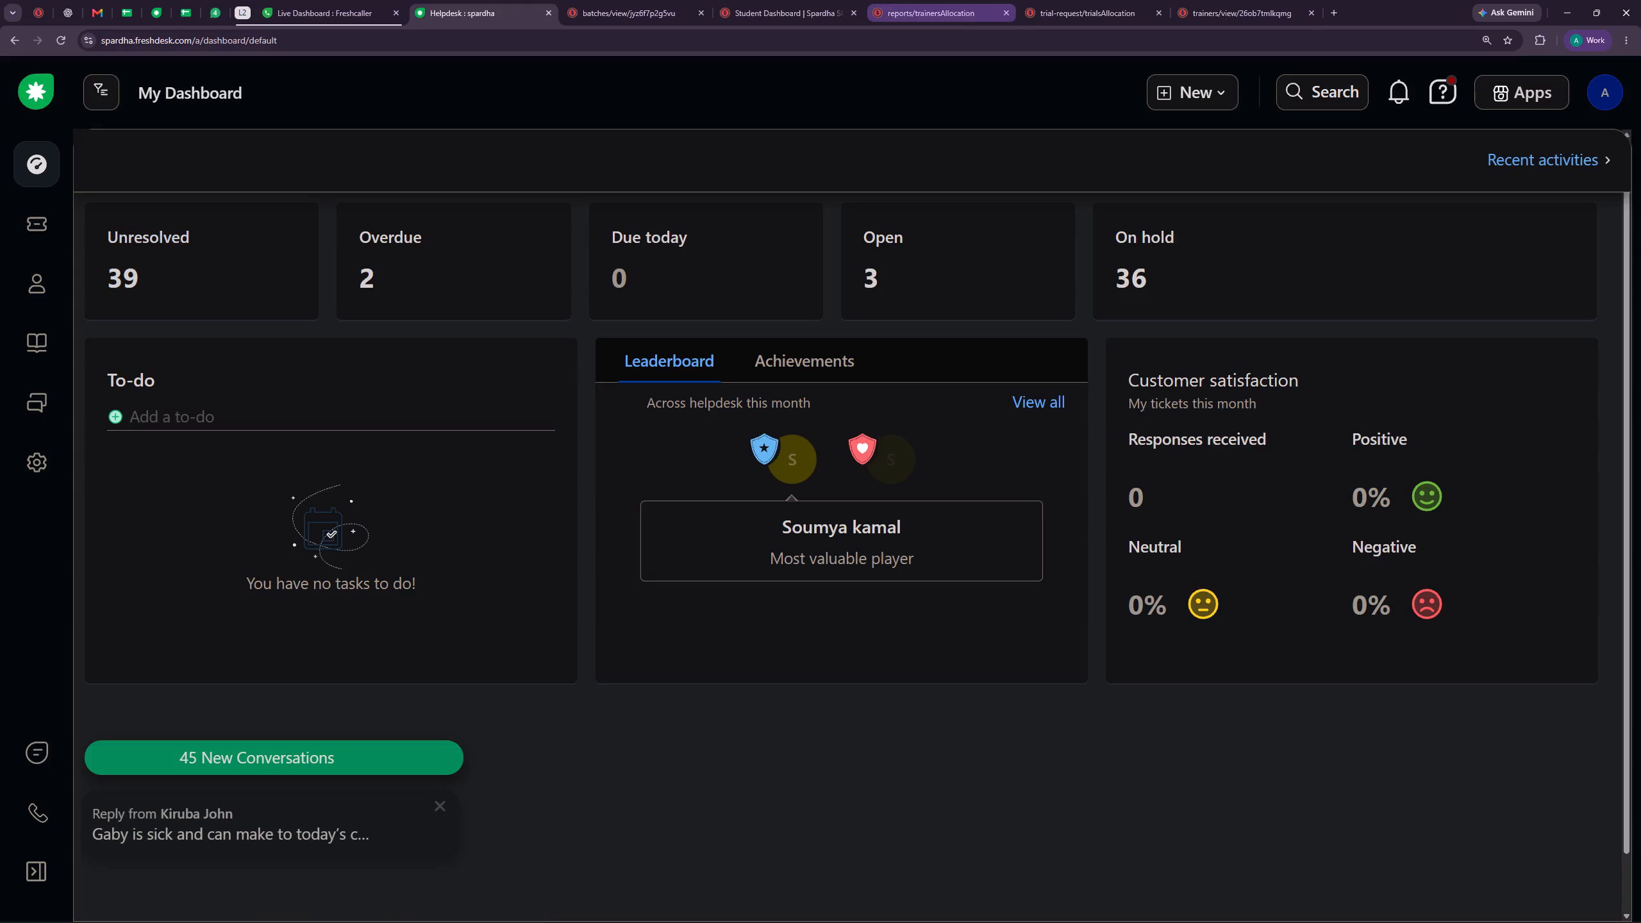
Calculate 39 + 14 in the address bar of a new browser tab, and clear the entry.
click(1326, 12)
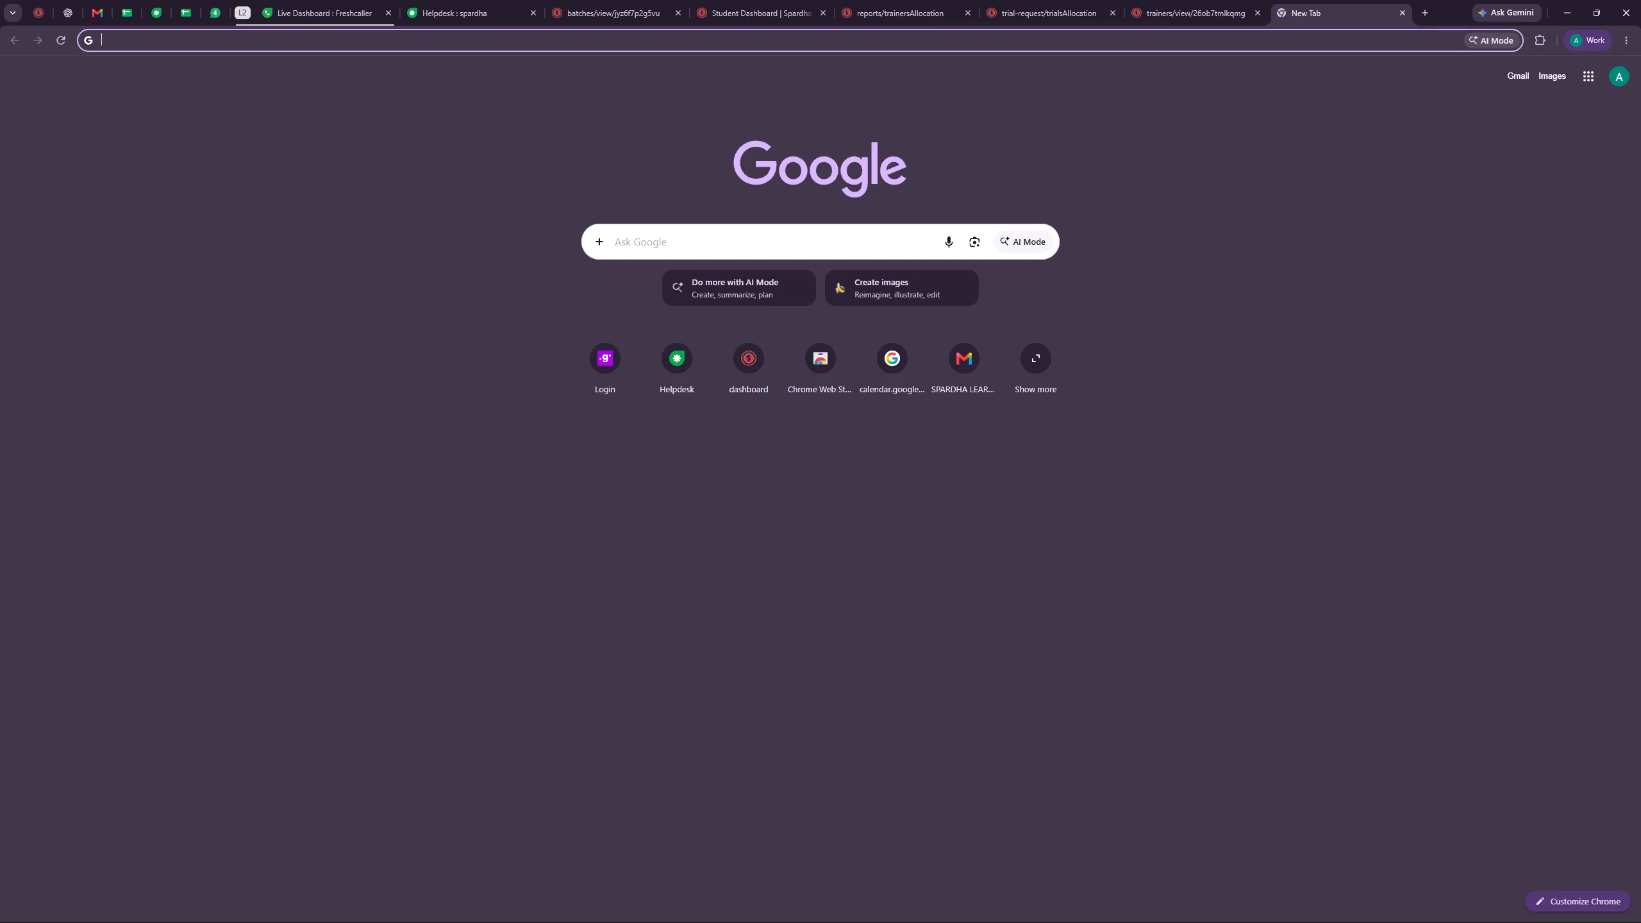
text(39 +14)
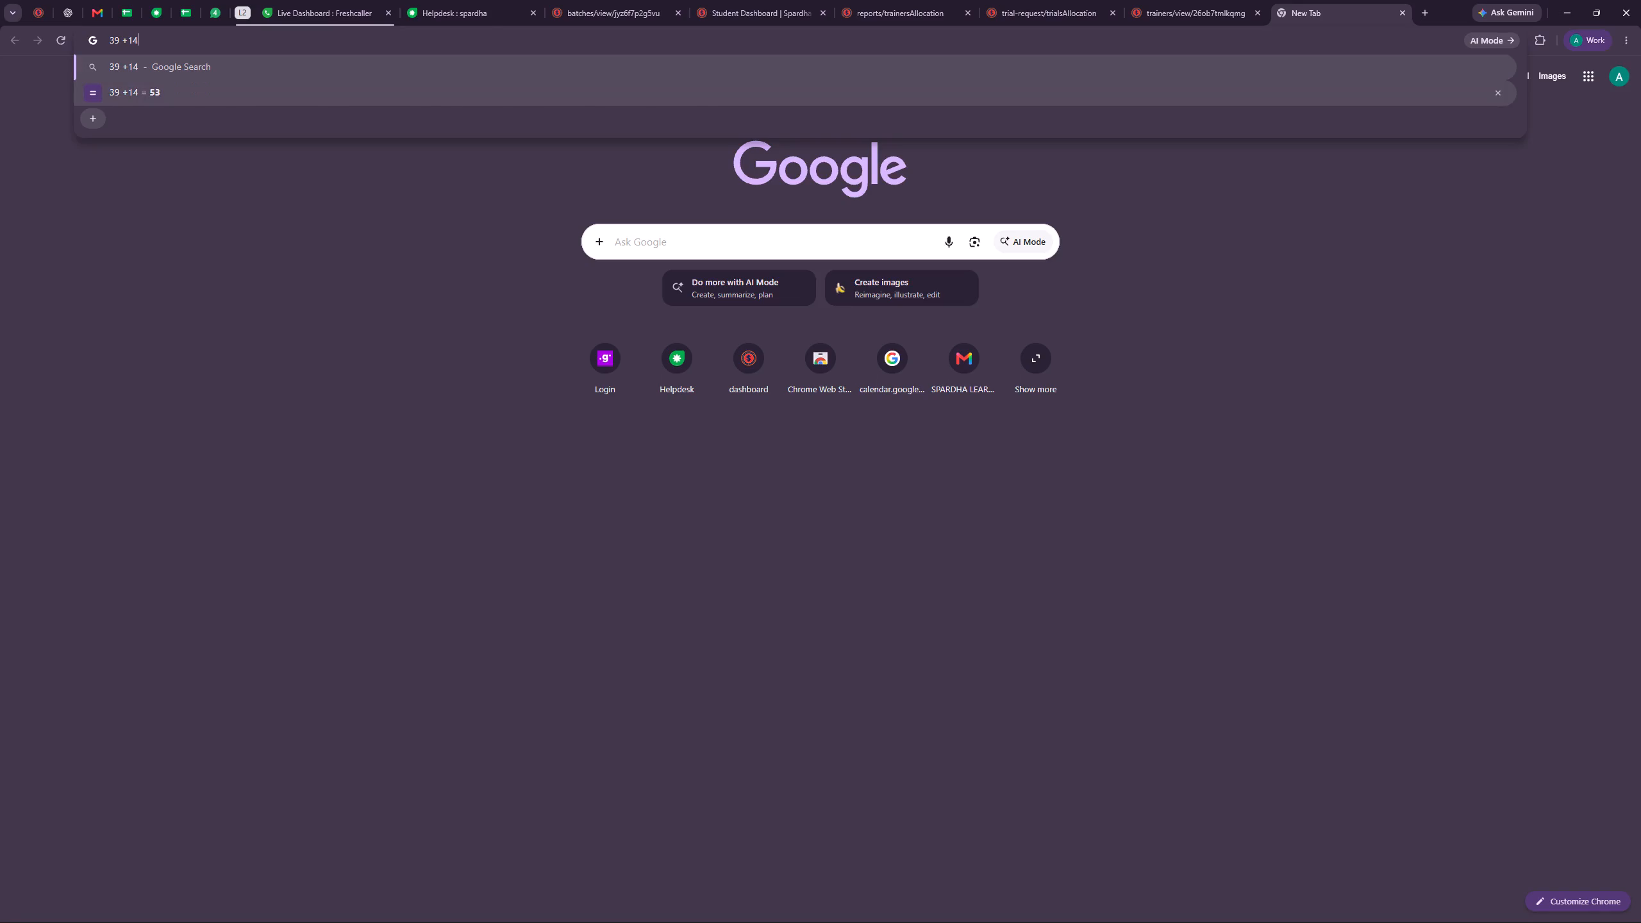
key(BackSpace)
key(BackSpace)
key(BackSpace)
key(BackSpace)
key(BackSpace)
key(BackSpace)
key(BackSpace)
key(BackSpace)
key(BackSpace)
key(BackSpace)
key(BackSpace)
key(BackSpace)
key(BackSpace)
key(BackSpace)
key(BackSpace)
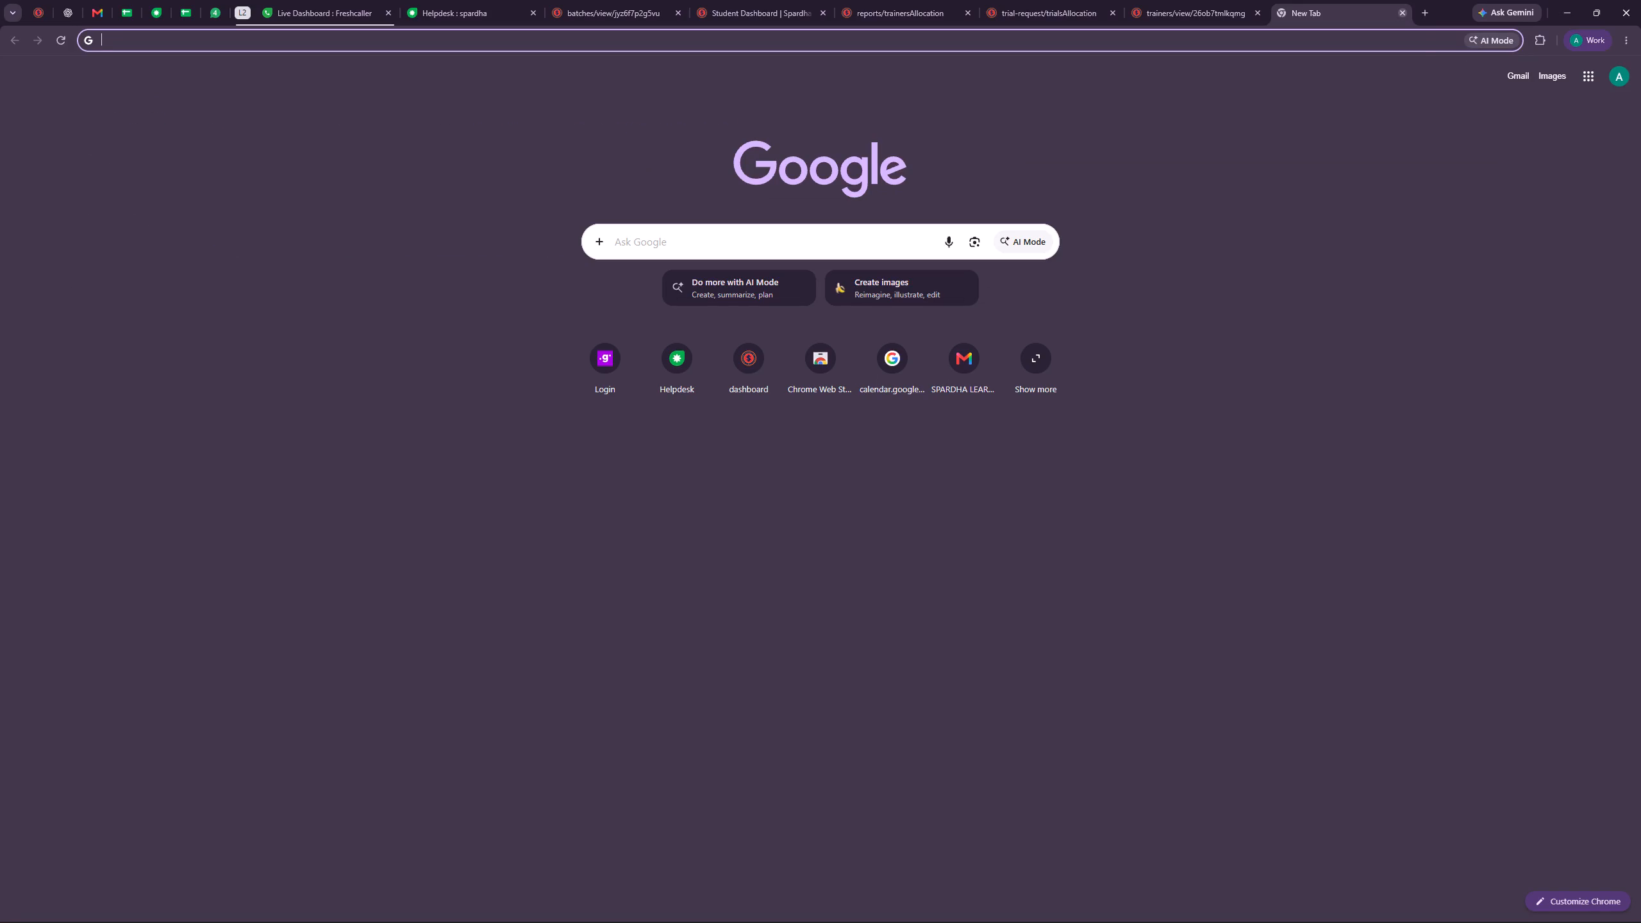
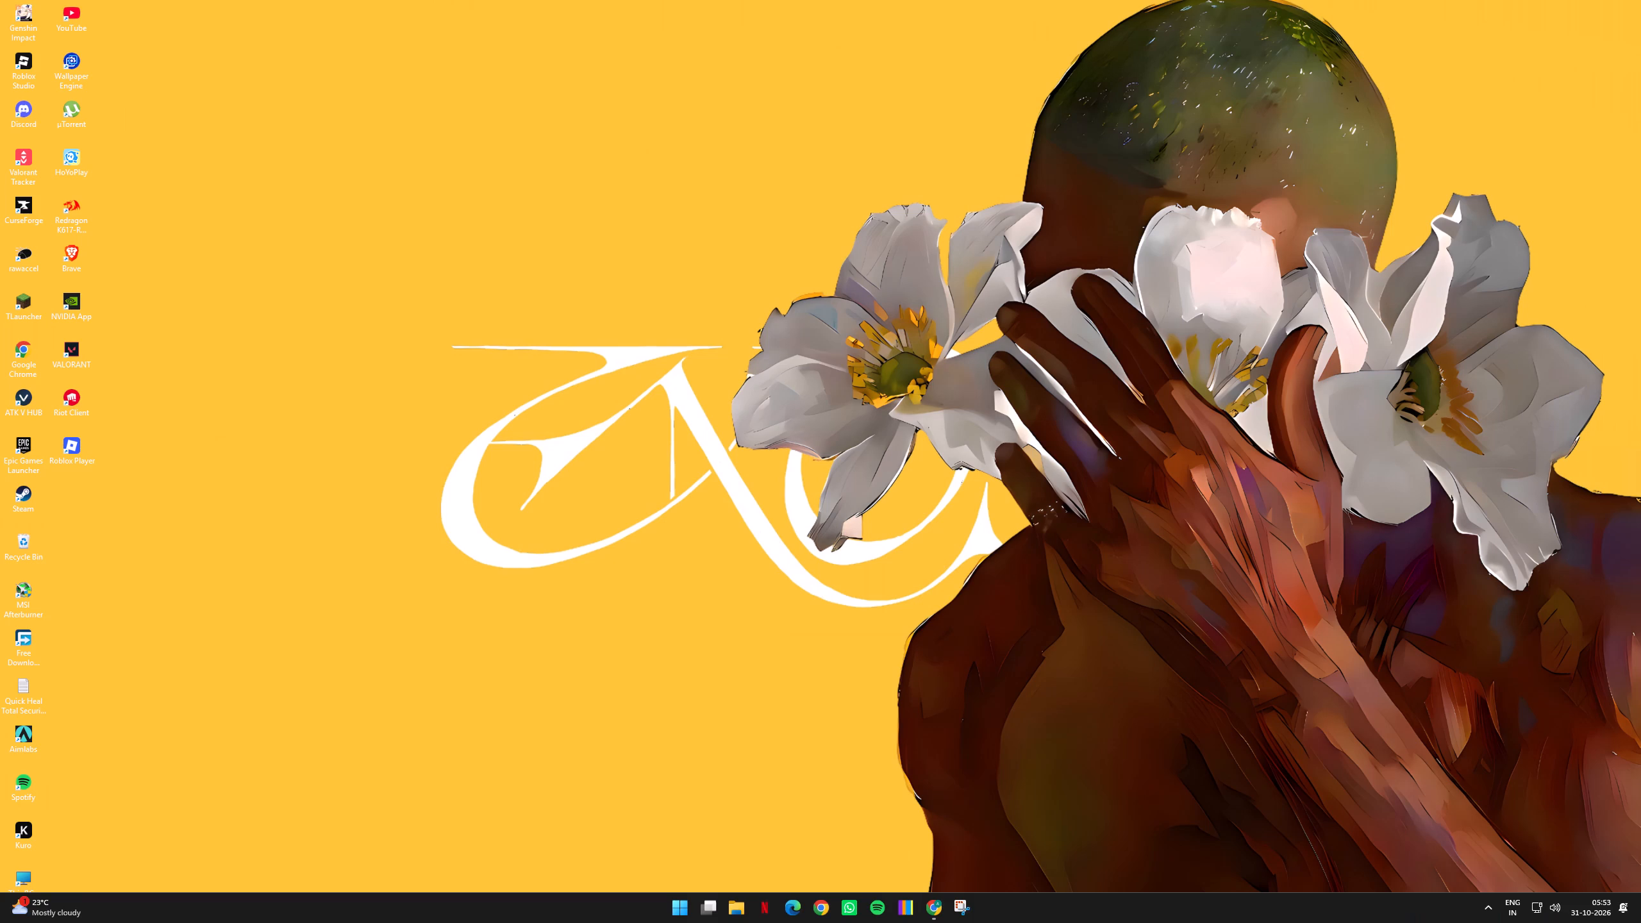
Show the hidden background app icons in the system tray.
click(1493, 906)
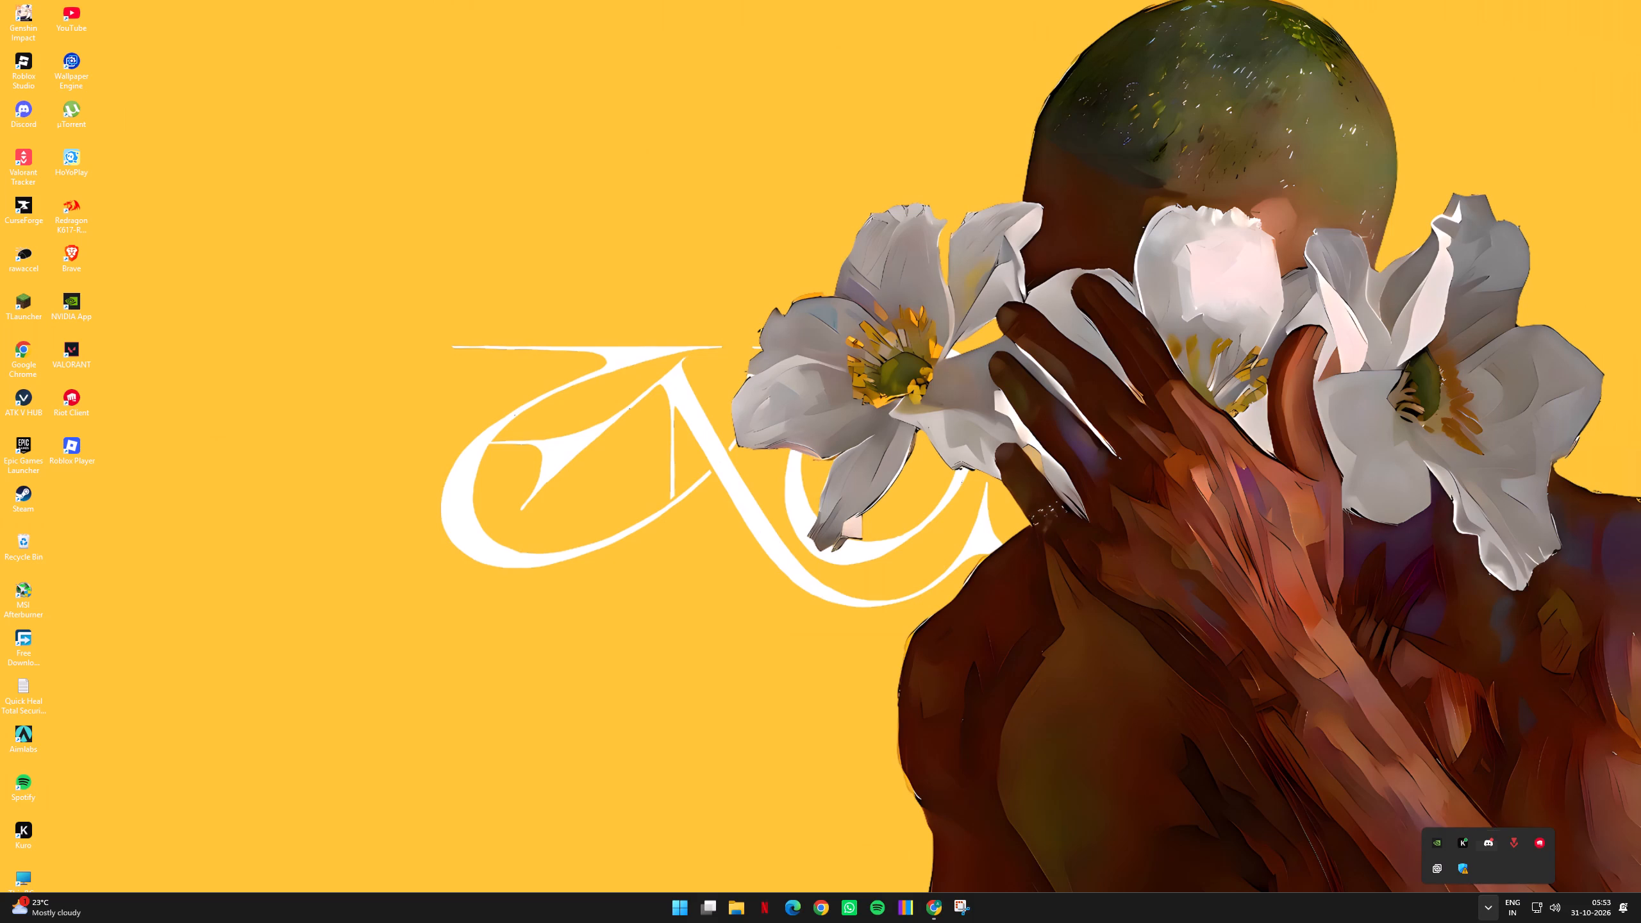
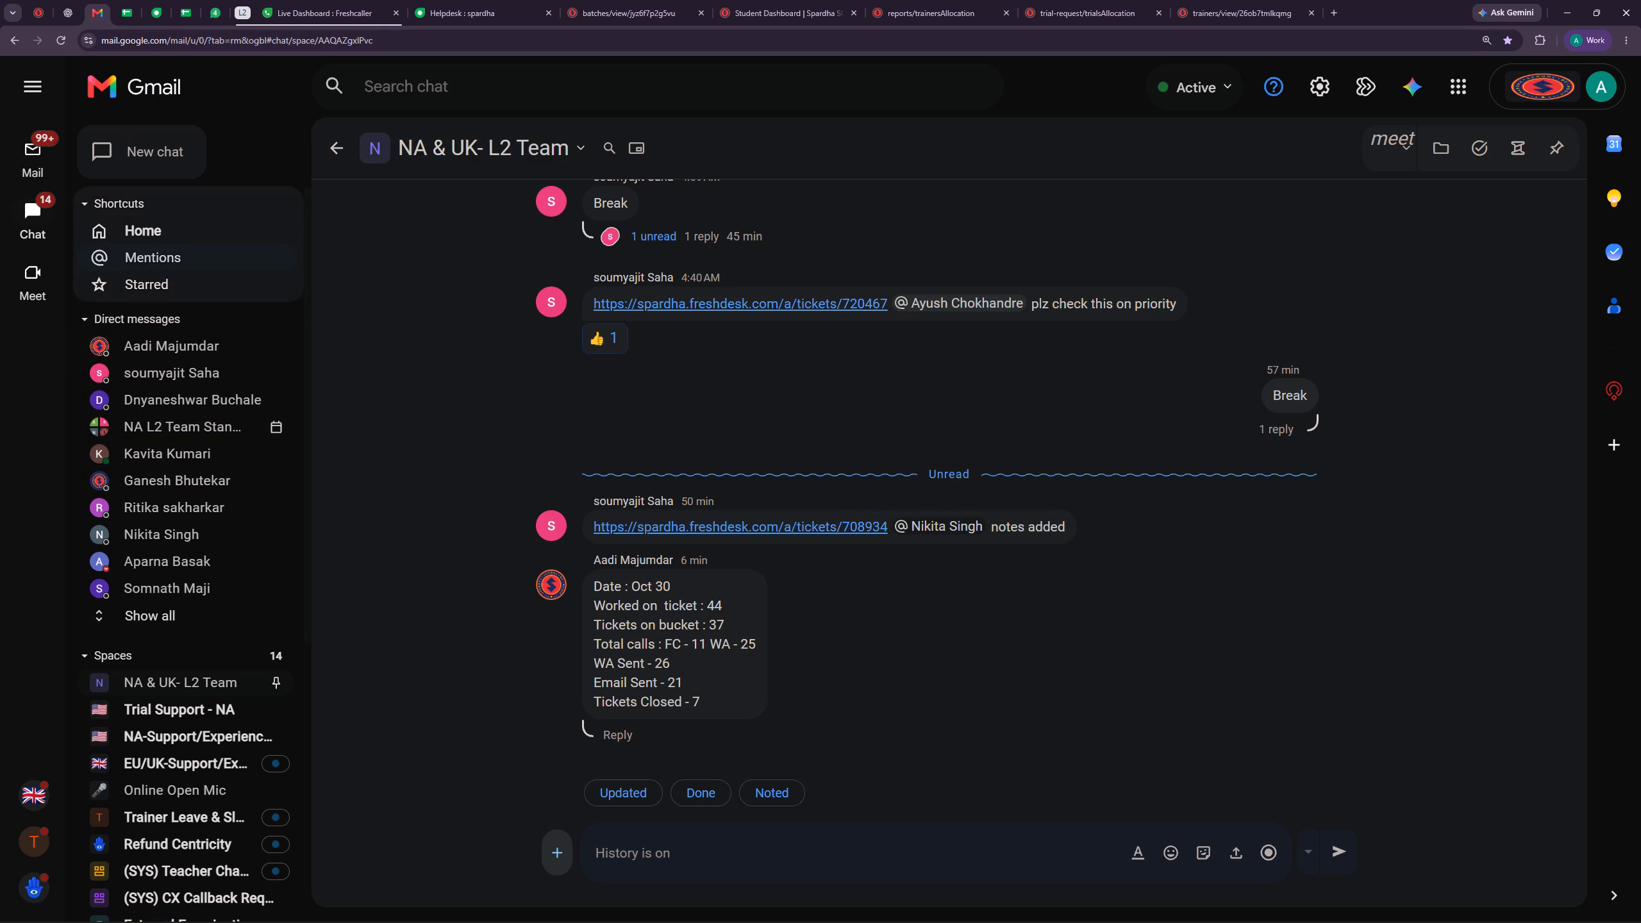
Switch from the chat to the Freshdesk dashboard and open the list of unresolved tickets.
click(307, 0)
click(443, 0)
click(272, 254)
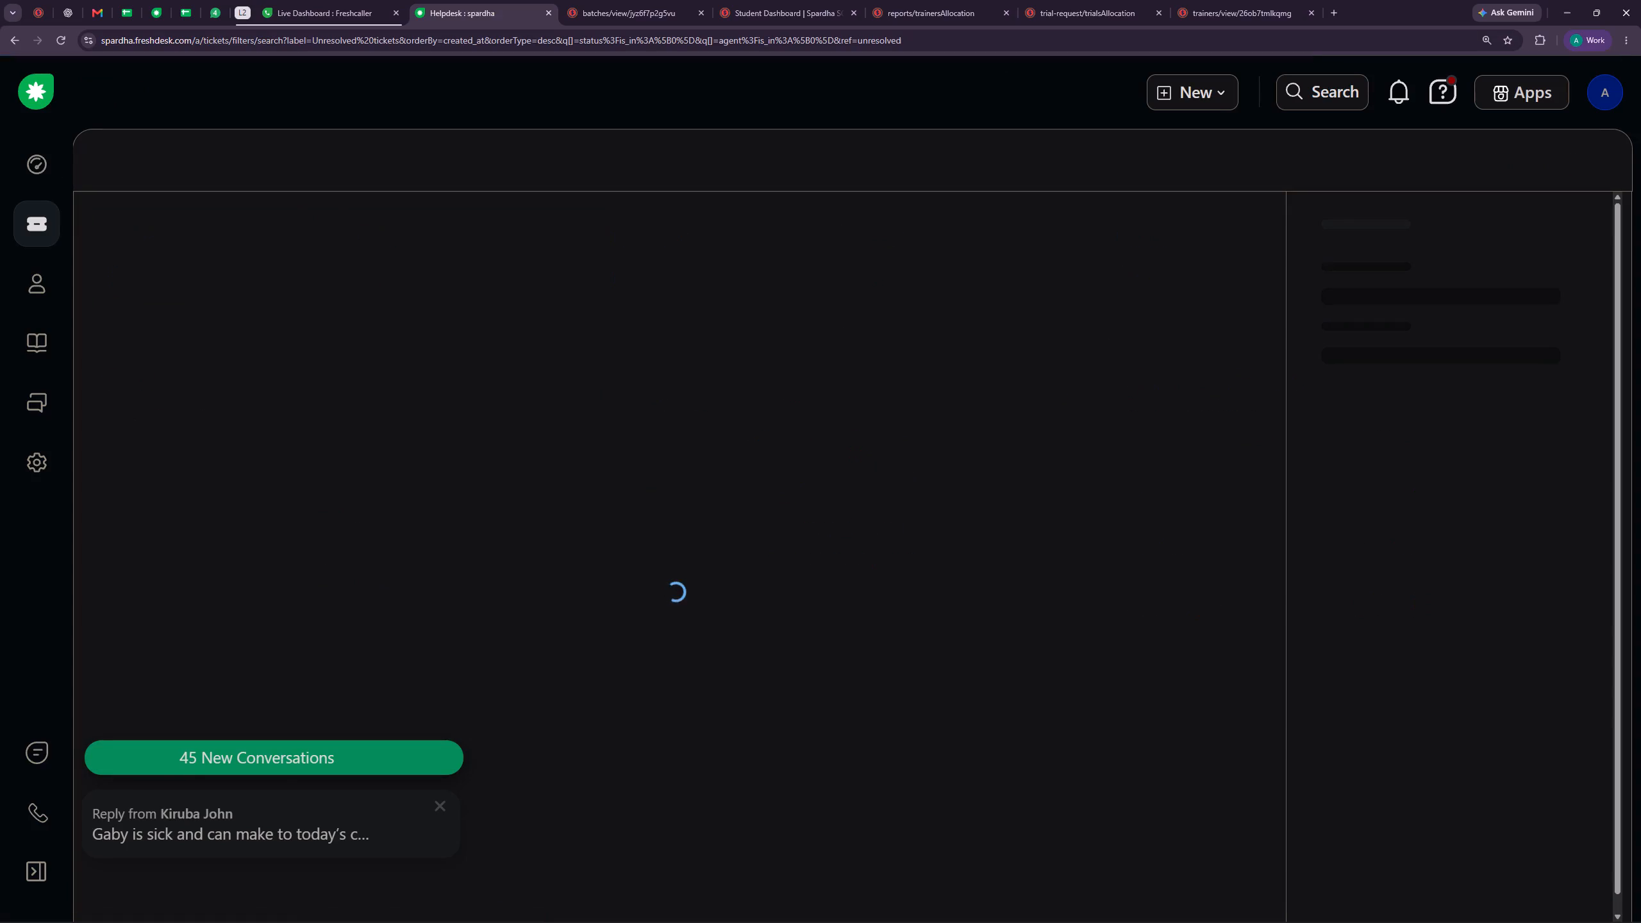
Add the ticket types Feature Request and Student Absent to the Types filter of the unresolved tickets.
scroll(1410, 587, down, 14)
scroll(1412, 621, up, 1)
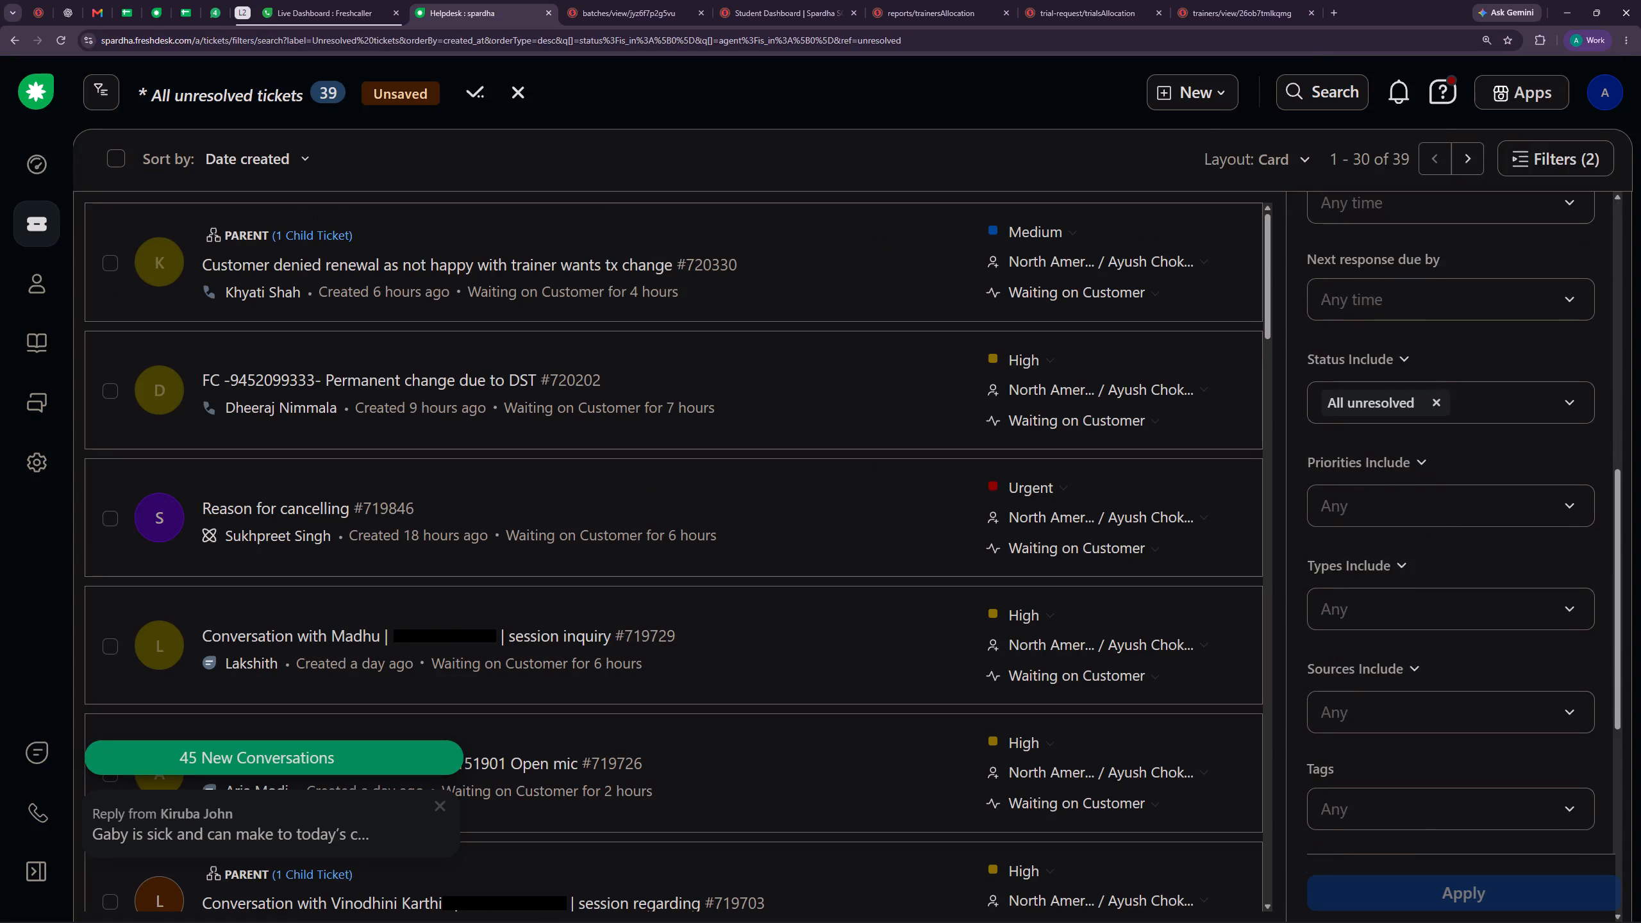
scroll(1412, 621, up, 2)
click(1410, 621)
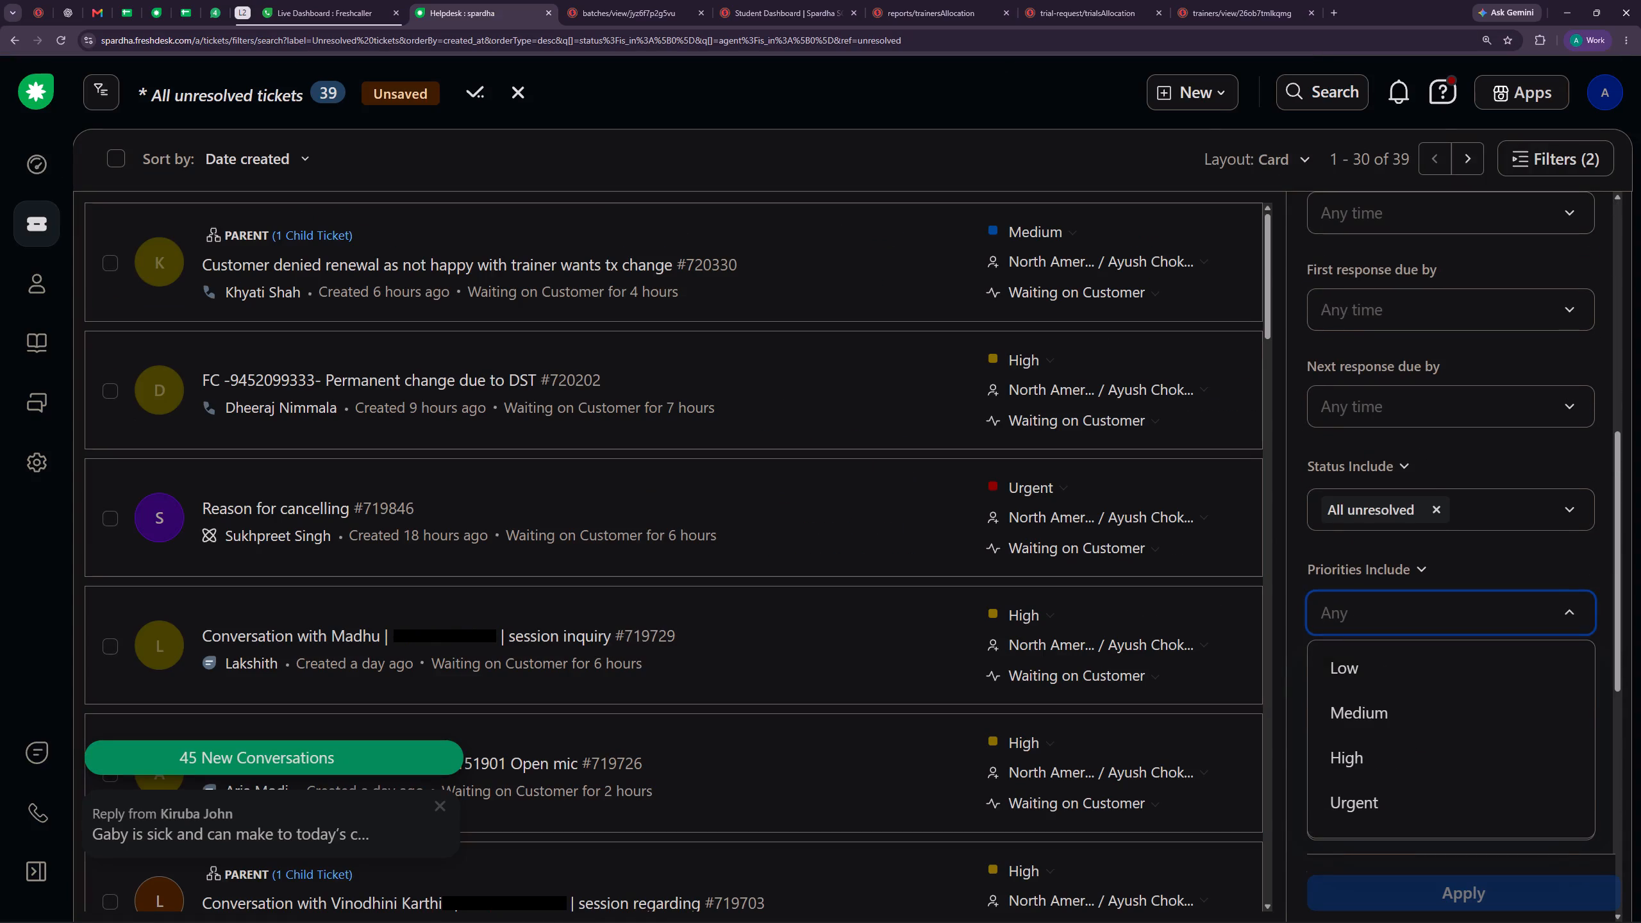
click(1538, 550)
scroll(1487, 647, down, 1)
click(1429, 604)
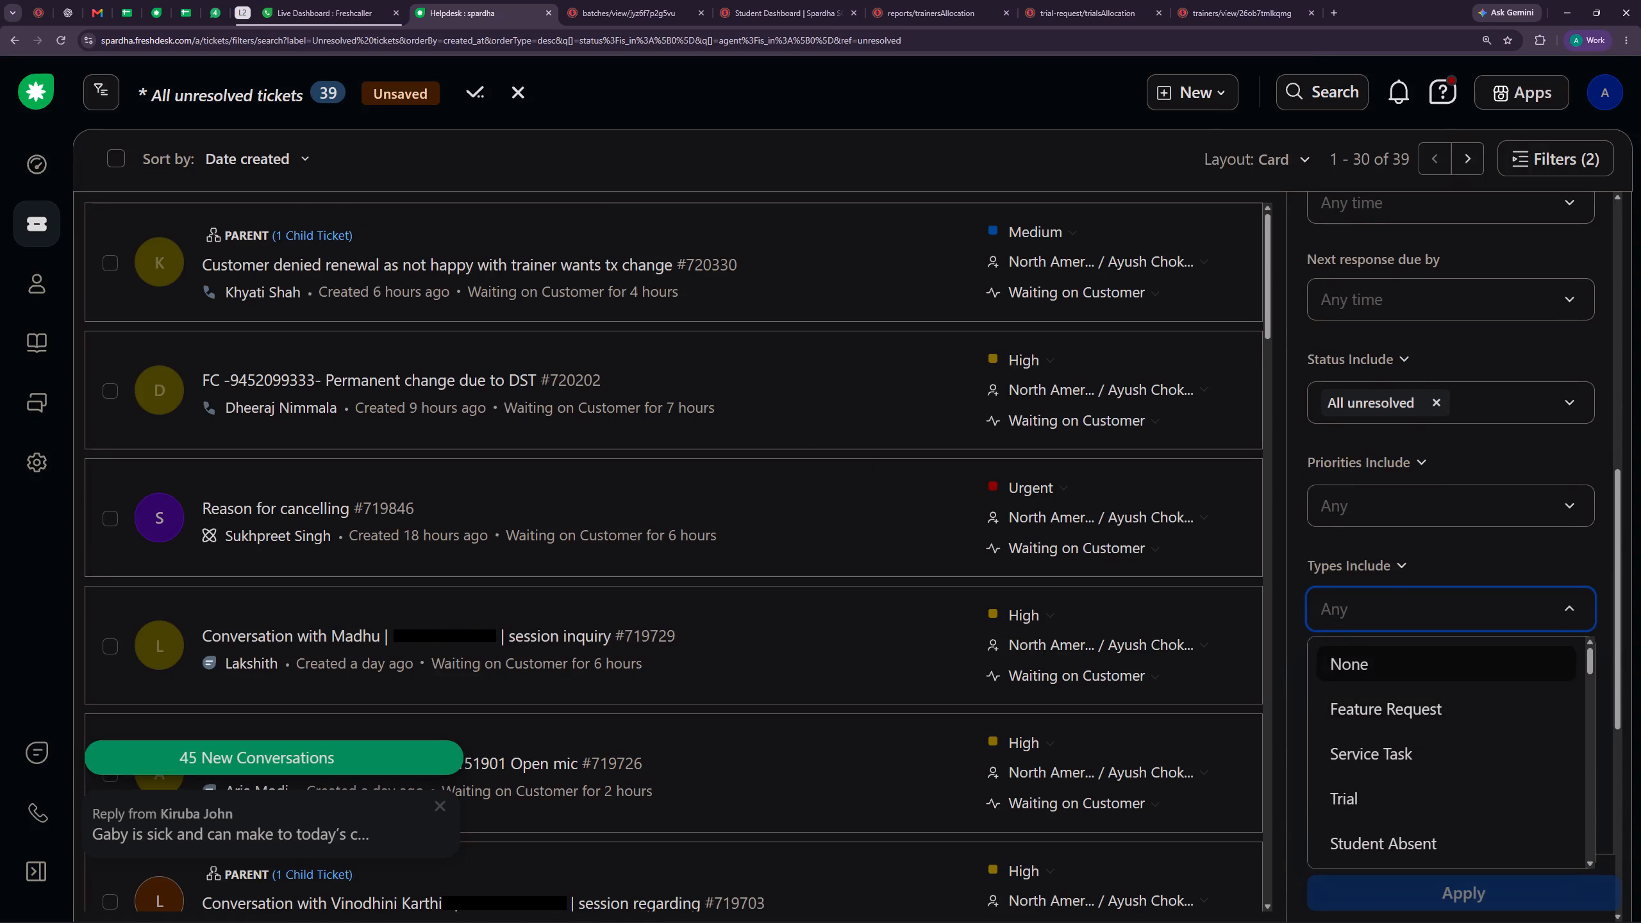
click(1456, 663)
click(1441, 615)
click(1391, 605)
click(1426, 708)
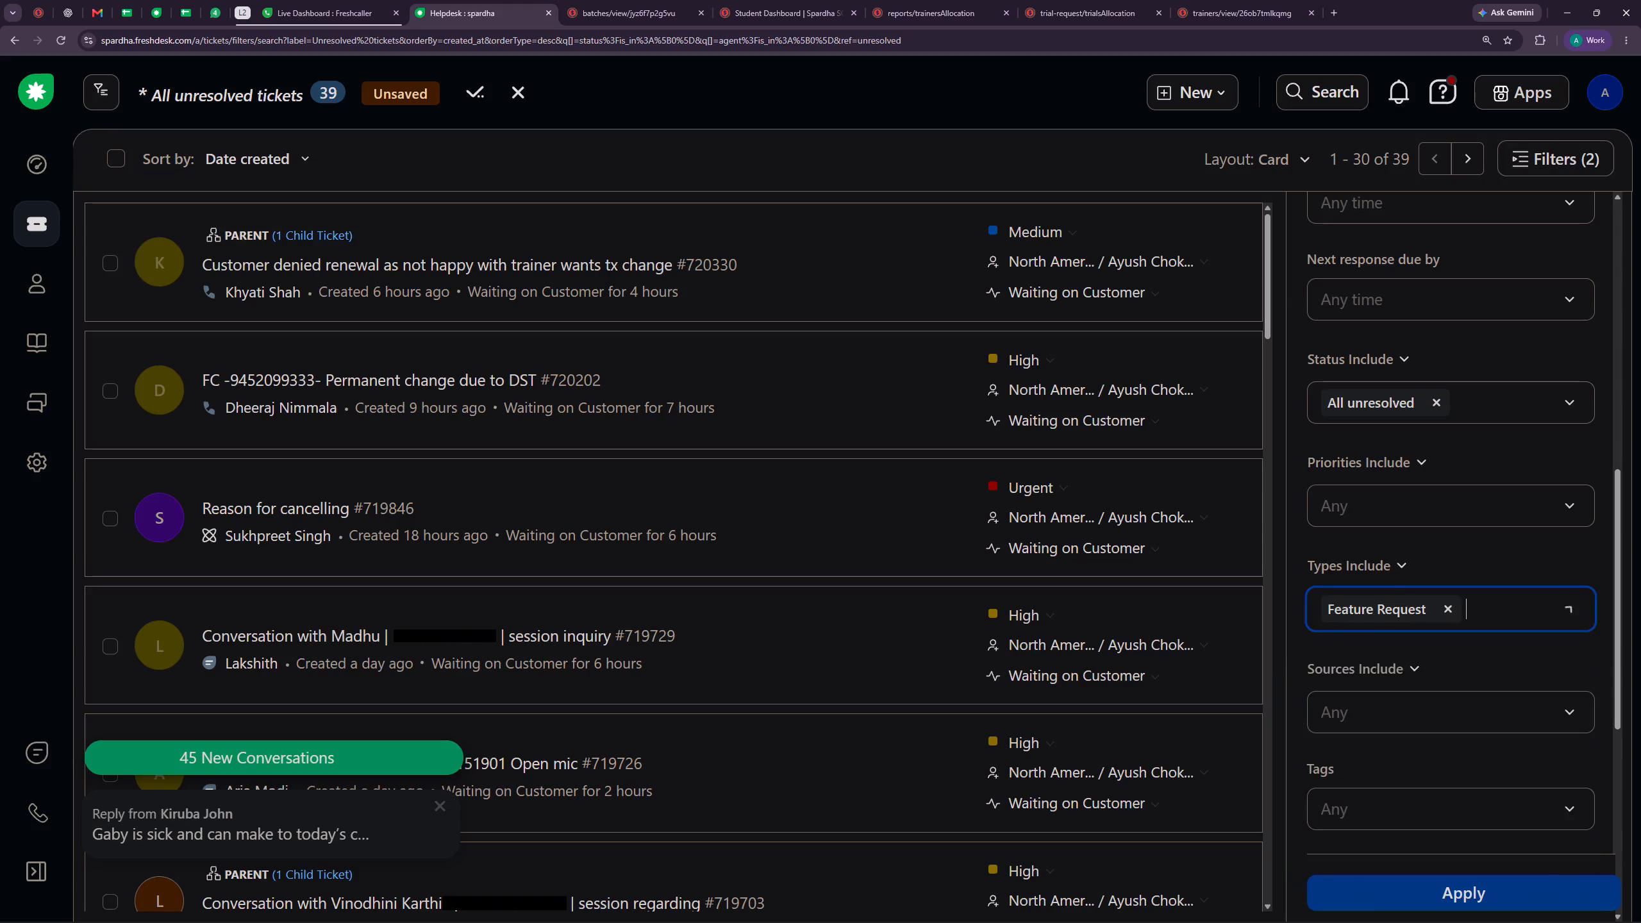
click(1512, 624)
scroll(1410, 809, down, 1)
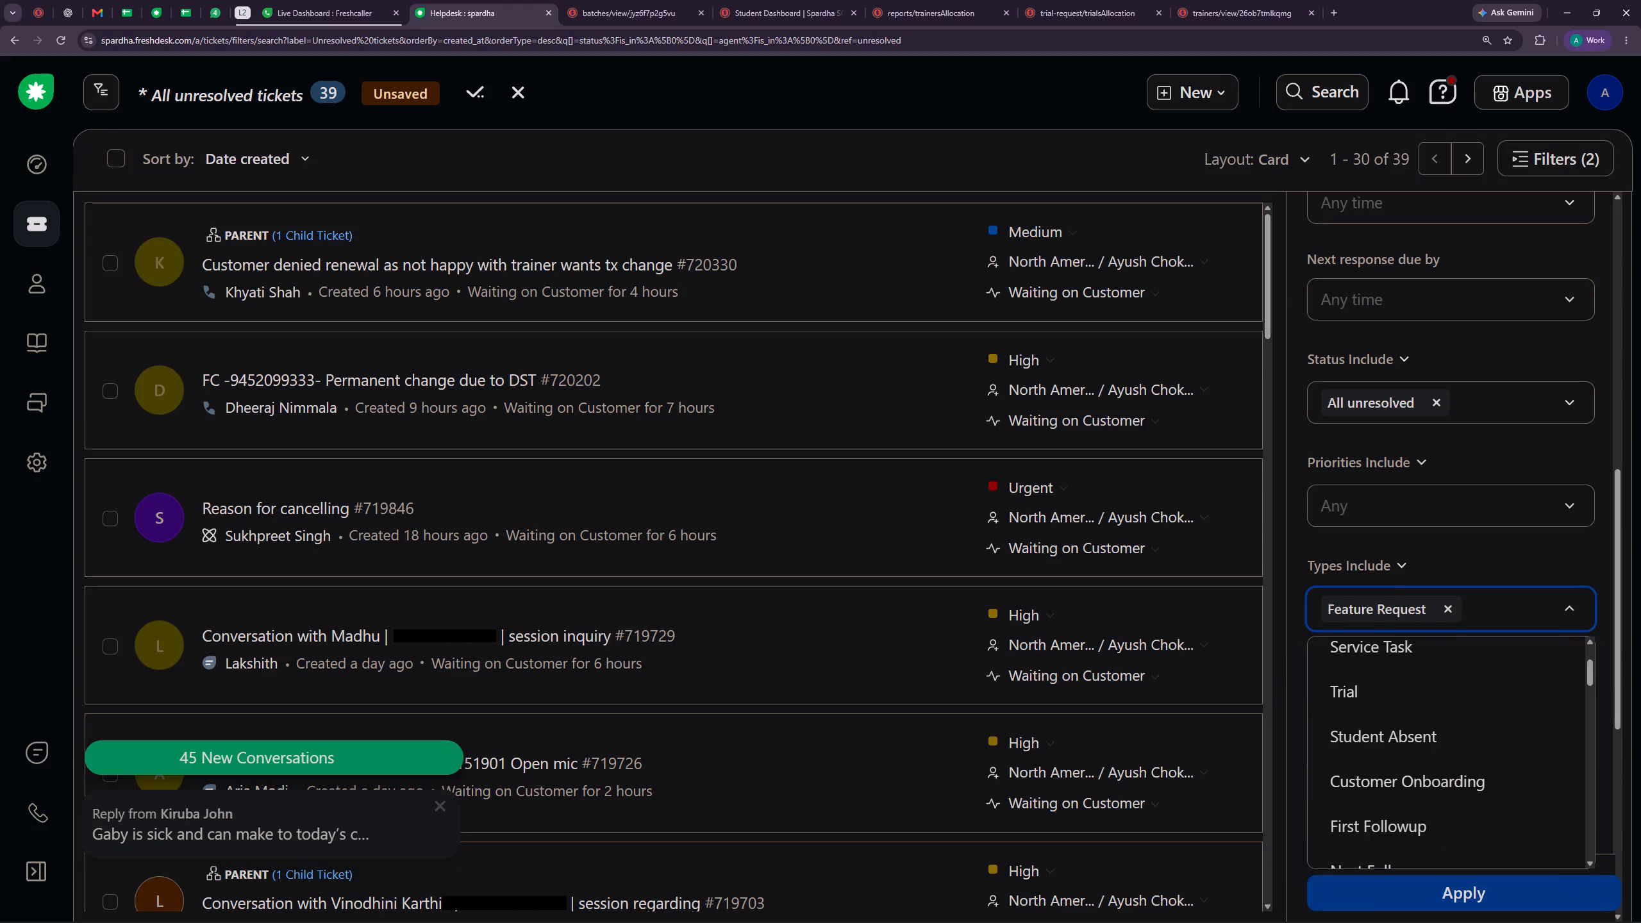
click(1412, 740)
click(1500, 625)
scroll(1474, 721, down, 1)
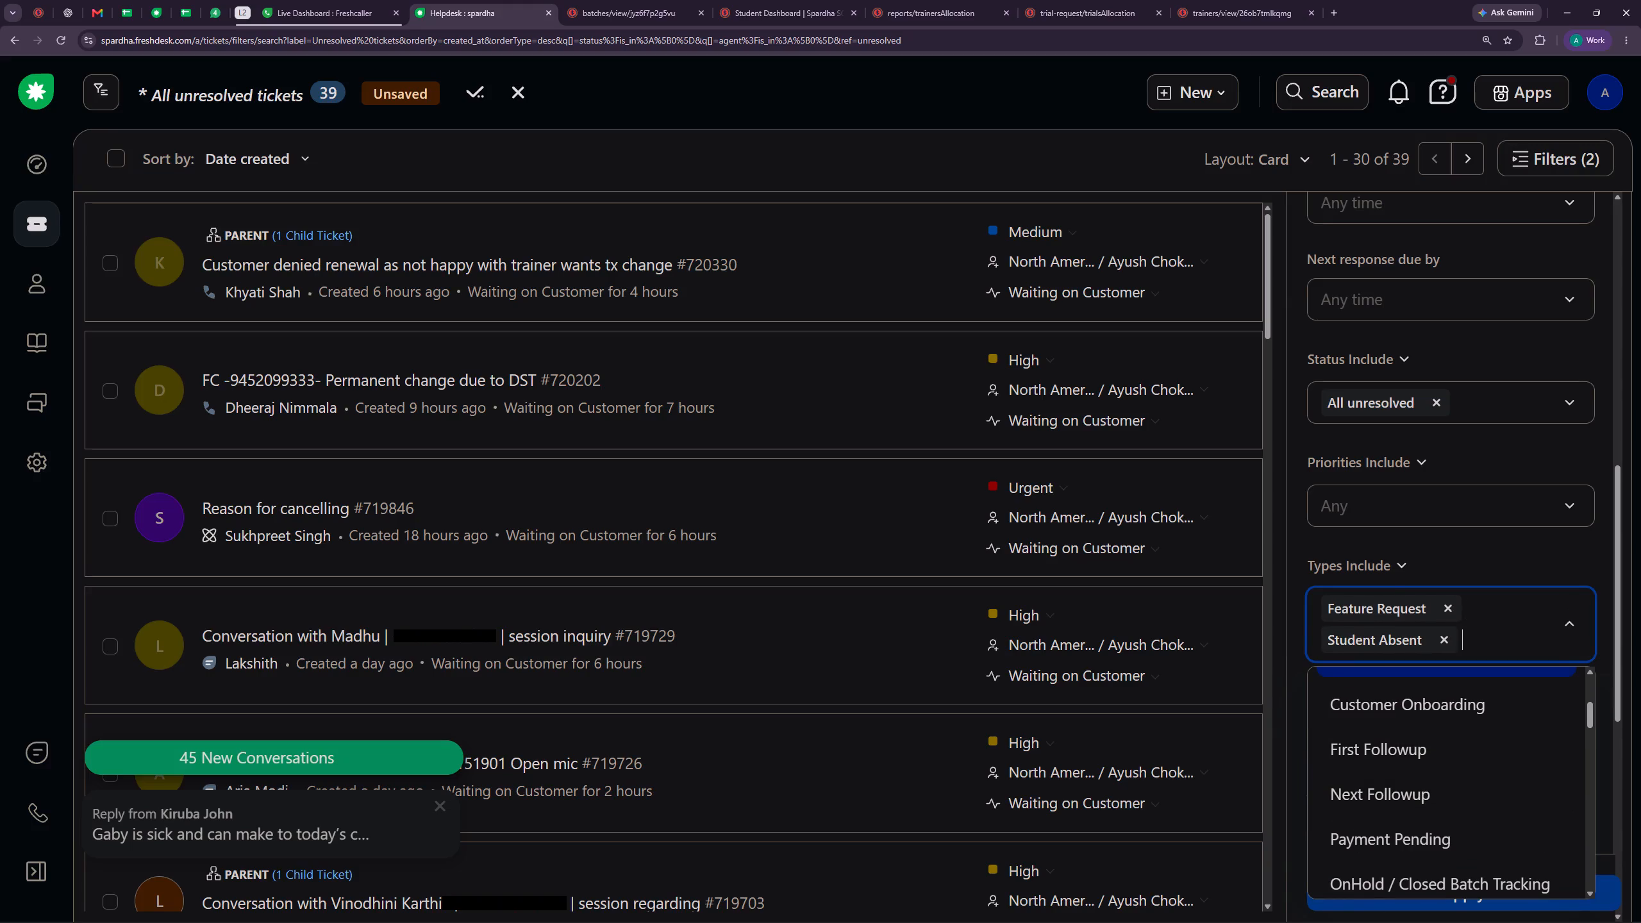
Add First Session, Customer Callback, HighRisk - Negative Teacher Fe... and HighRisk - Lower Rating to the ticket types filter.
scroll(1413, 815, down, 1)
click(1405, 863)
click(1482, 638)
scroll(1430, 775, down, 1)
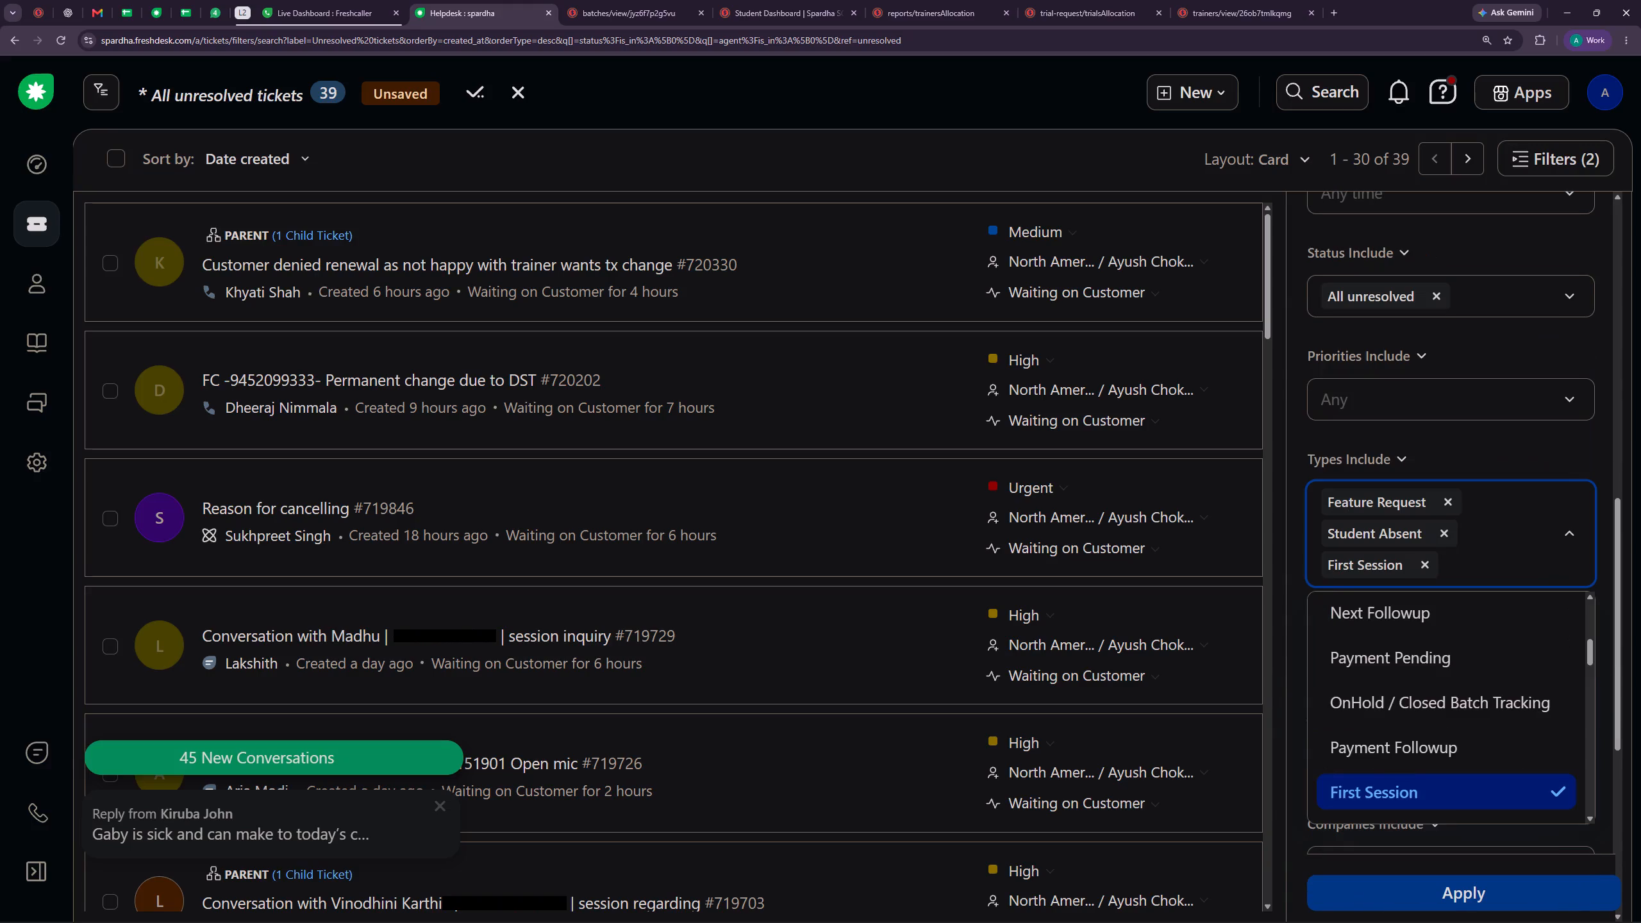
scroll(1430, 776, down, 2)
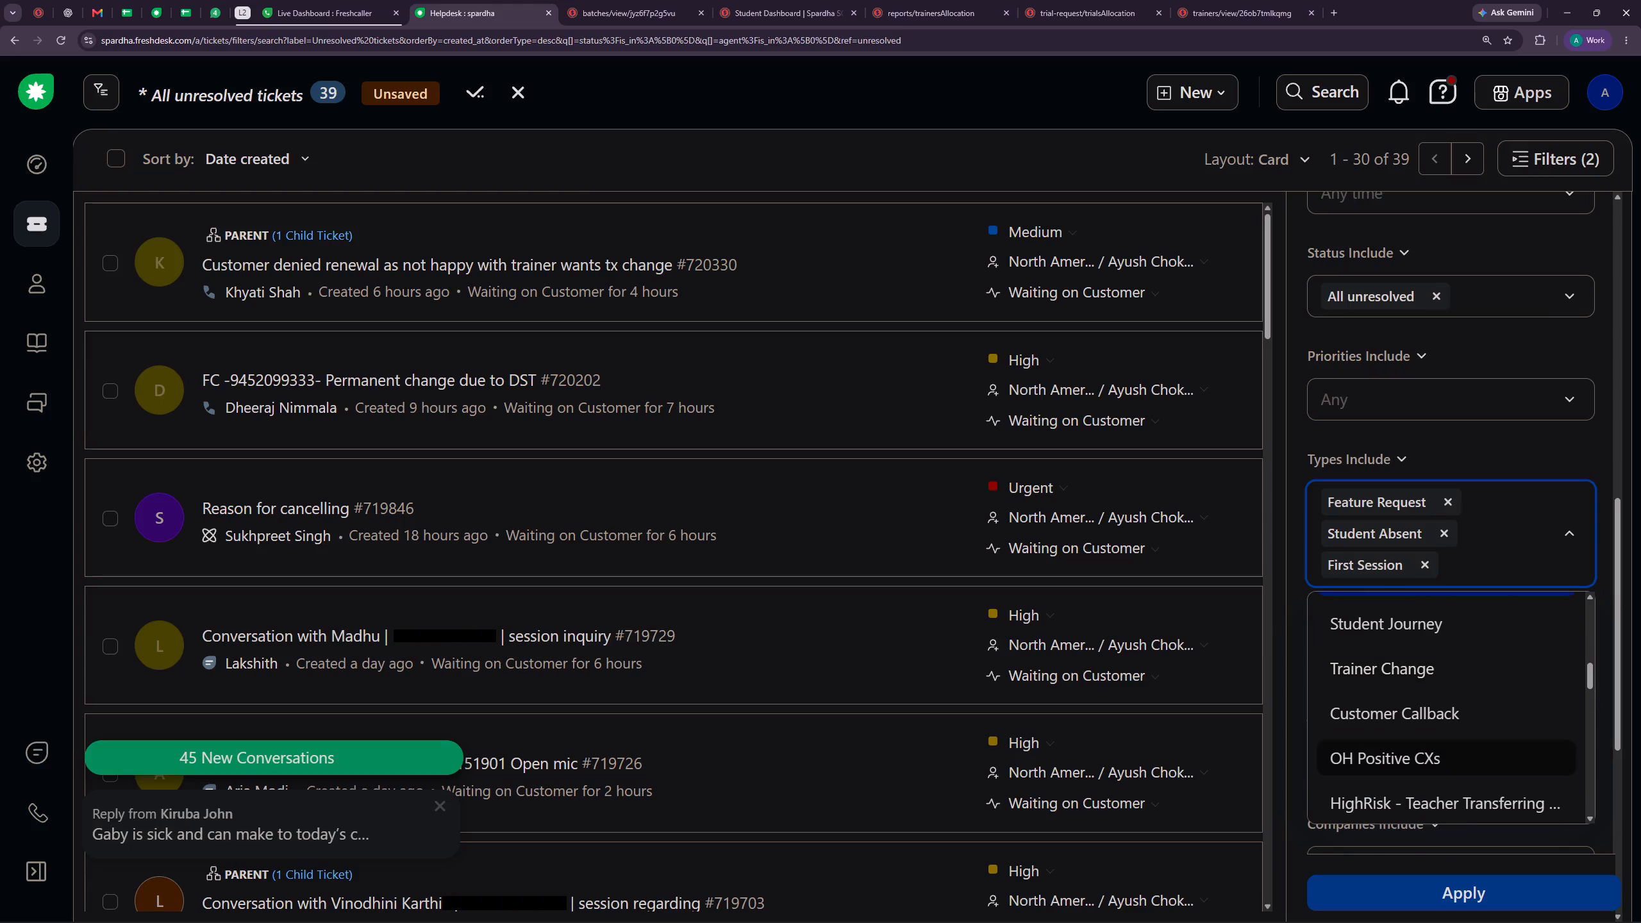
click(1428, 718)
click(1524, 563)
scroll(1442, 773, down, 1)
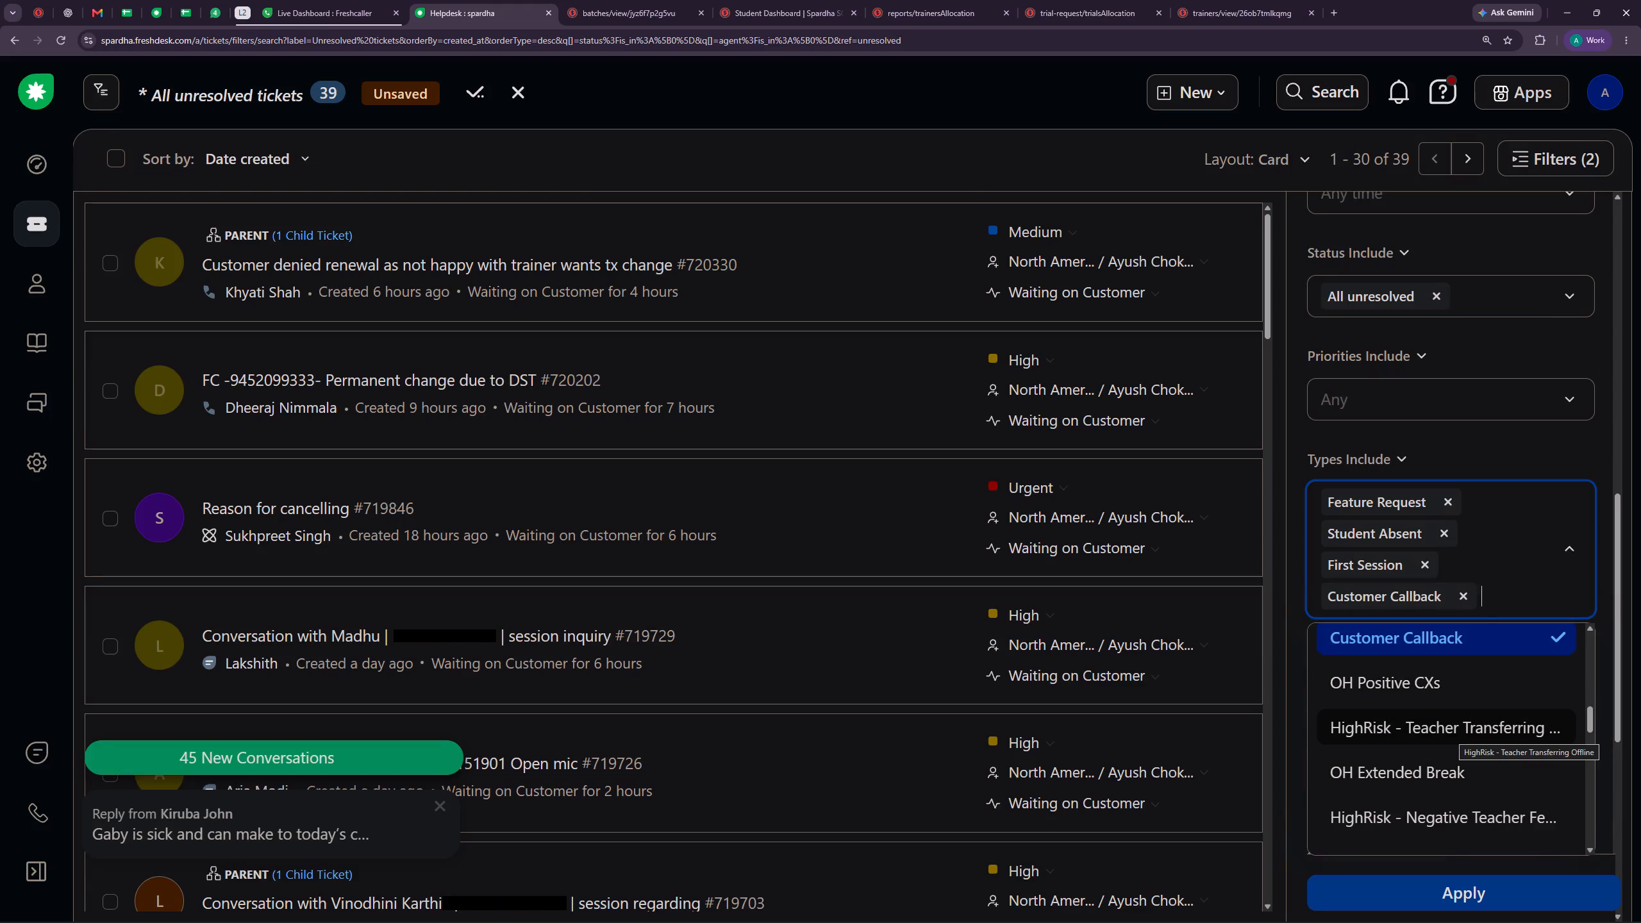
scroll(1453, 735, down, 1)
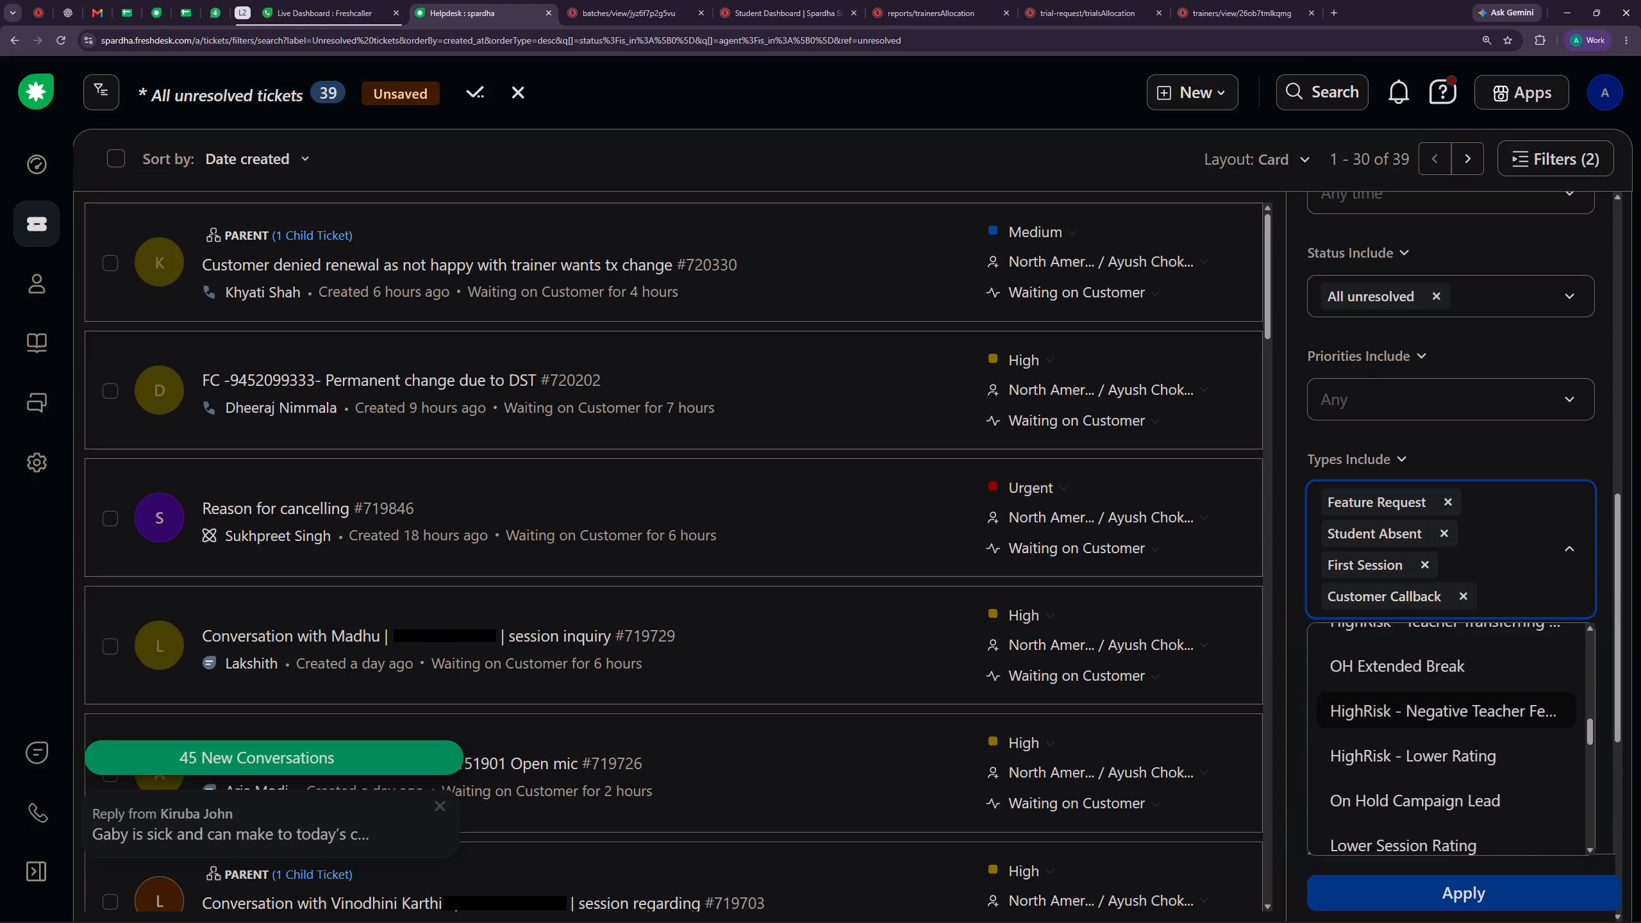
click(1447, 720)
click(1537, 581)
click(1459, 819)
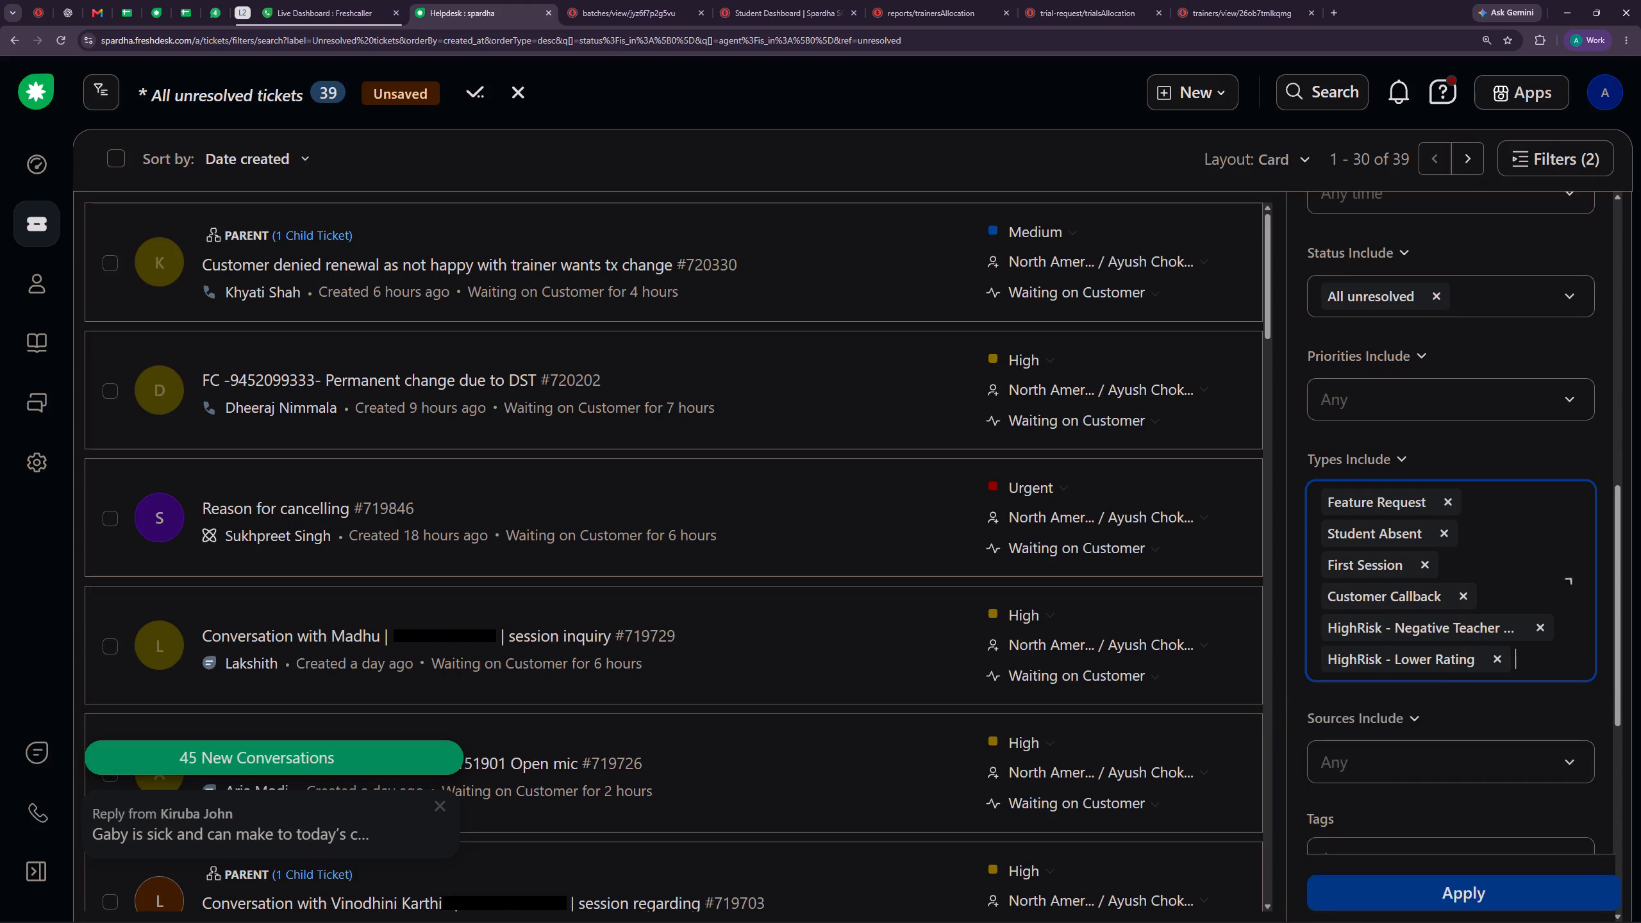
Add Lower Session Rating and TeacherServiceRequest to the ticket types filter, and apply the filters.
click(1548, 580)
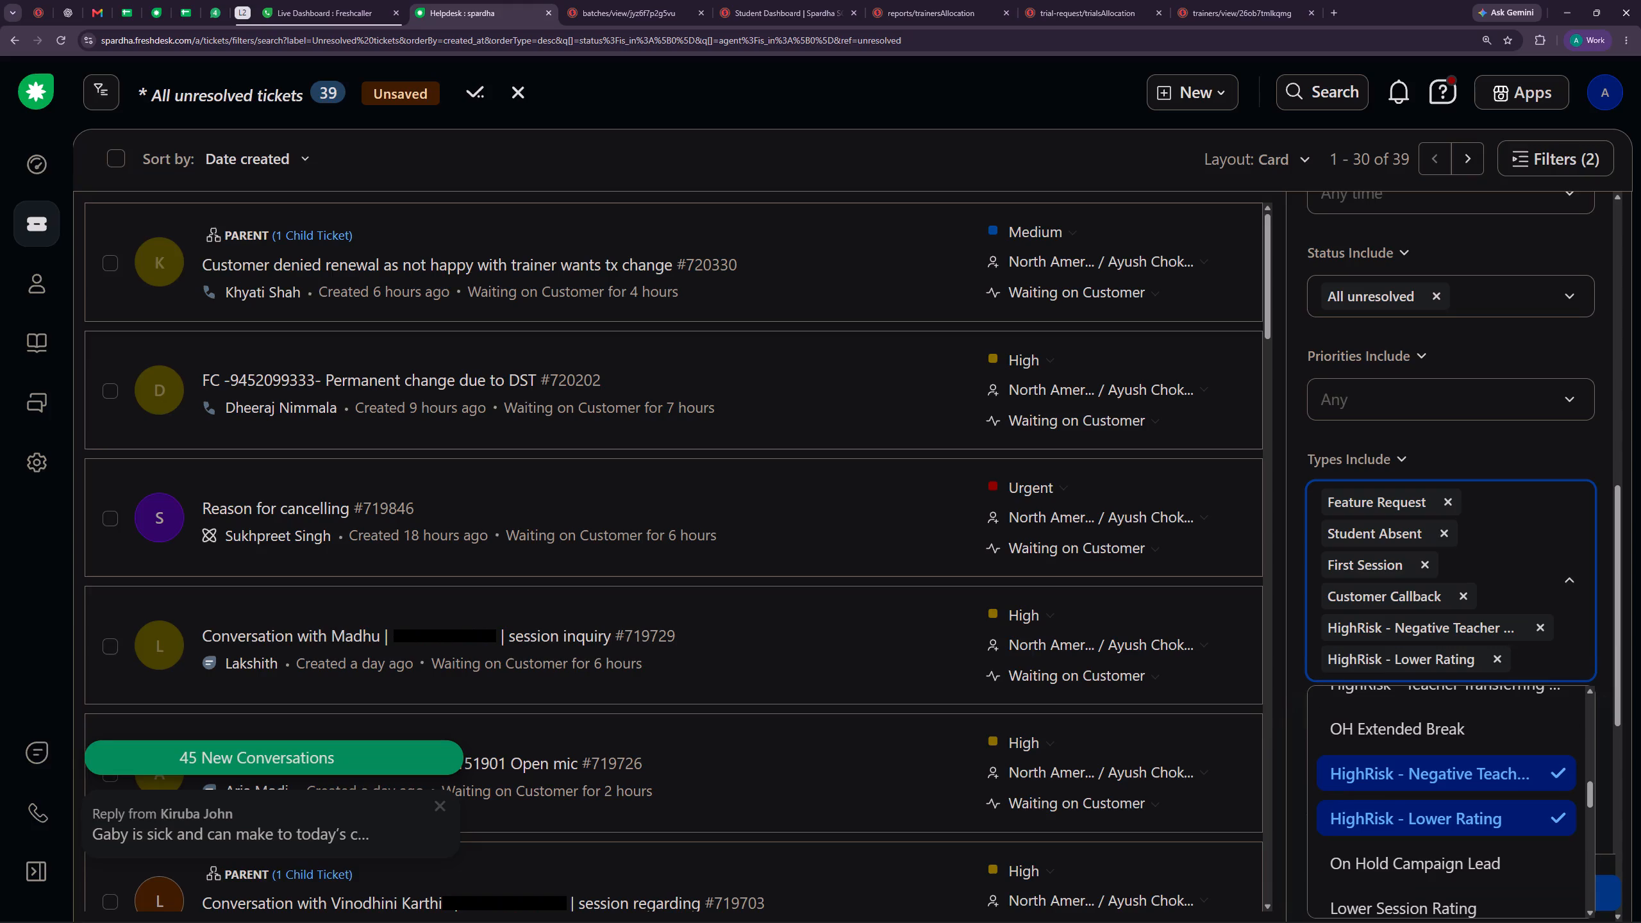
scroll(1492, 776, down, 1)
click(1458, 802)
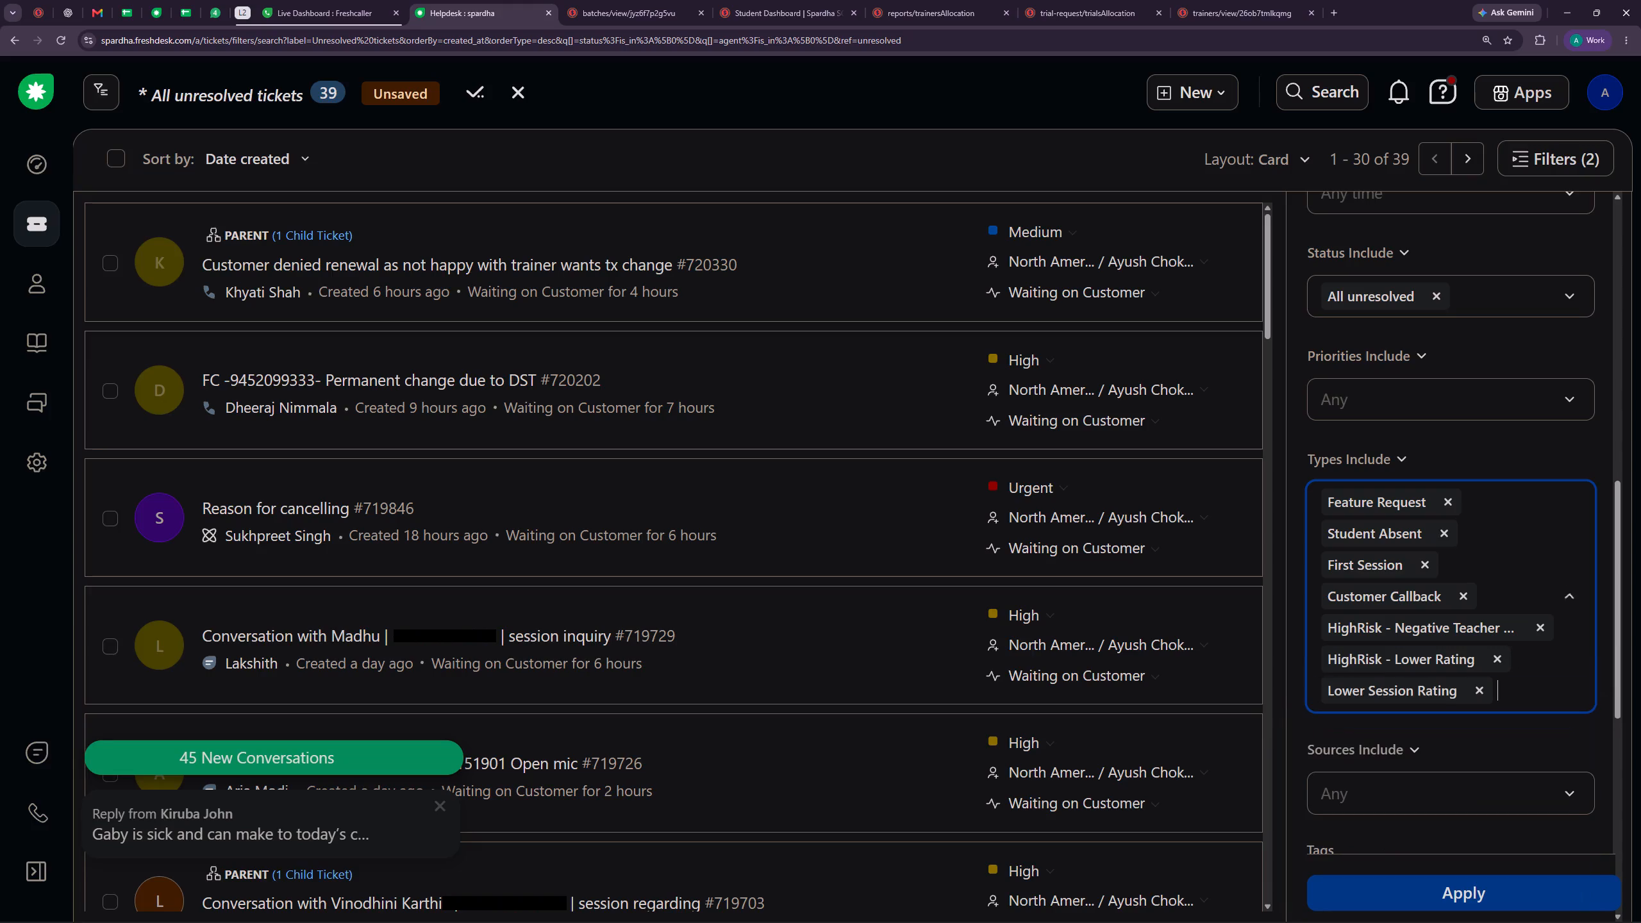
click(1533, 679)
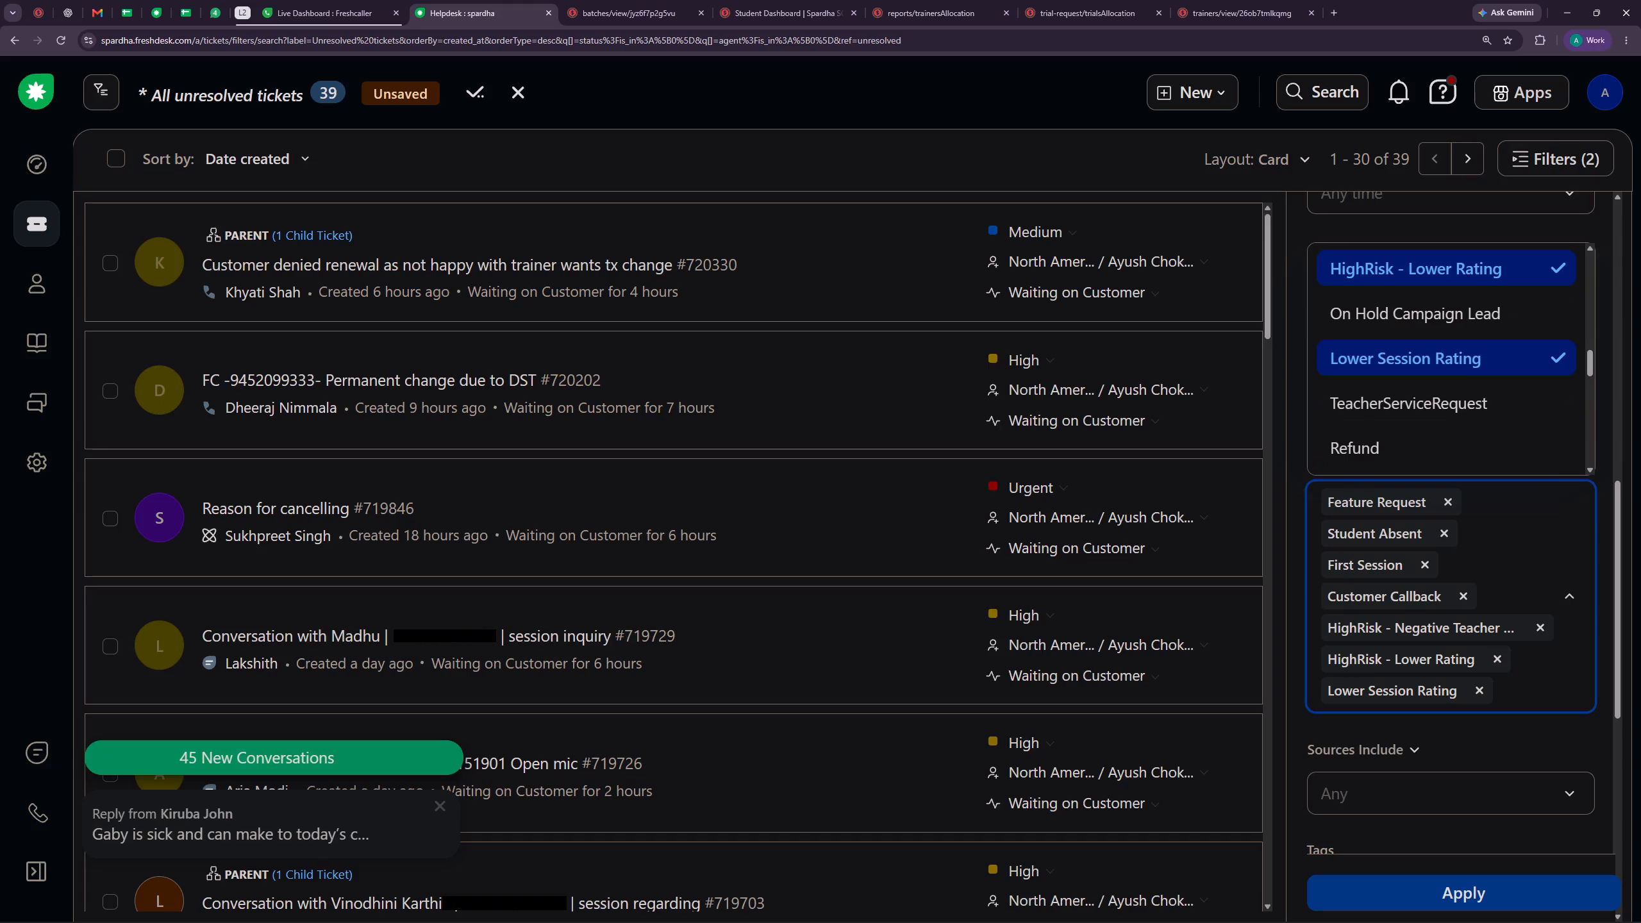
click(1426, 410)
click(1534, 677)
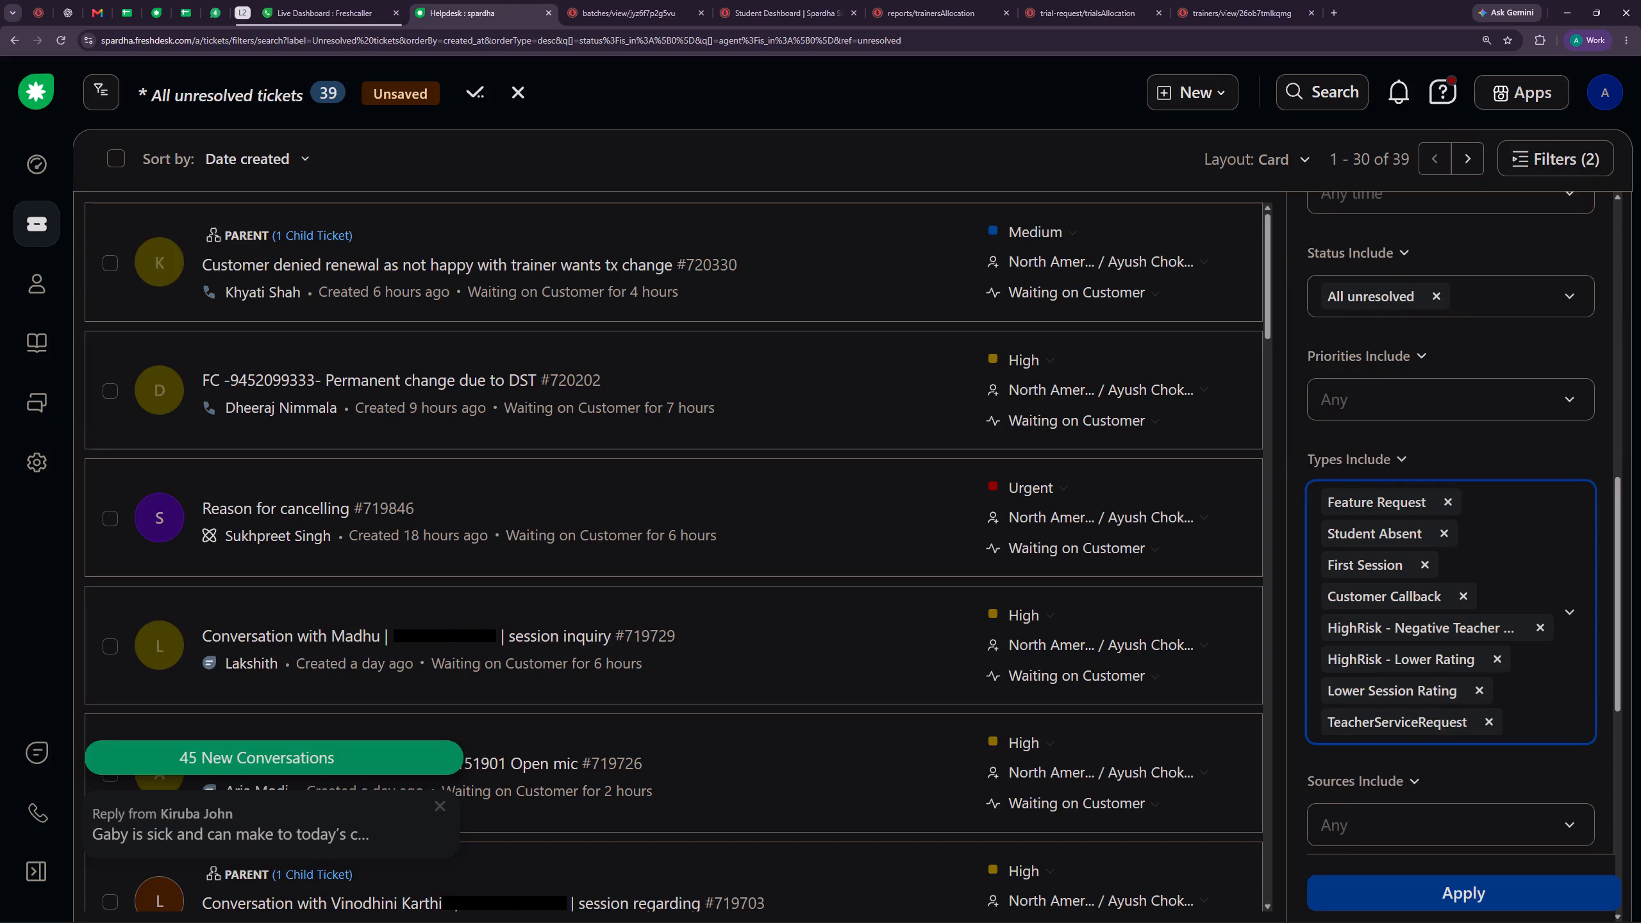
scroll(1444, 397, down, 3)
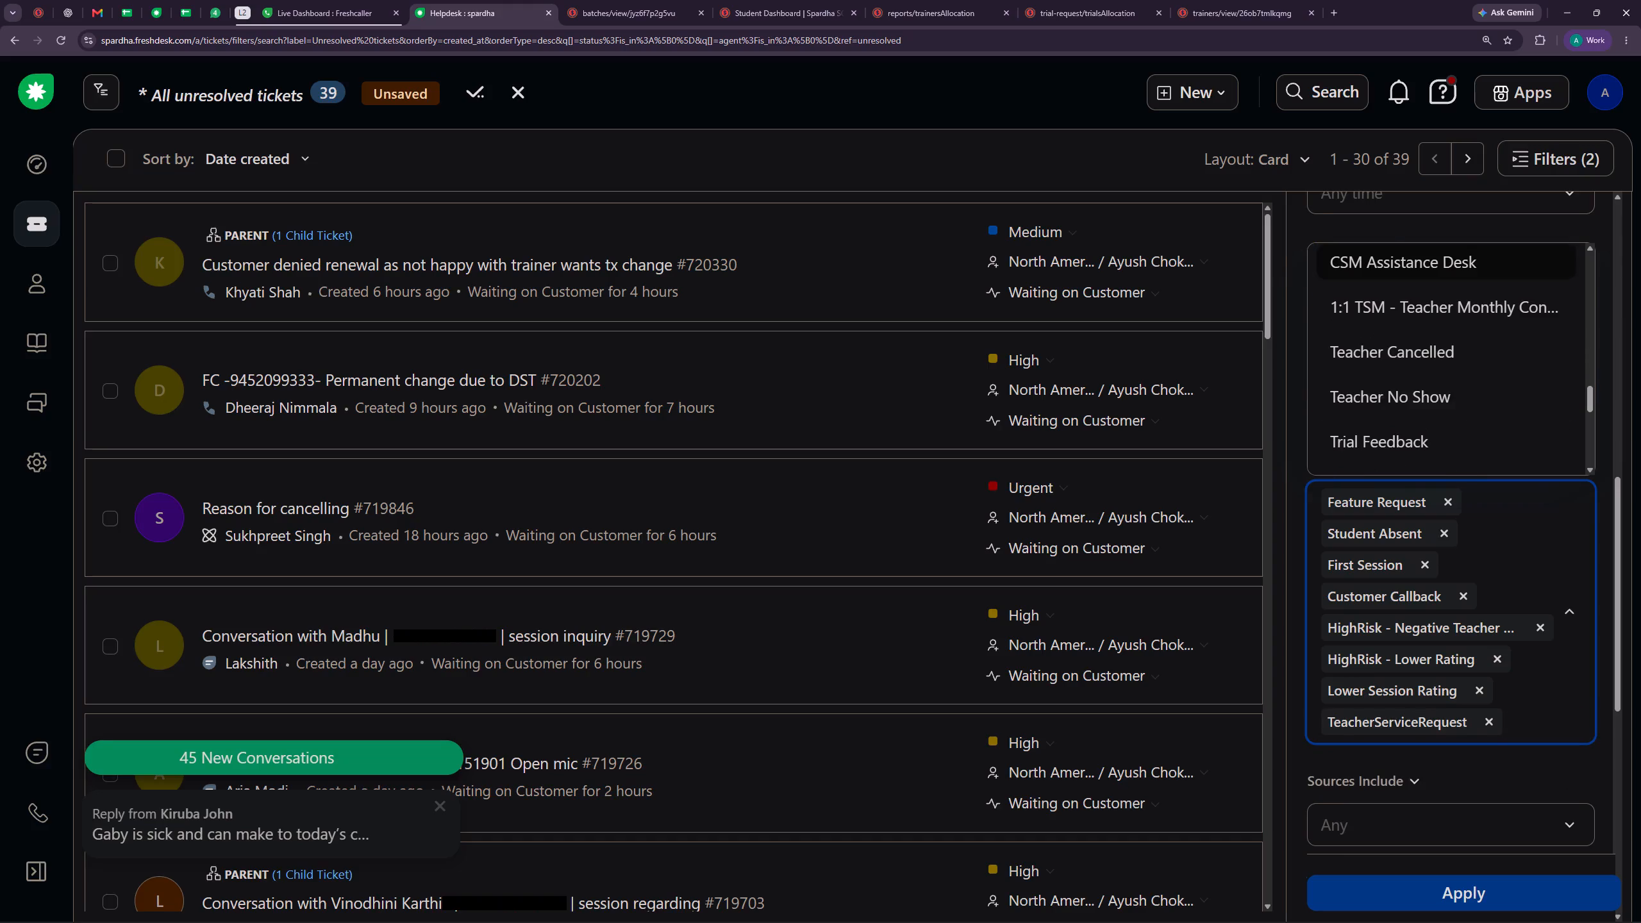
scroll(1416, 403, down, 2)
click(1447, 901)
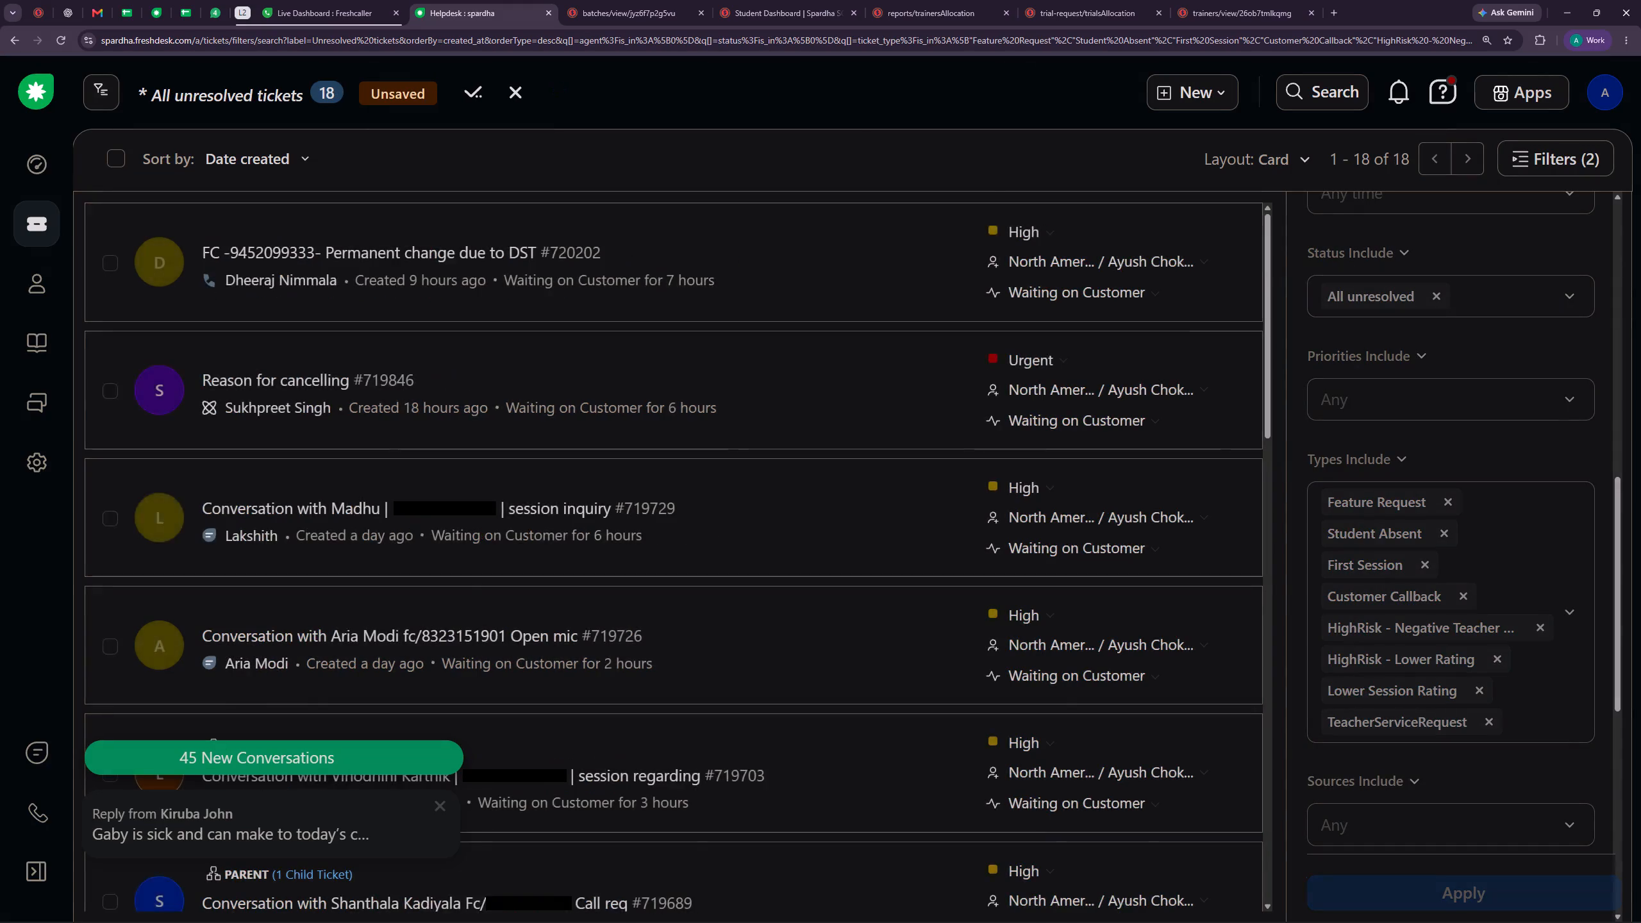
Dismiss the new-reply notification and open the oldest filtered ticket, "class got rescheduled without cx knowledge" (#711660).
scroll(597, 283, down, 18)
scroll(468, 827, down, 6)
click(446, 806)
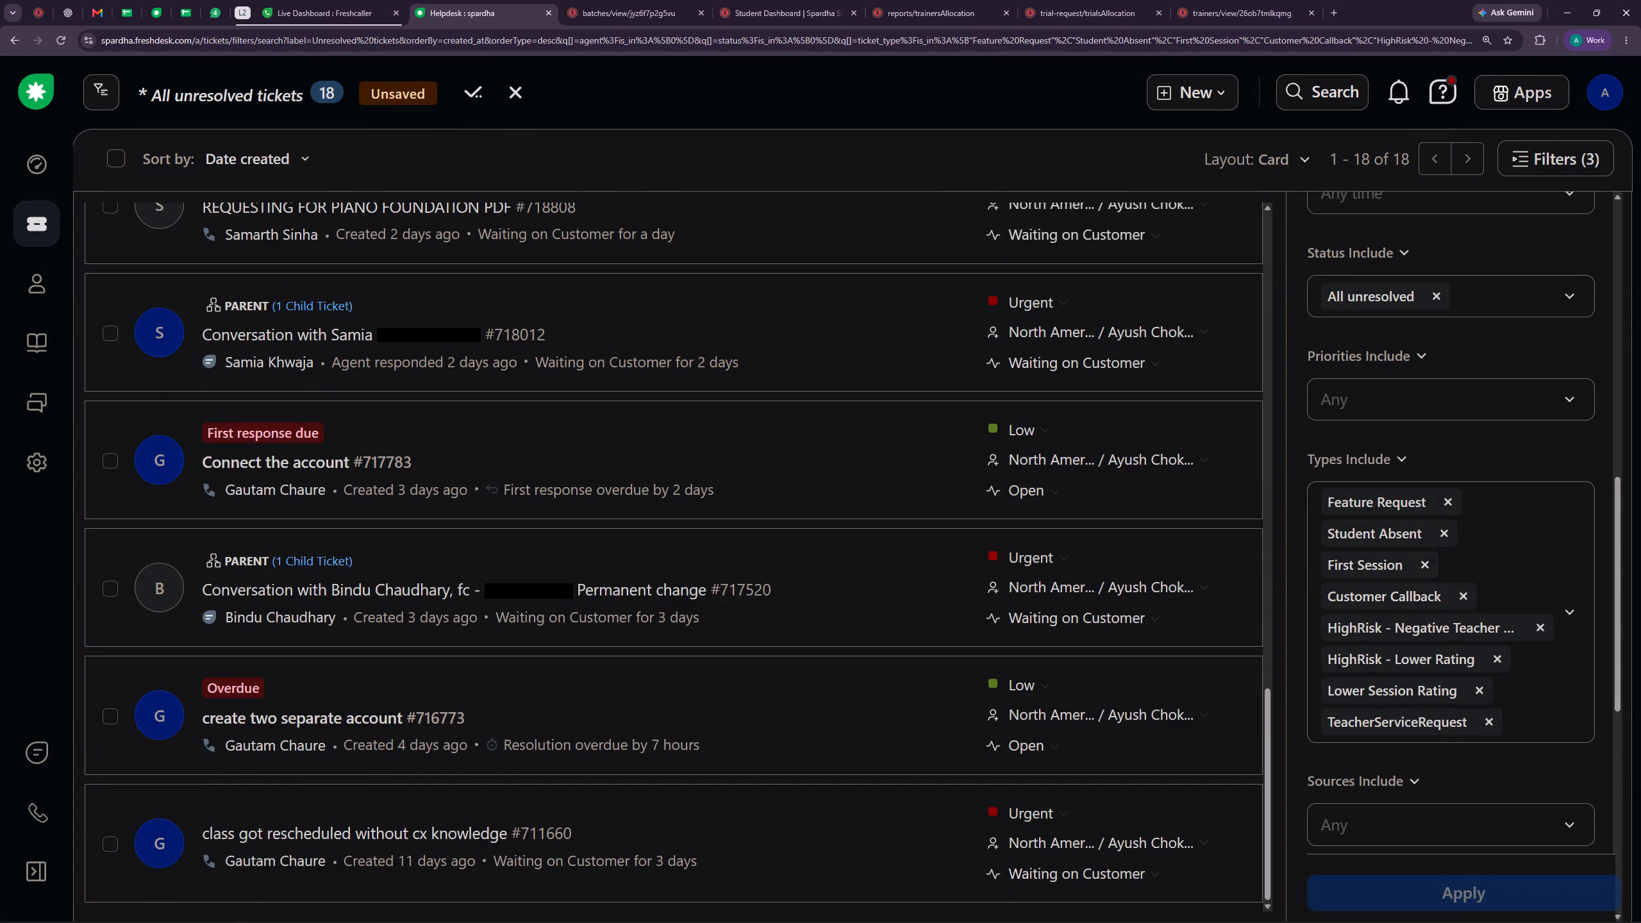
click(341, 837)
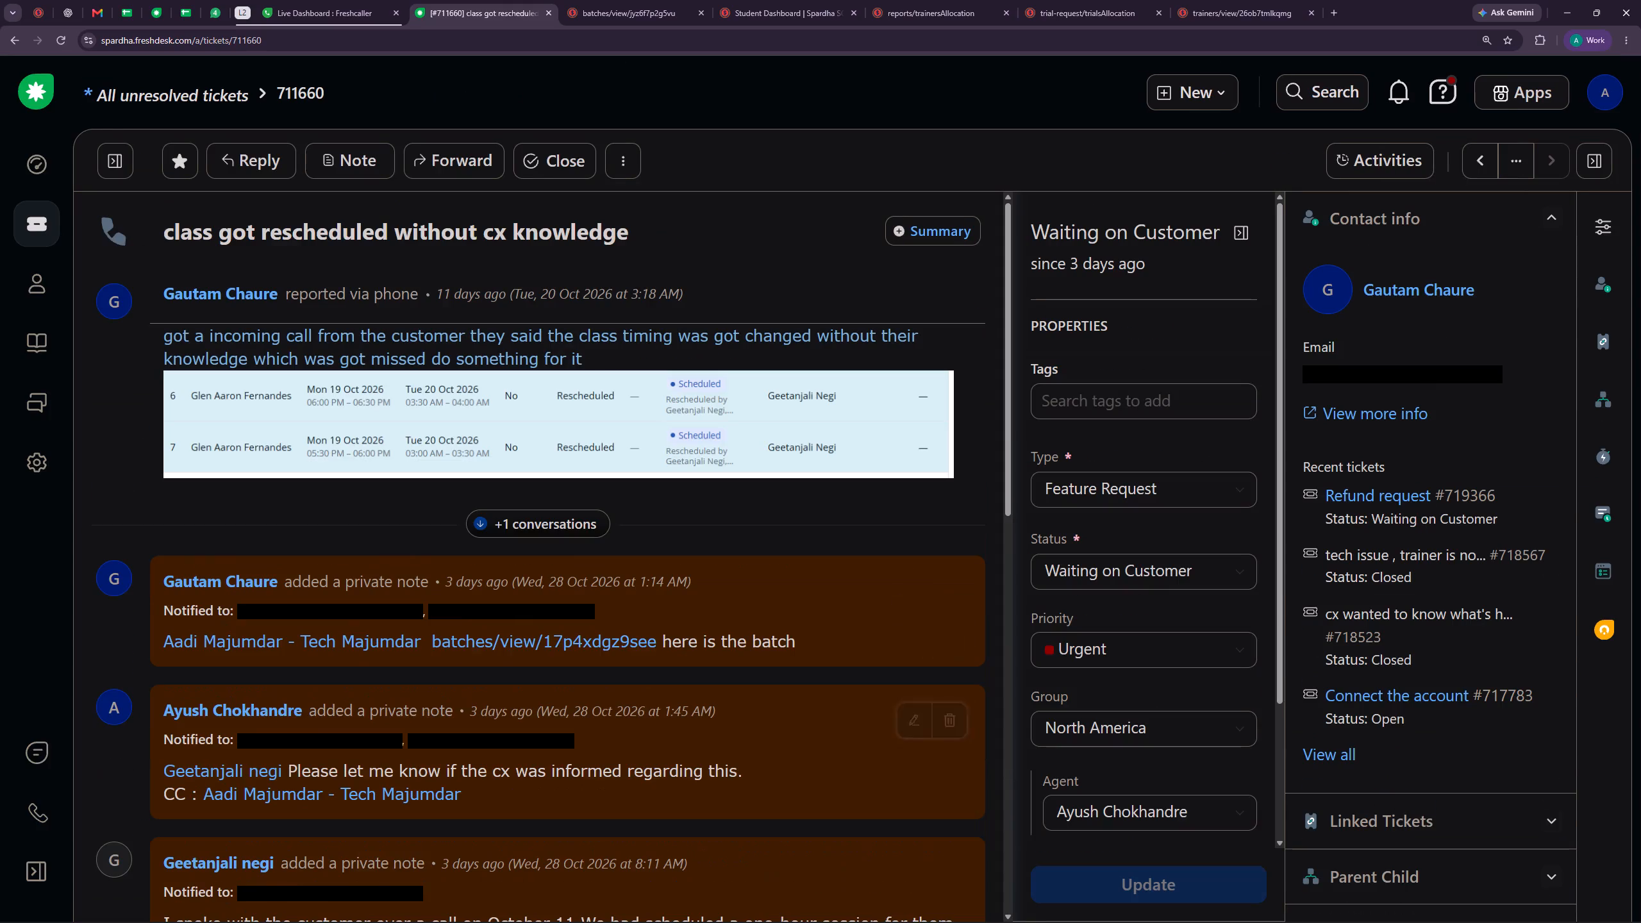
Read through the ticket's conversation, expanding the collapsed entry and examining the private notes and the attached chat screenshot.
scroll(602, 613, down, 5)
scroll(619, 616, up, 2)
scroll(619, 616, down, 9)
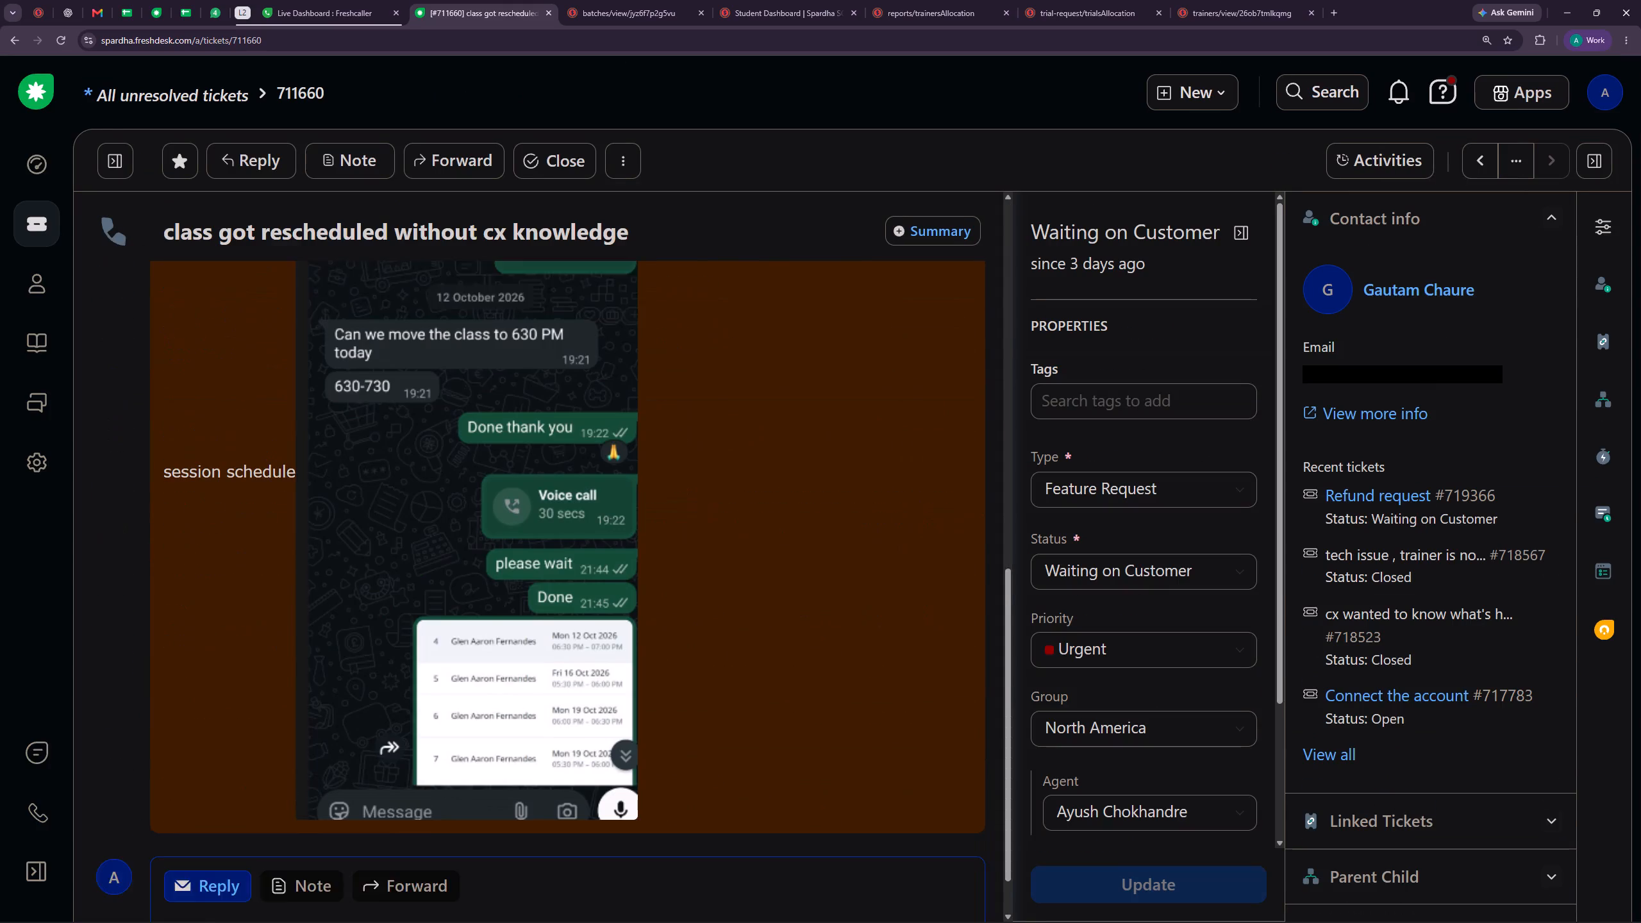
scroll(694, 617, up, 8)
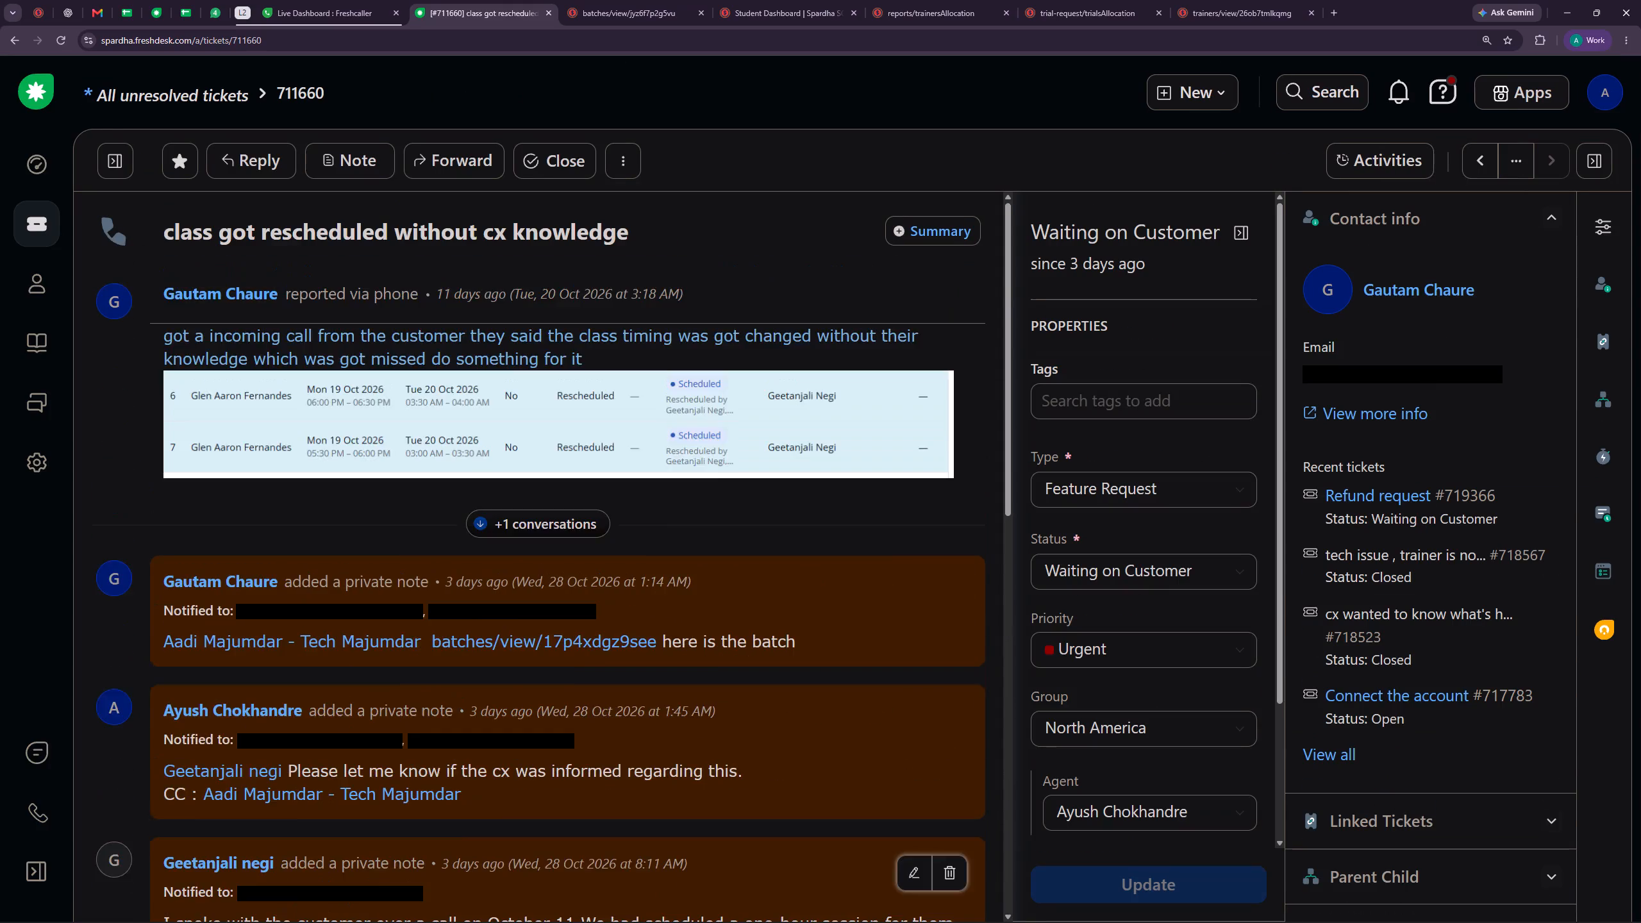
scroll(706, 586, up, 4)
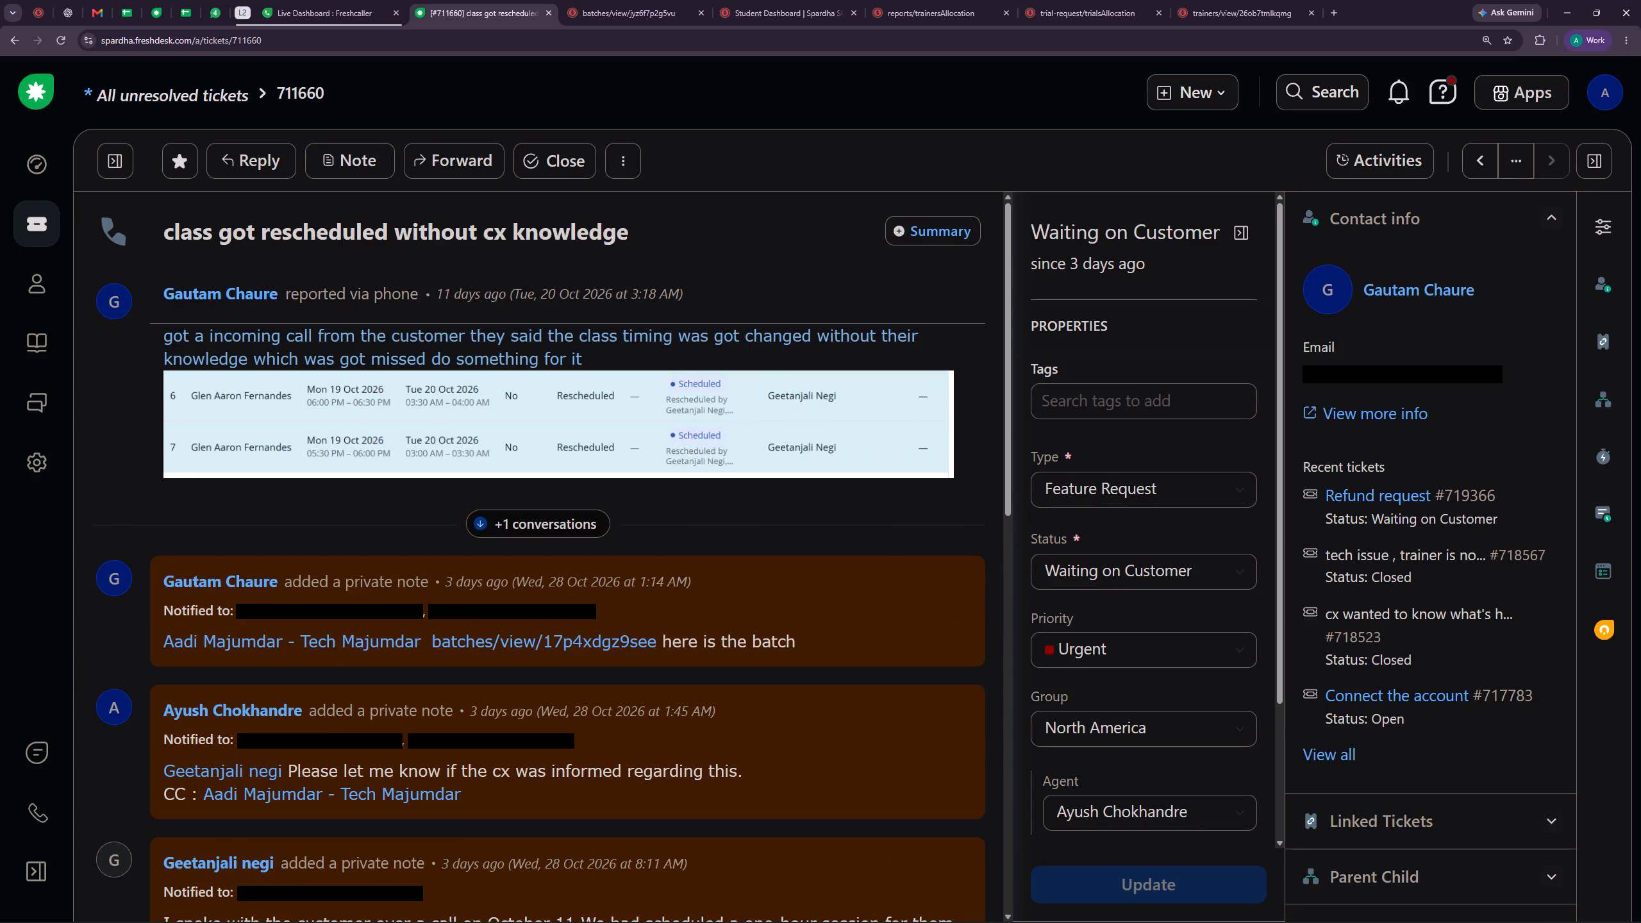
click(564, 525)
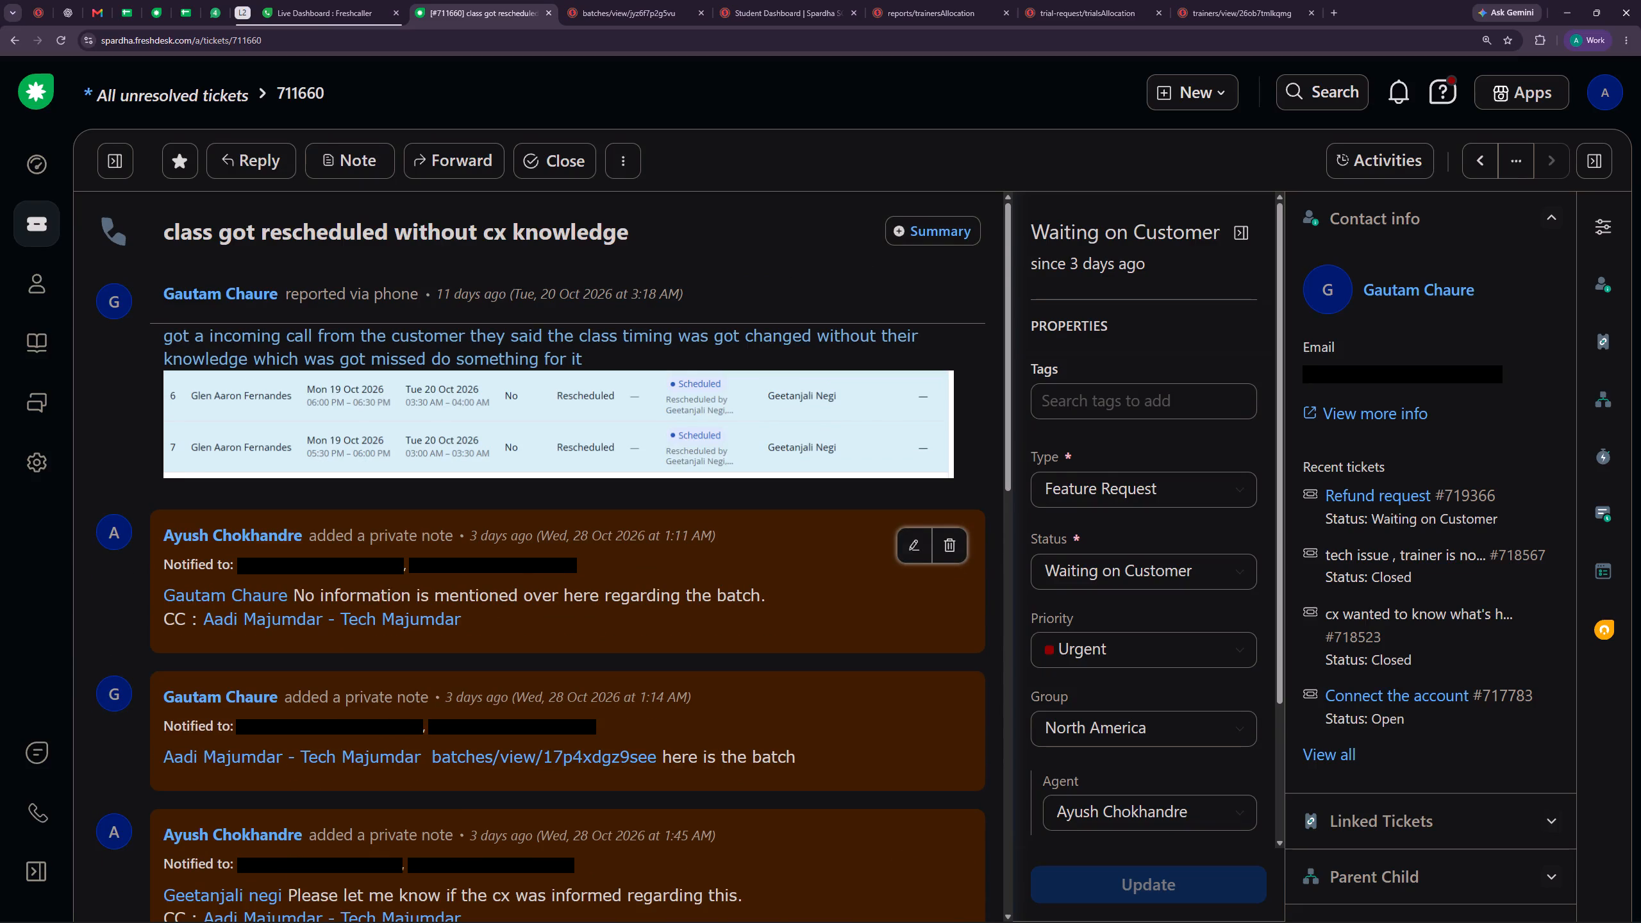
scroll(564, 508, down, 8)
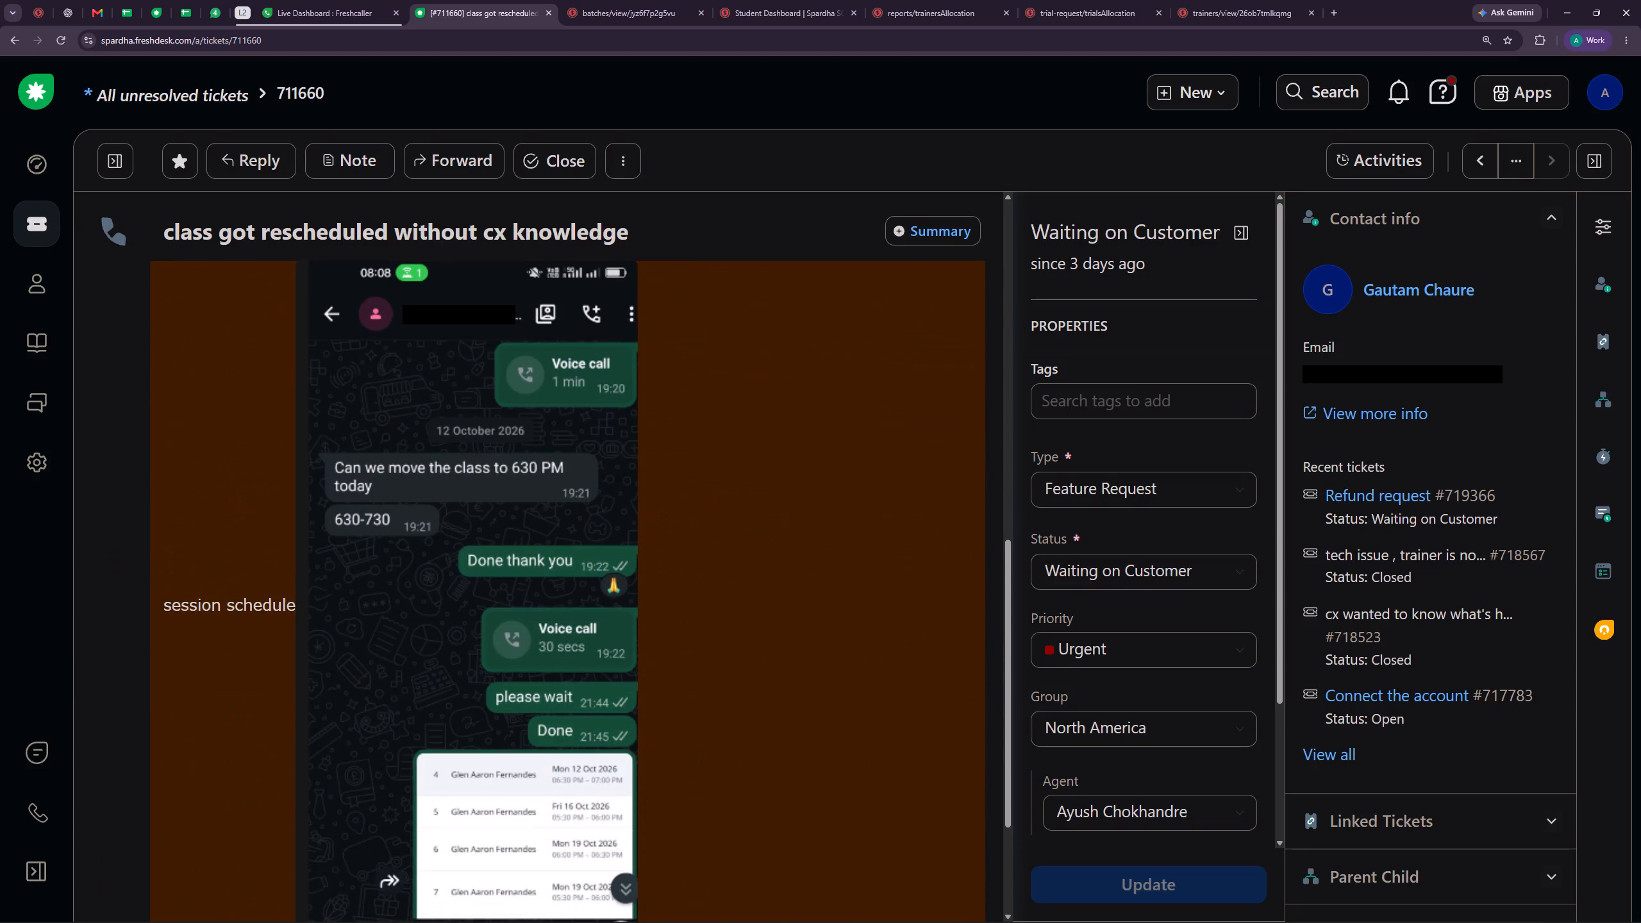
scroll(552, 506, up, 2)
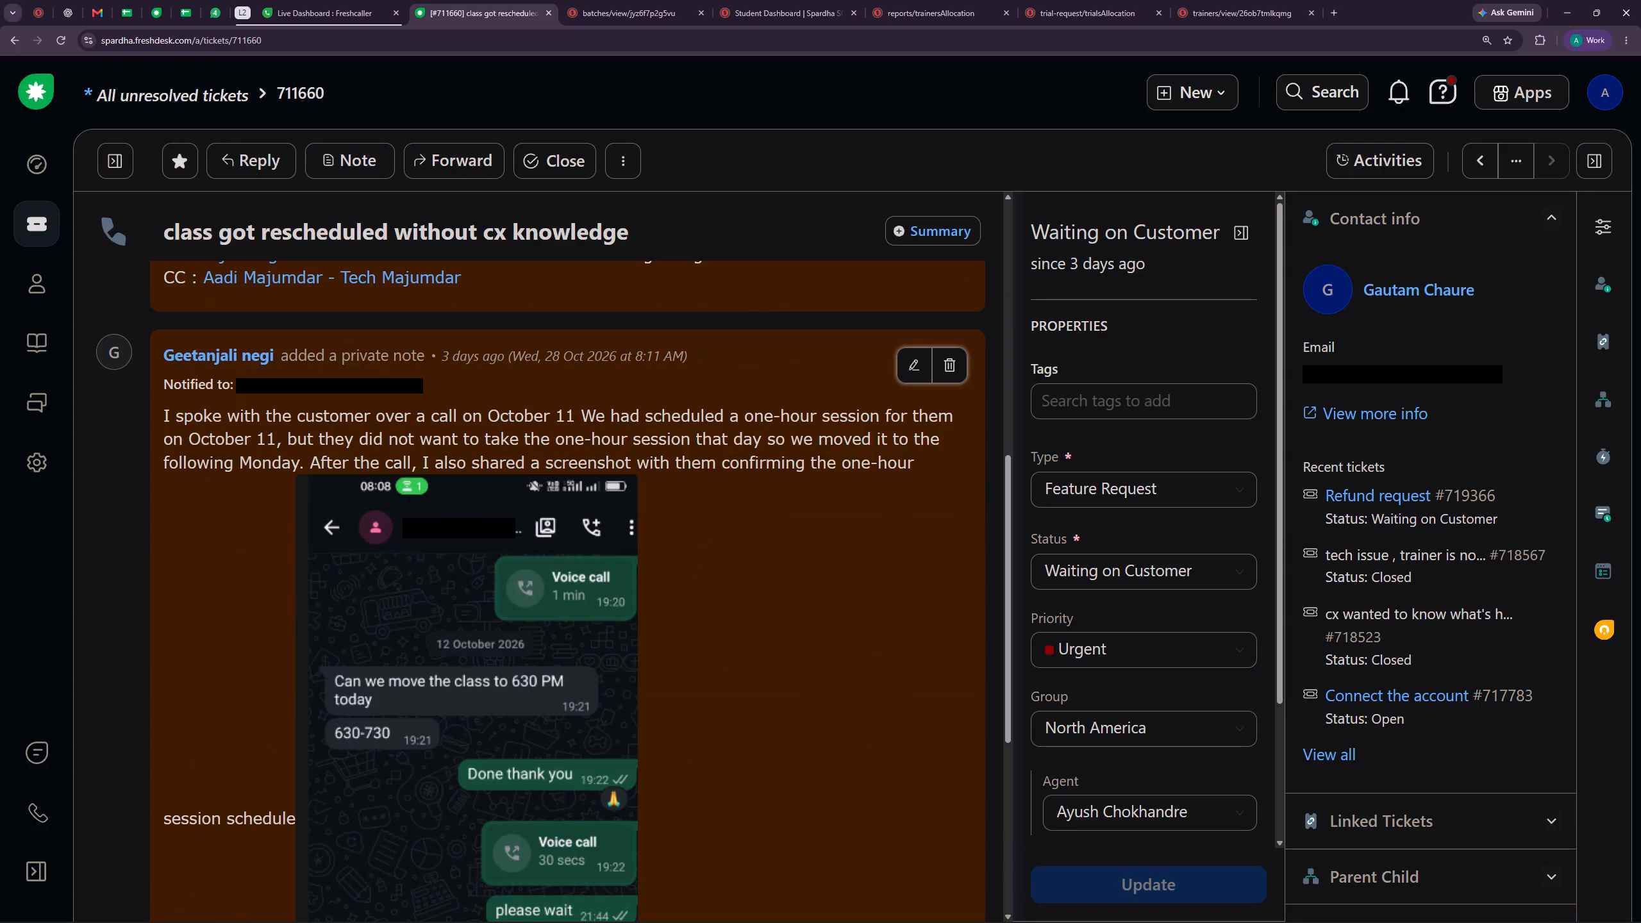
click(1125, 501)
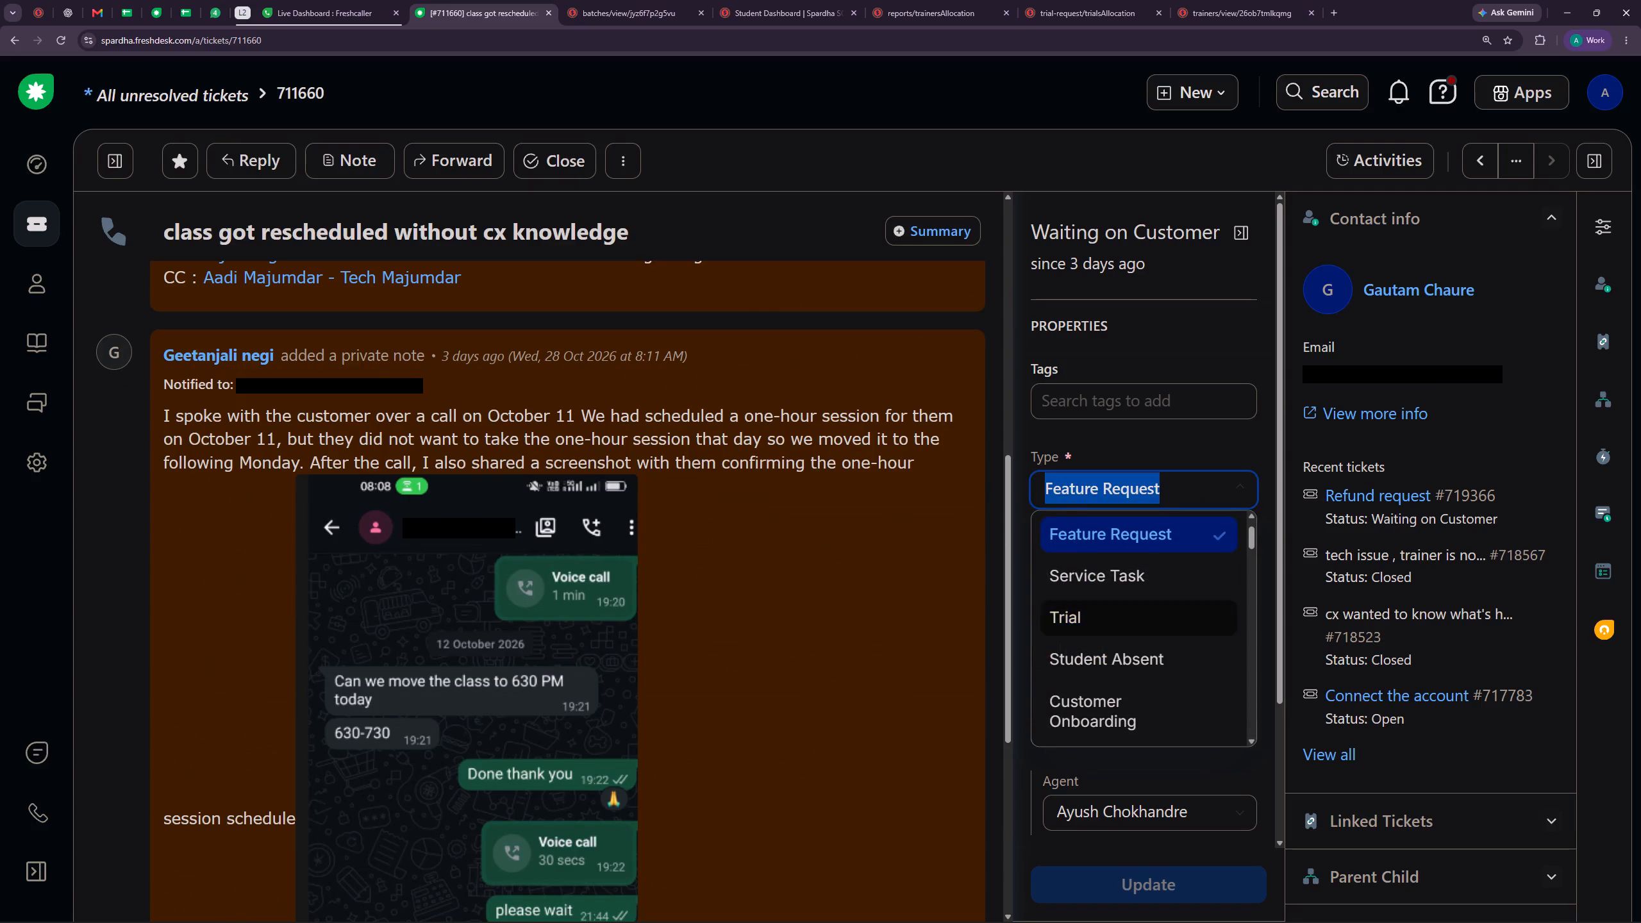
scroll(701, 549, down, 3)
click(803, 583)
Review the ticket's earlier private notes back to the original call report.
scroll(798, 610, up, 4)
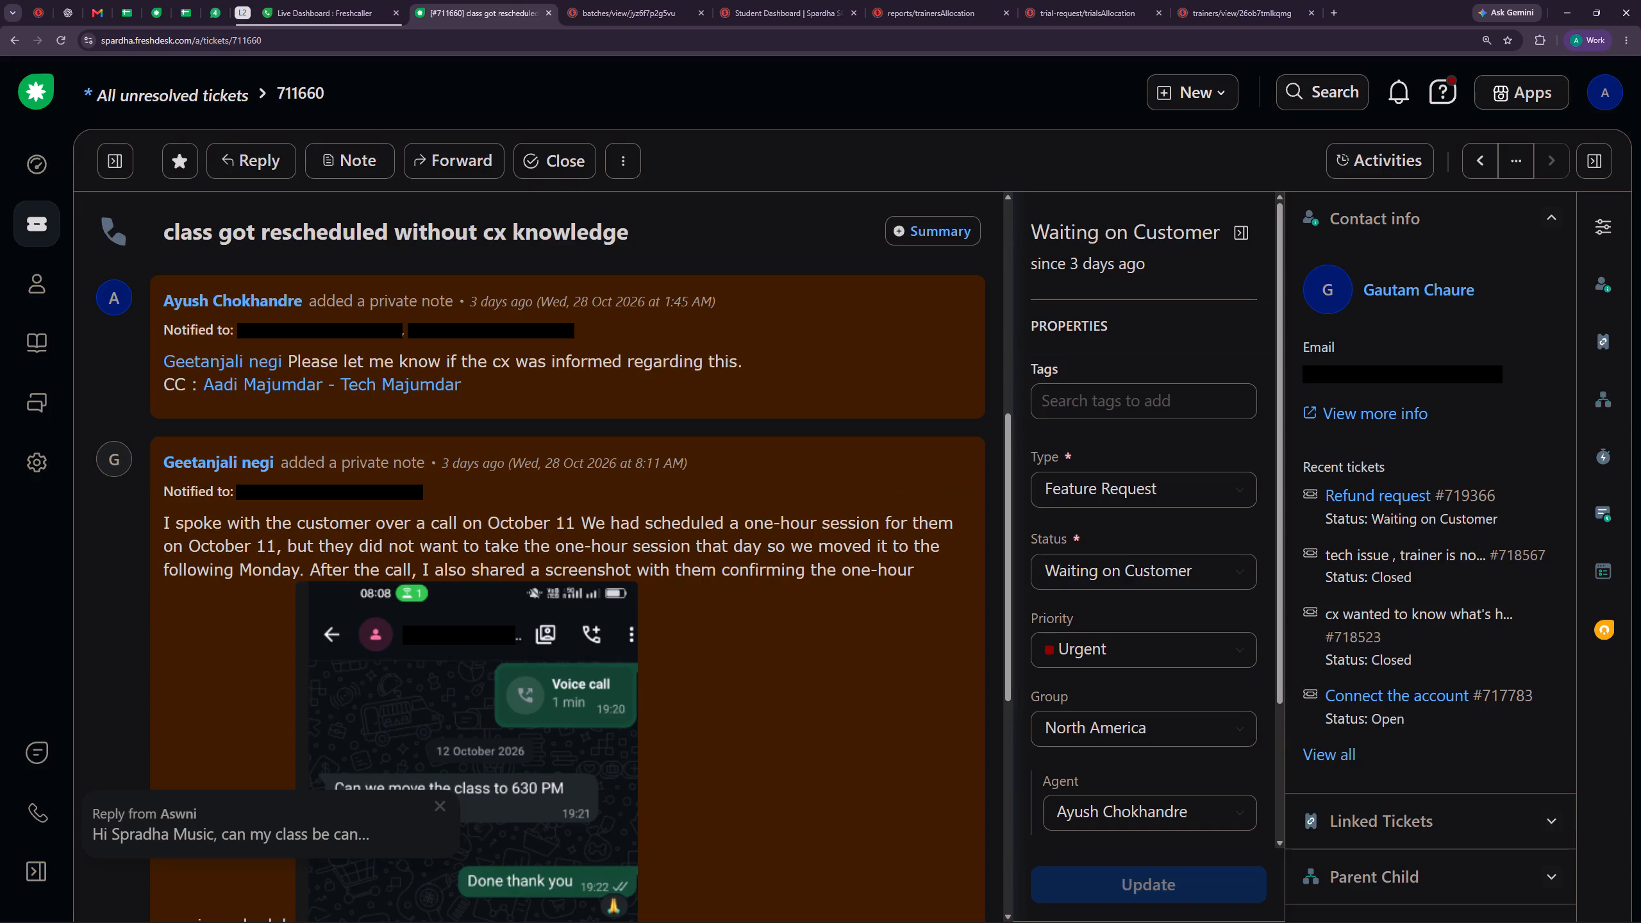
scroll(487, 430, up, 6)
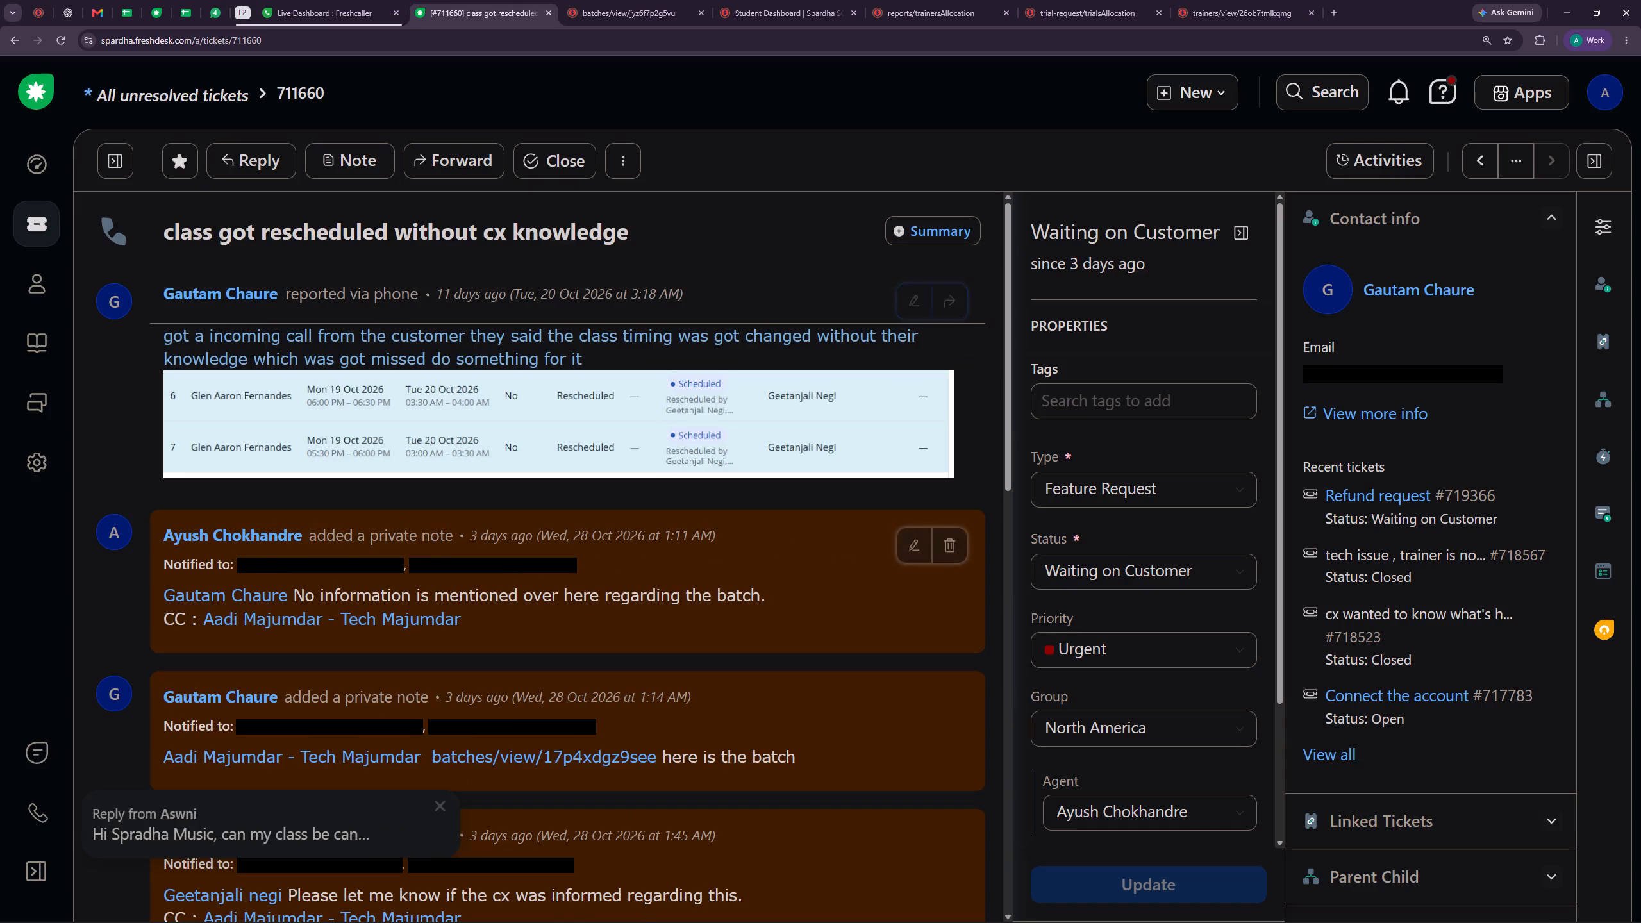
From the batch linked in the ticket's private note, open the enrolled student's customer profile and copy the customer's phone number.
scroll(501, 577, down, 1)
click(510, 651)
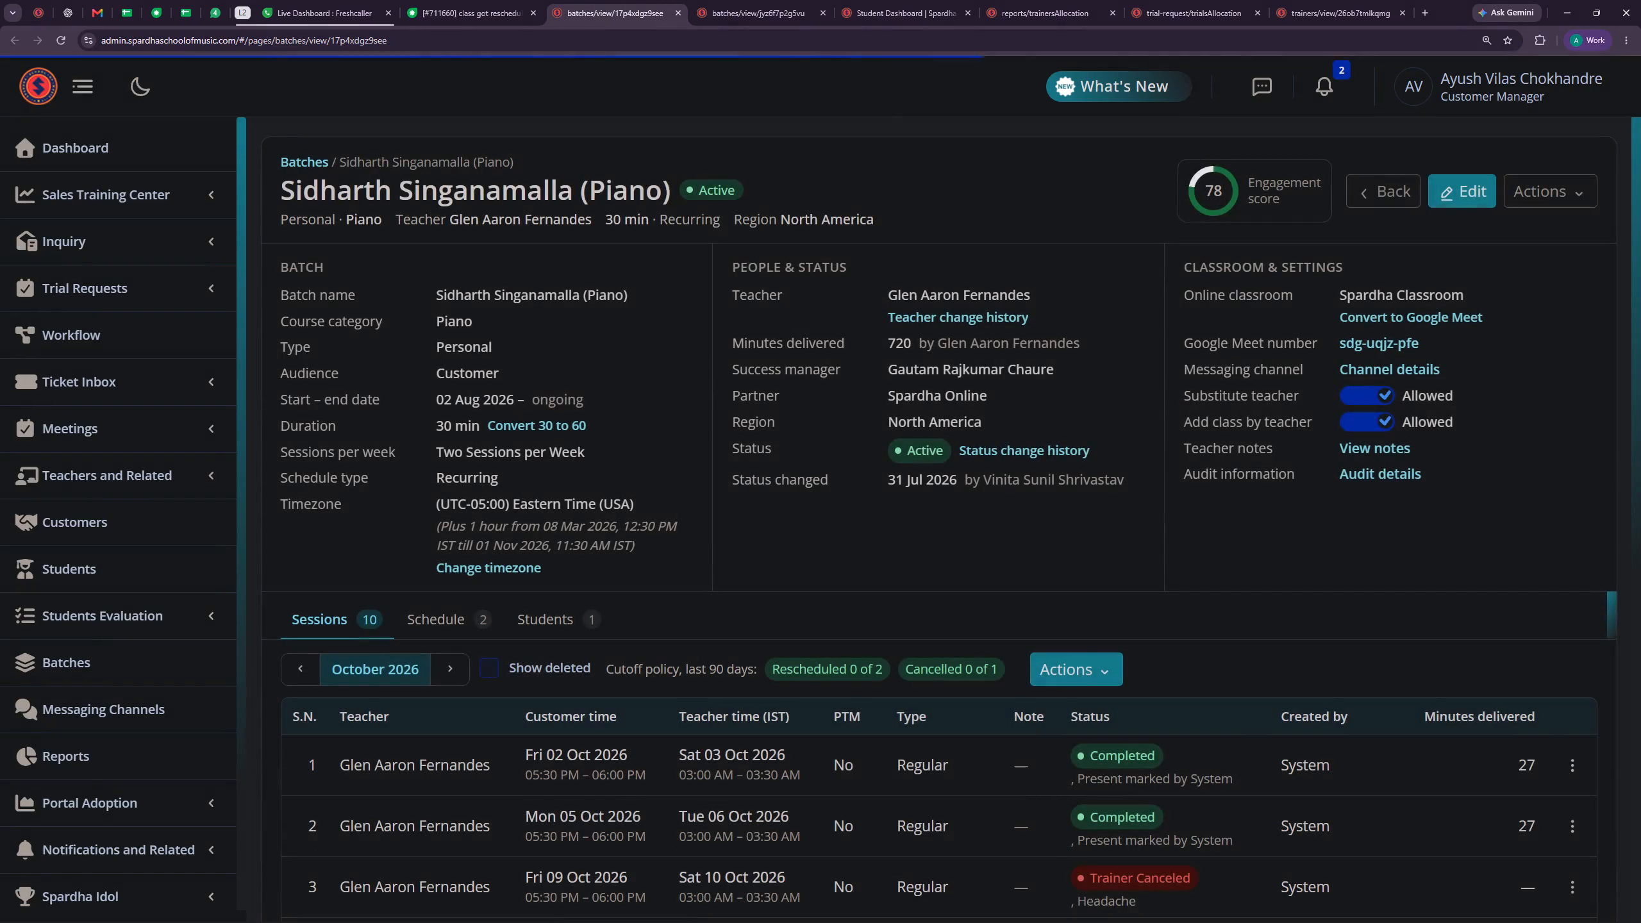
click(567, 622)
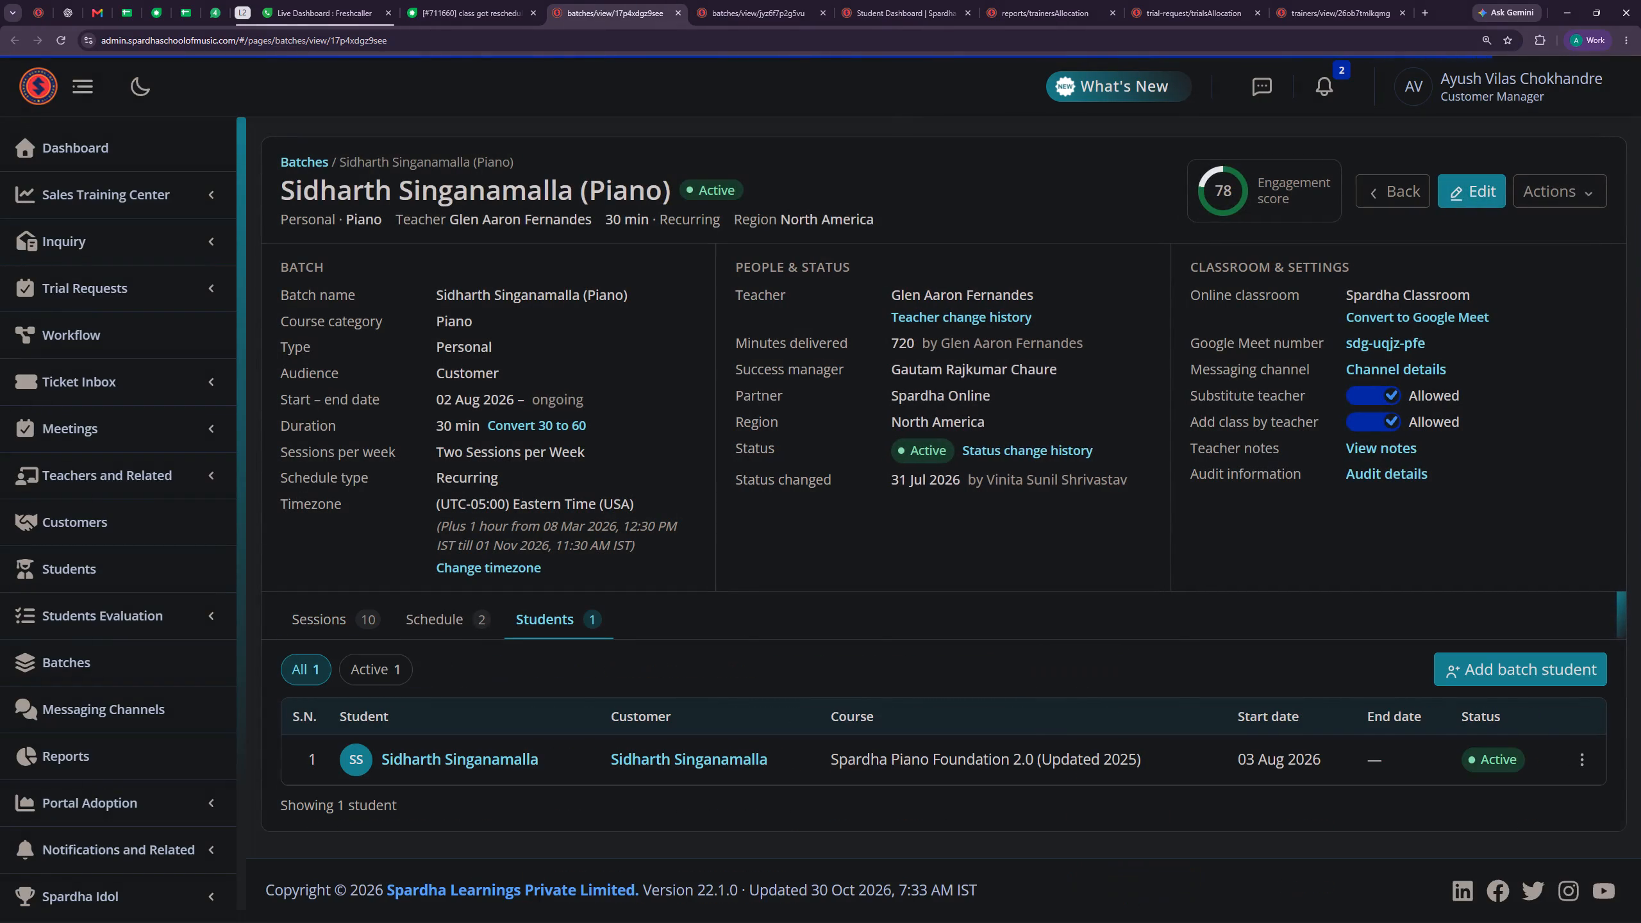
click(681, 760)
click(656, 196)
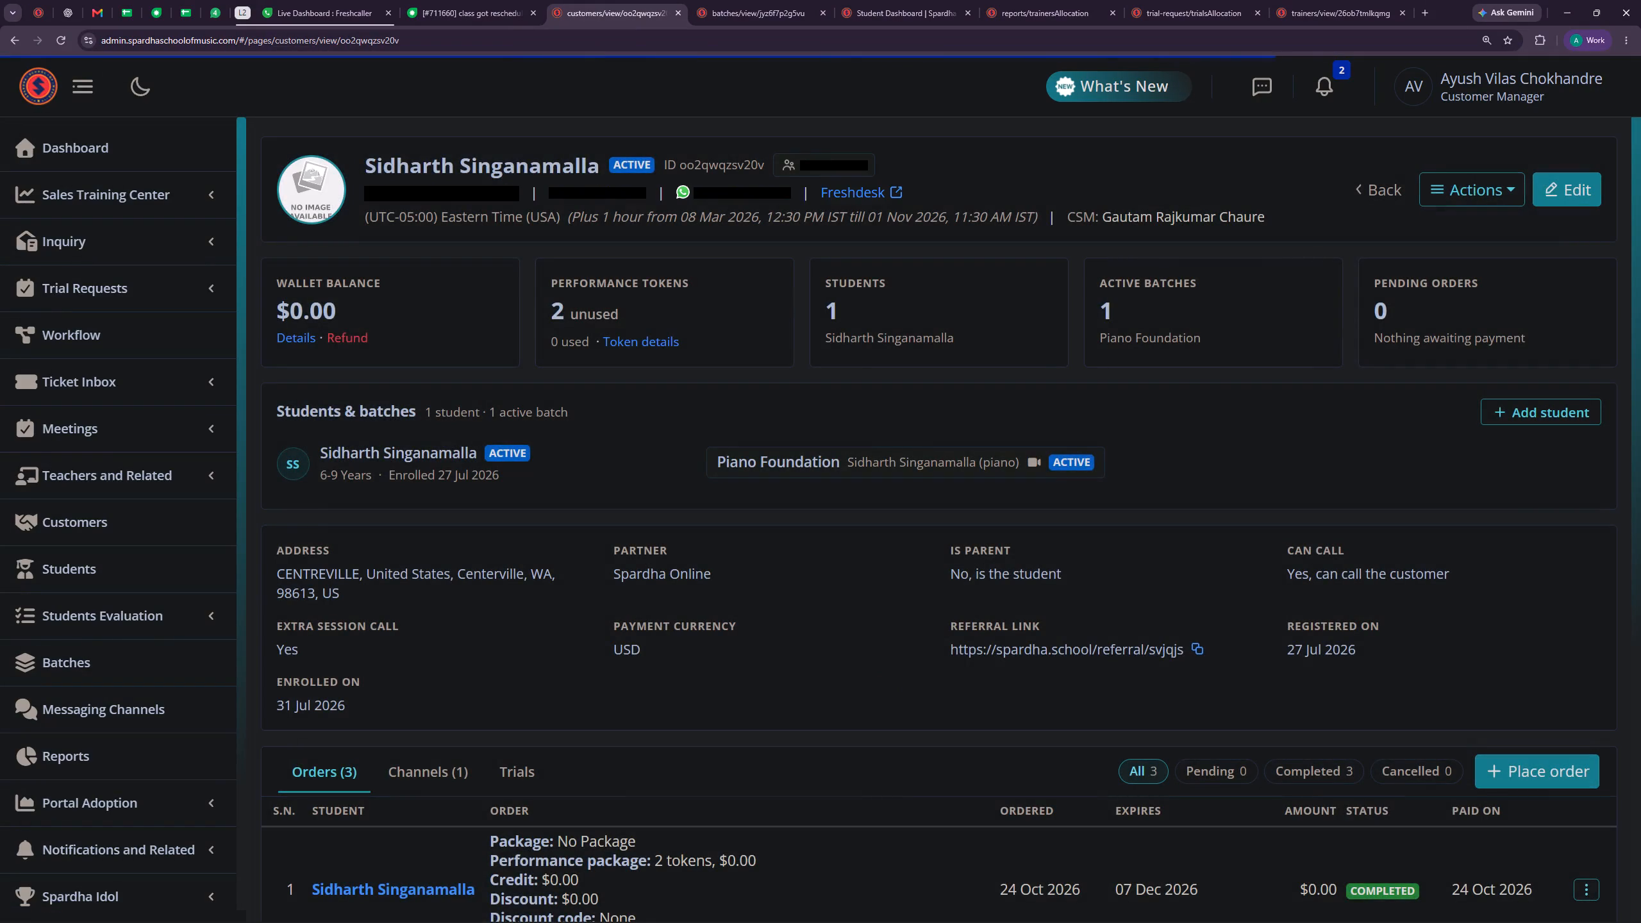
drag(570, 185, 647, 181)
key(ctrl+c)
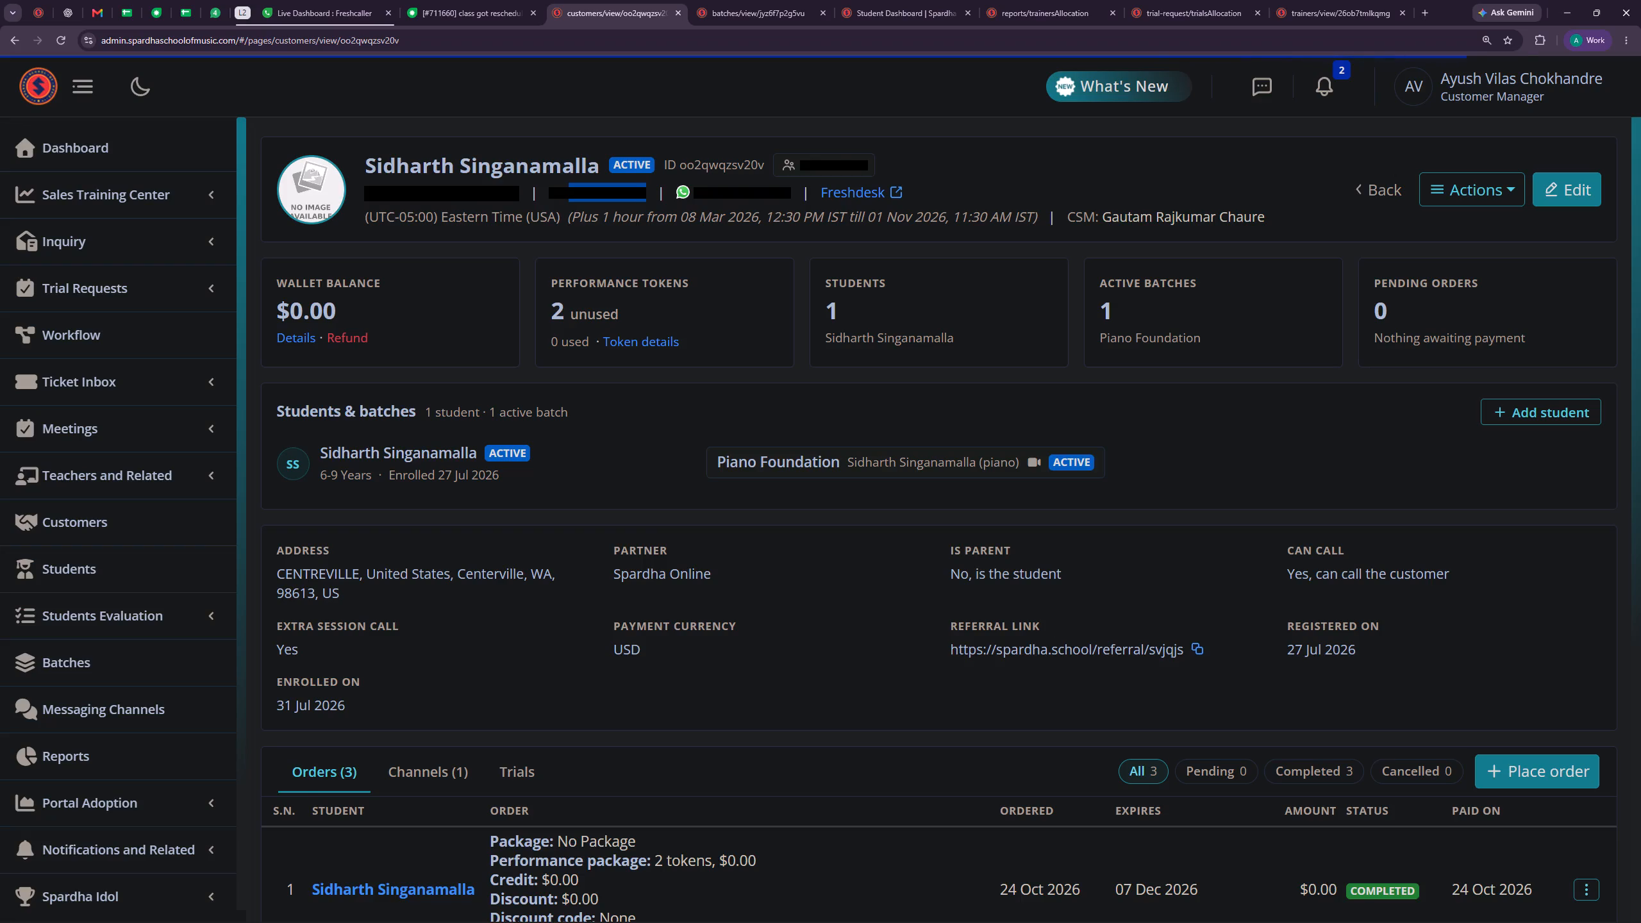
click(465, 0)
scroll(518, 528, down, 2)
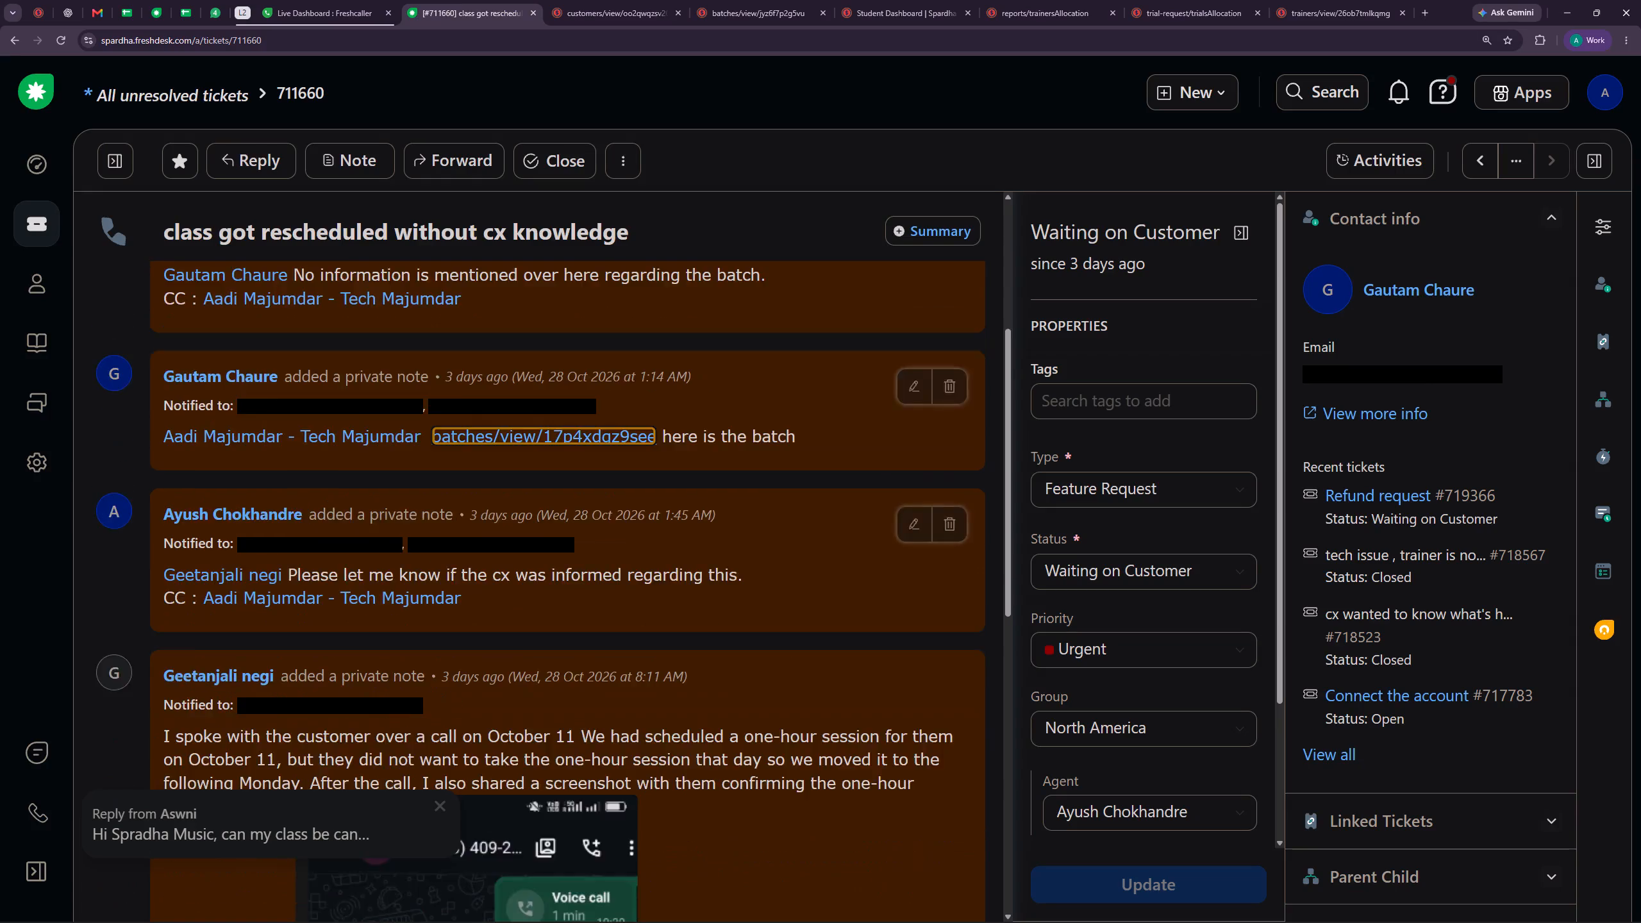
scroll(562, 558, down, 2)
scroll(623, 619, down, 4)
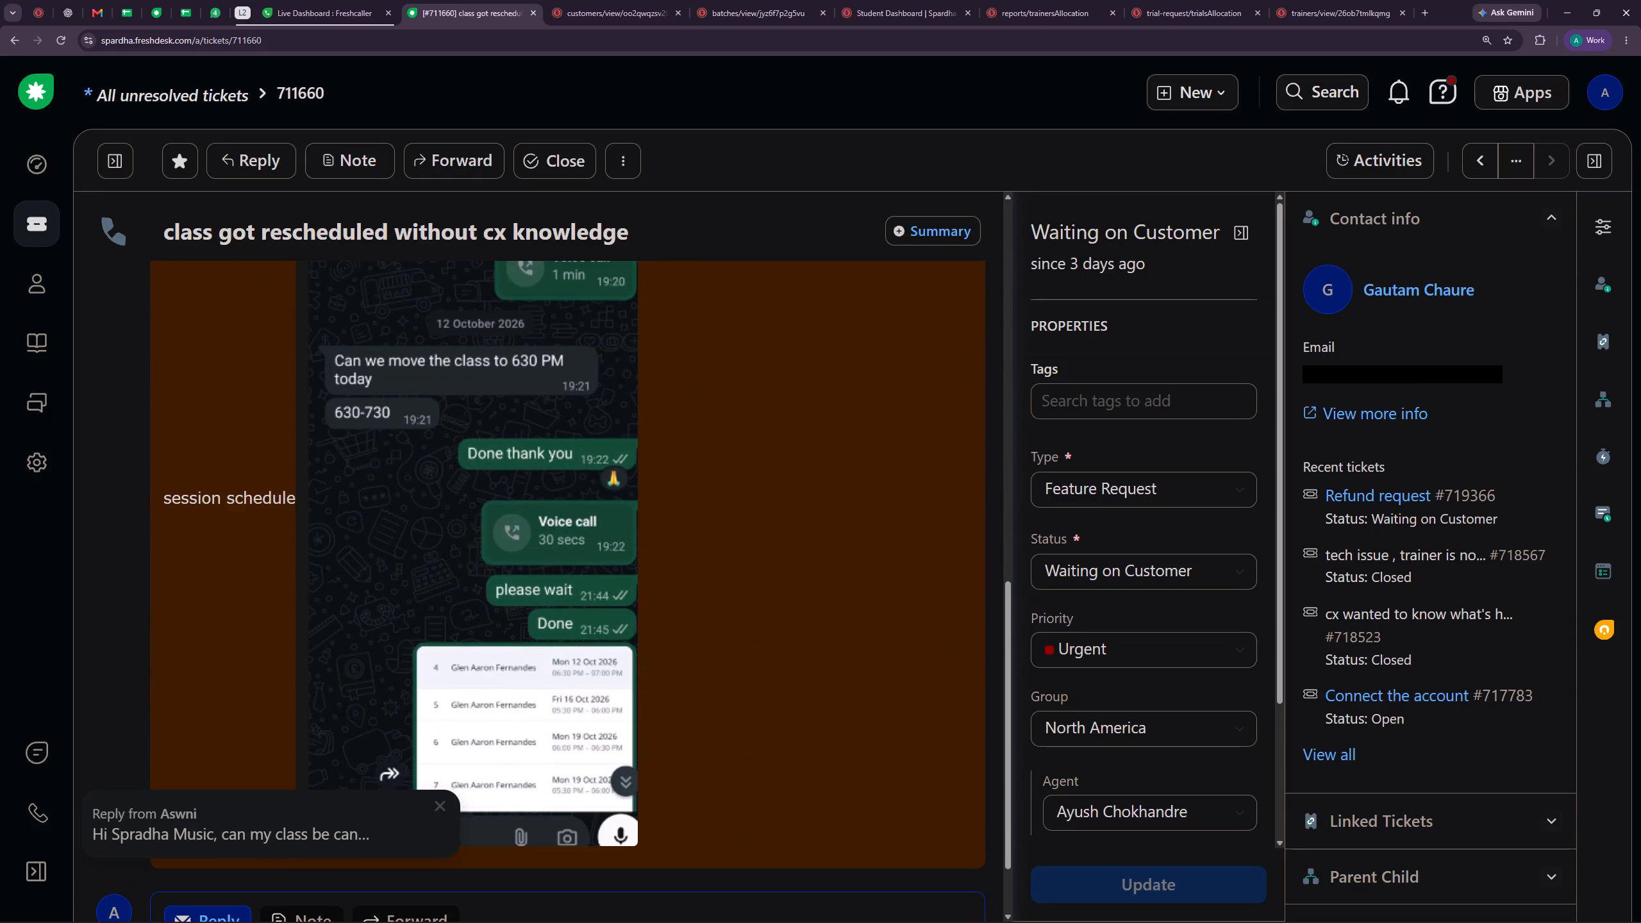
click(445, 802)
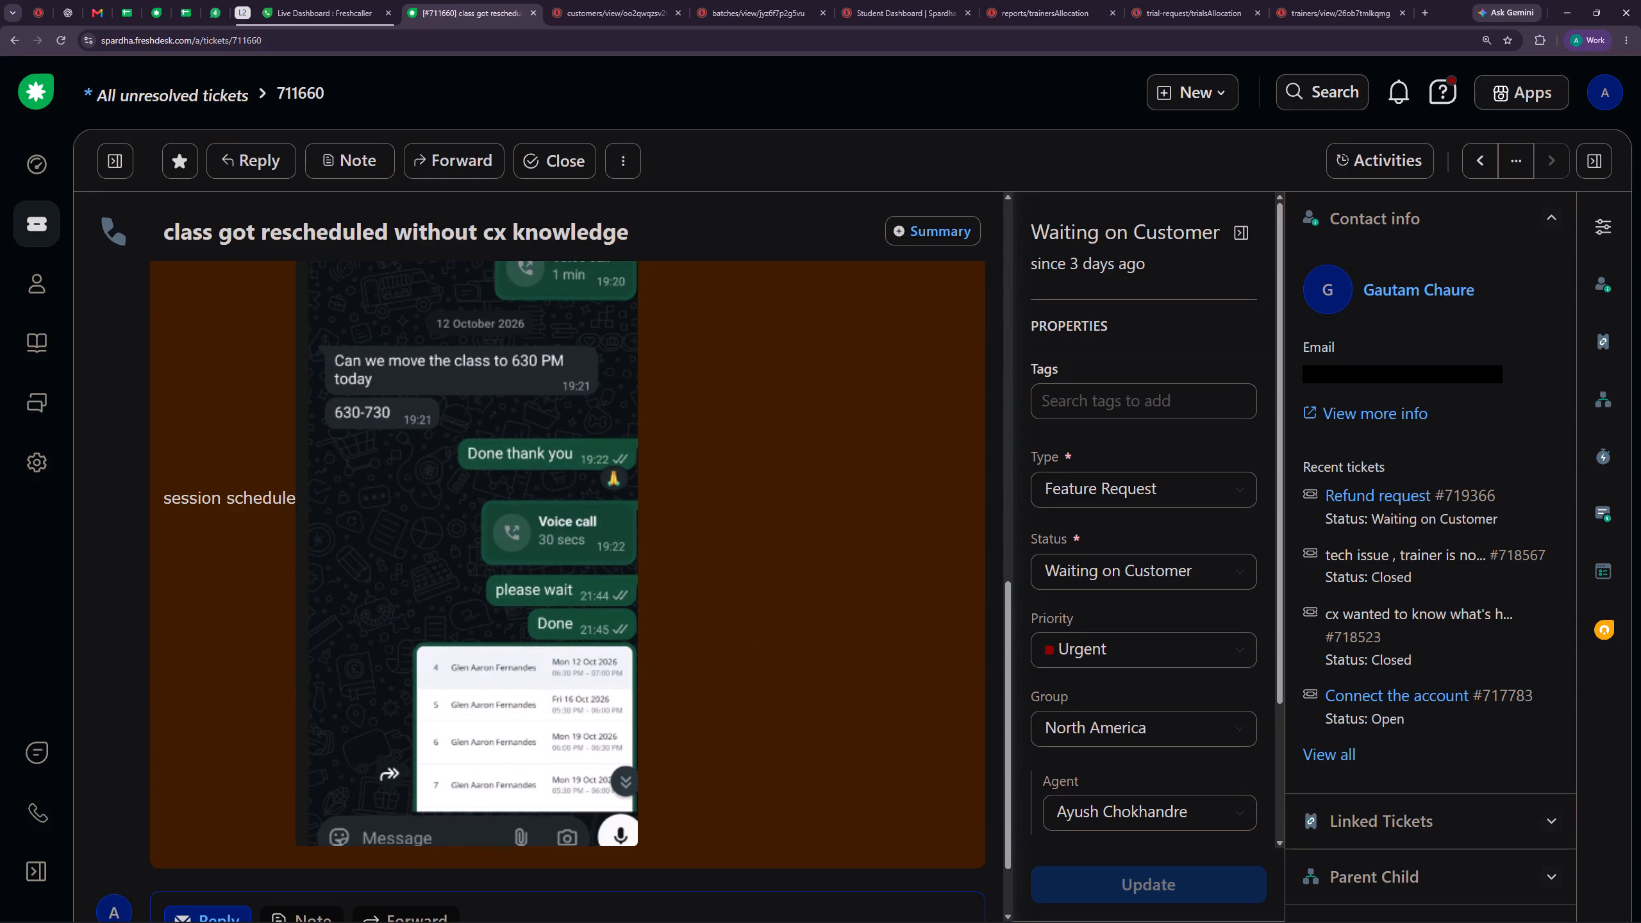
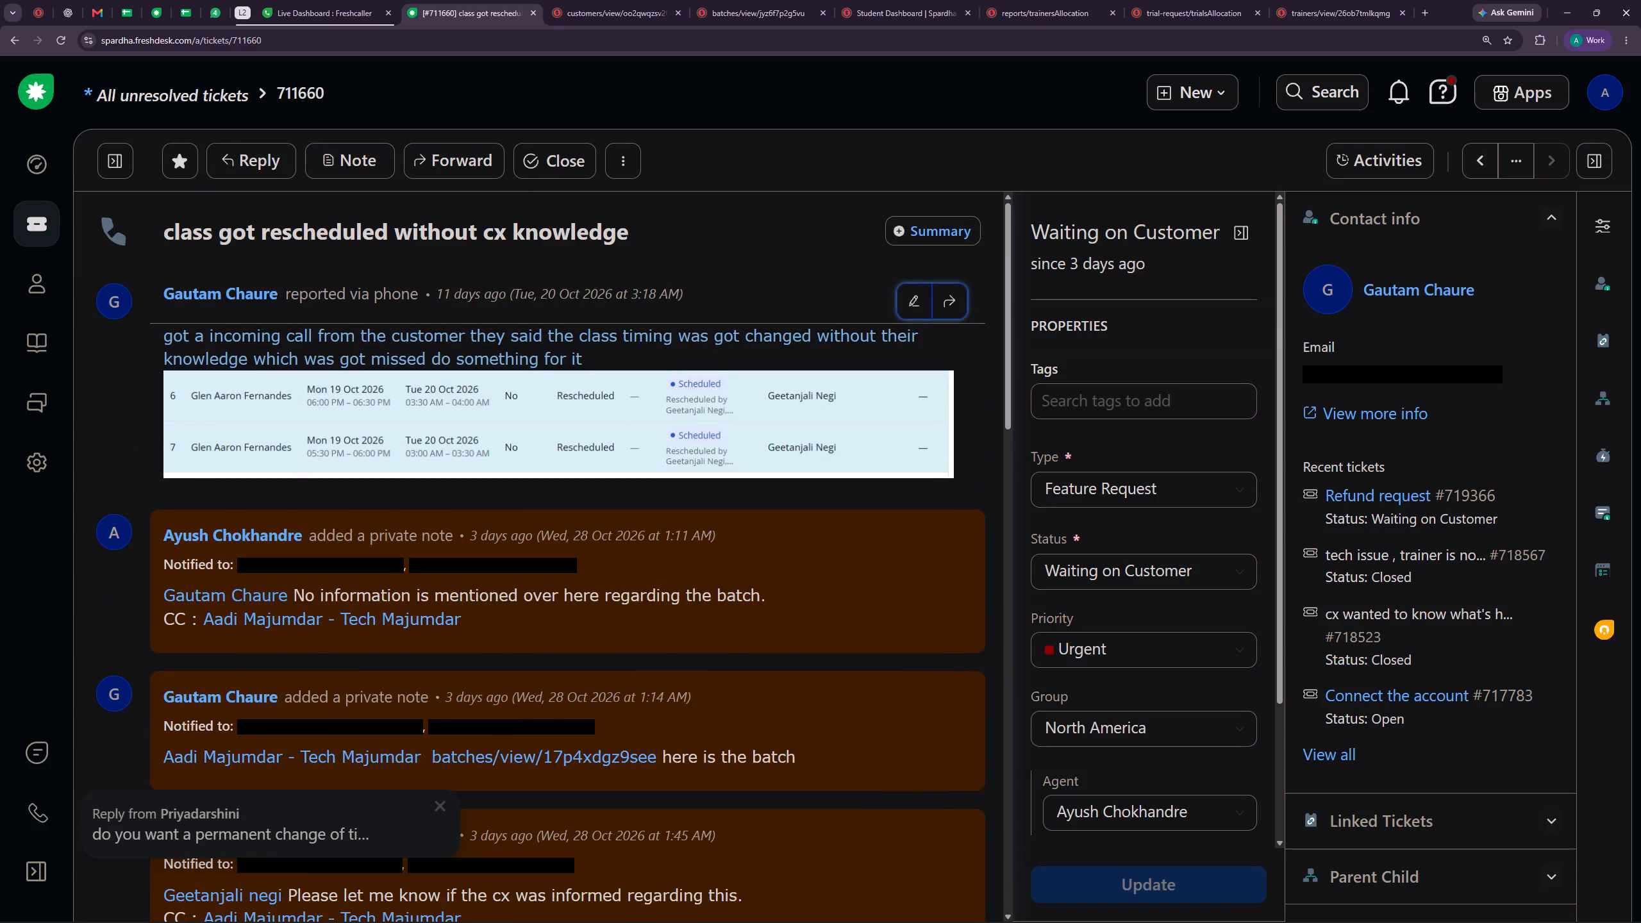
Post the drafted private note "Cx has been informed." with its chat screenshot to the ticket.
scroll(558, 414, down, 5)
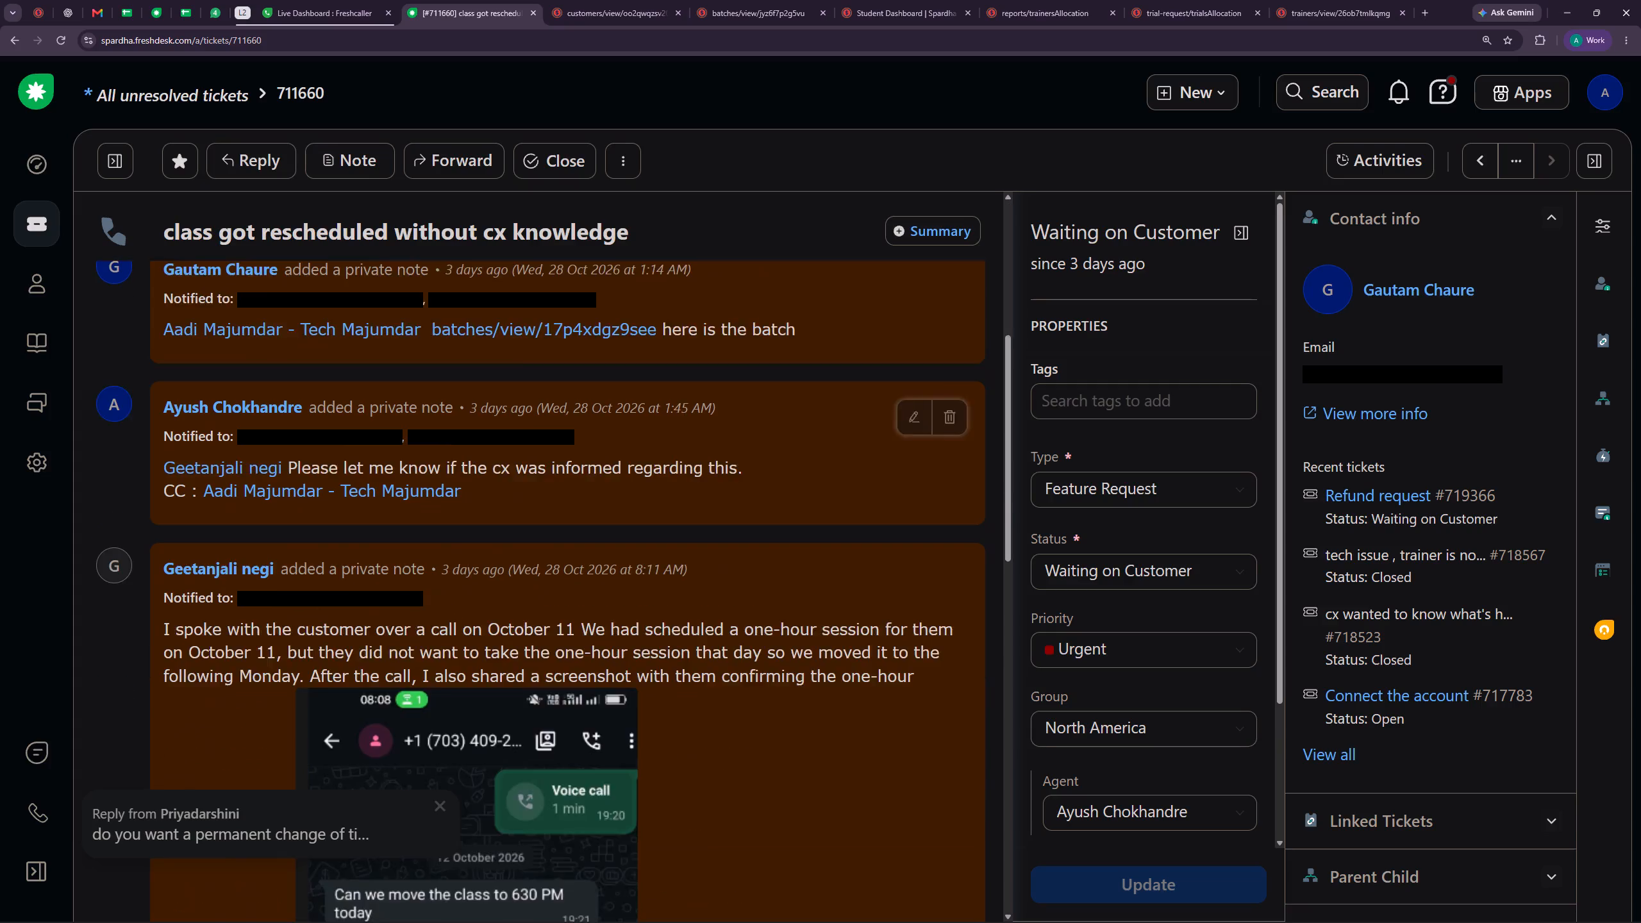
scroll(605, 406, down, 5)
scroll(643, 451, down, 5)
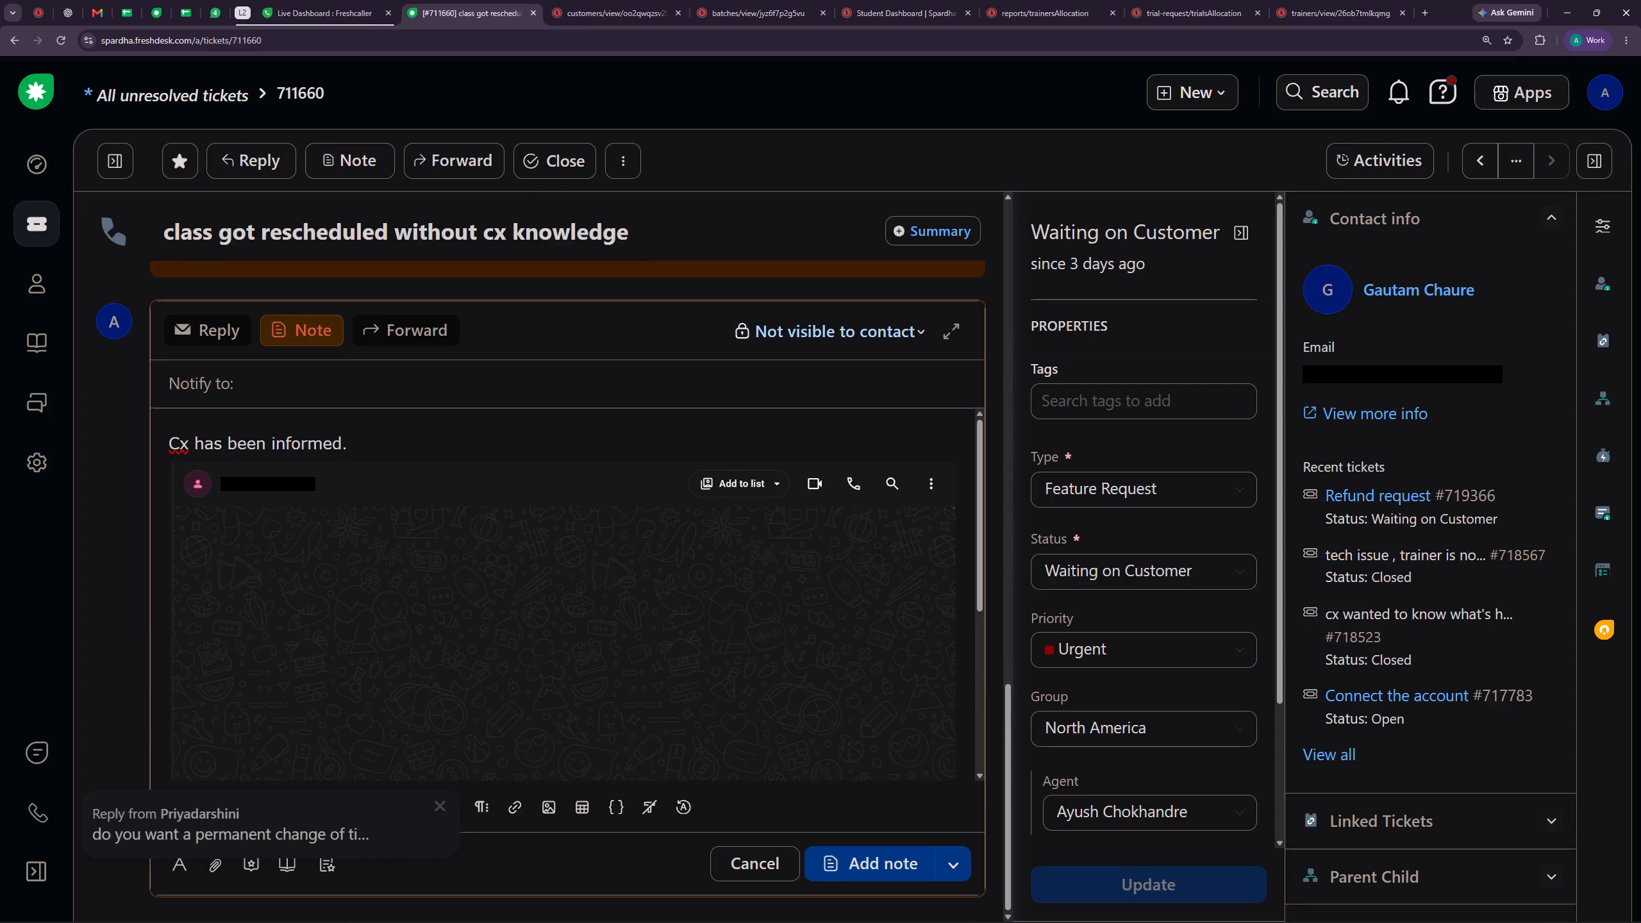
click(890, 861)
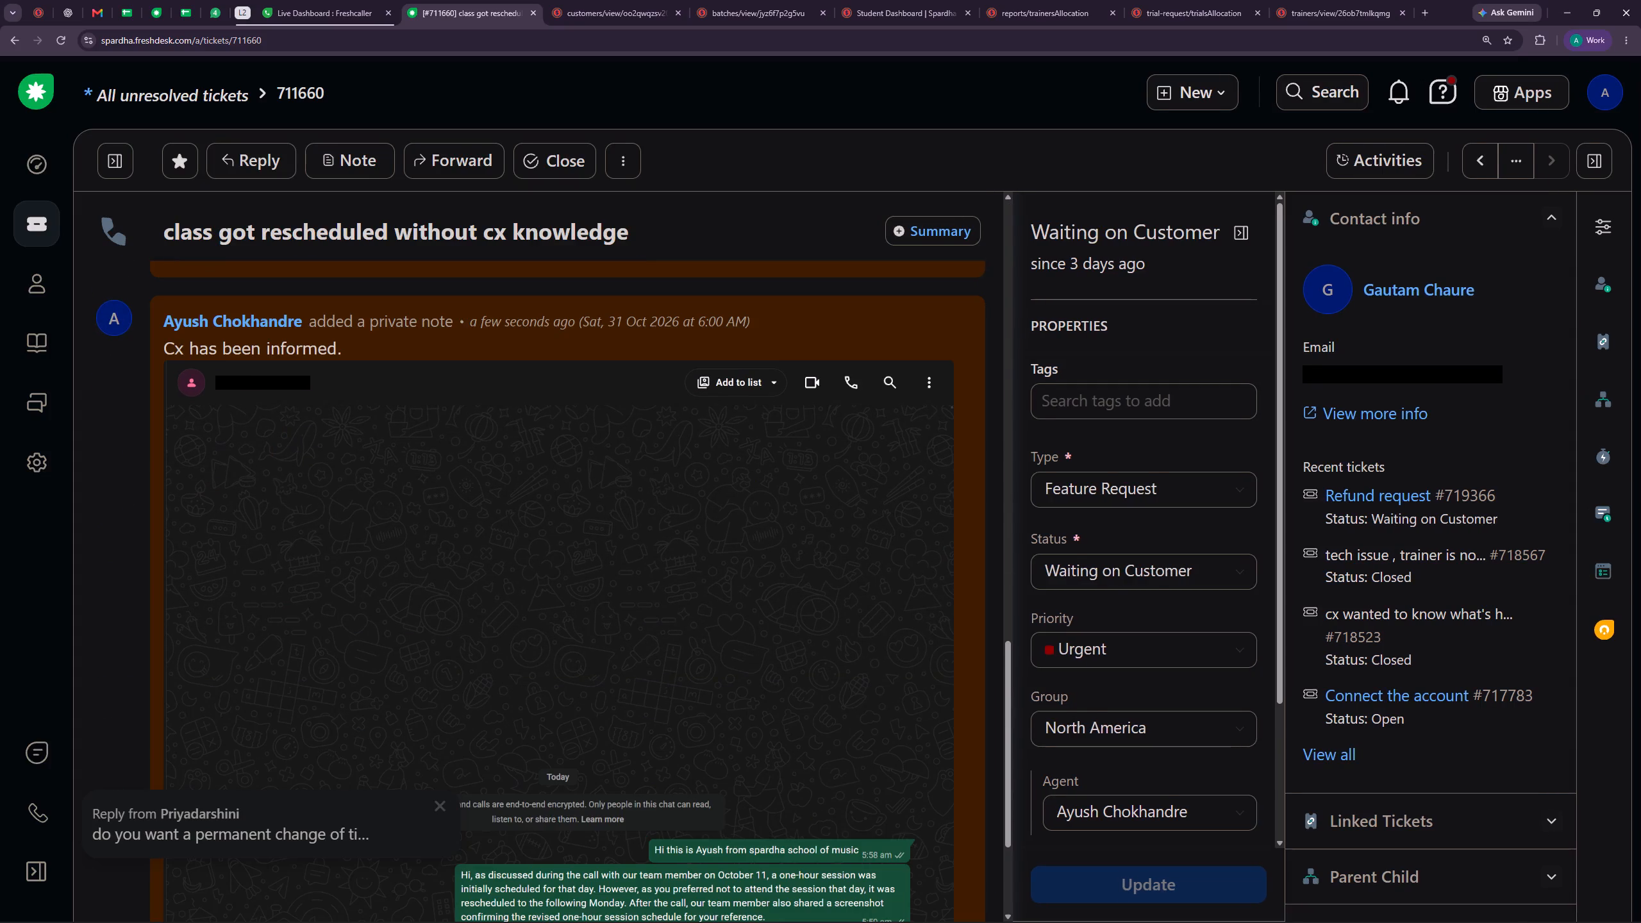
Examine the available options for the ticket's Type property to find one that suits the rescheduled-class issue.
click(1161, 493)
scroll(1133, 621, down, 1)
scroll(1131, 615, up, 1)
scroll(1130, 615, down, 11)
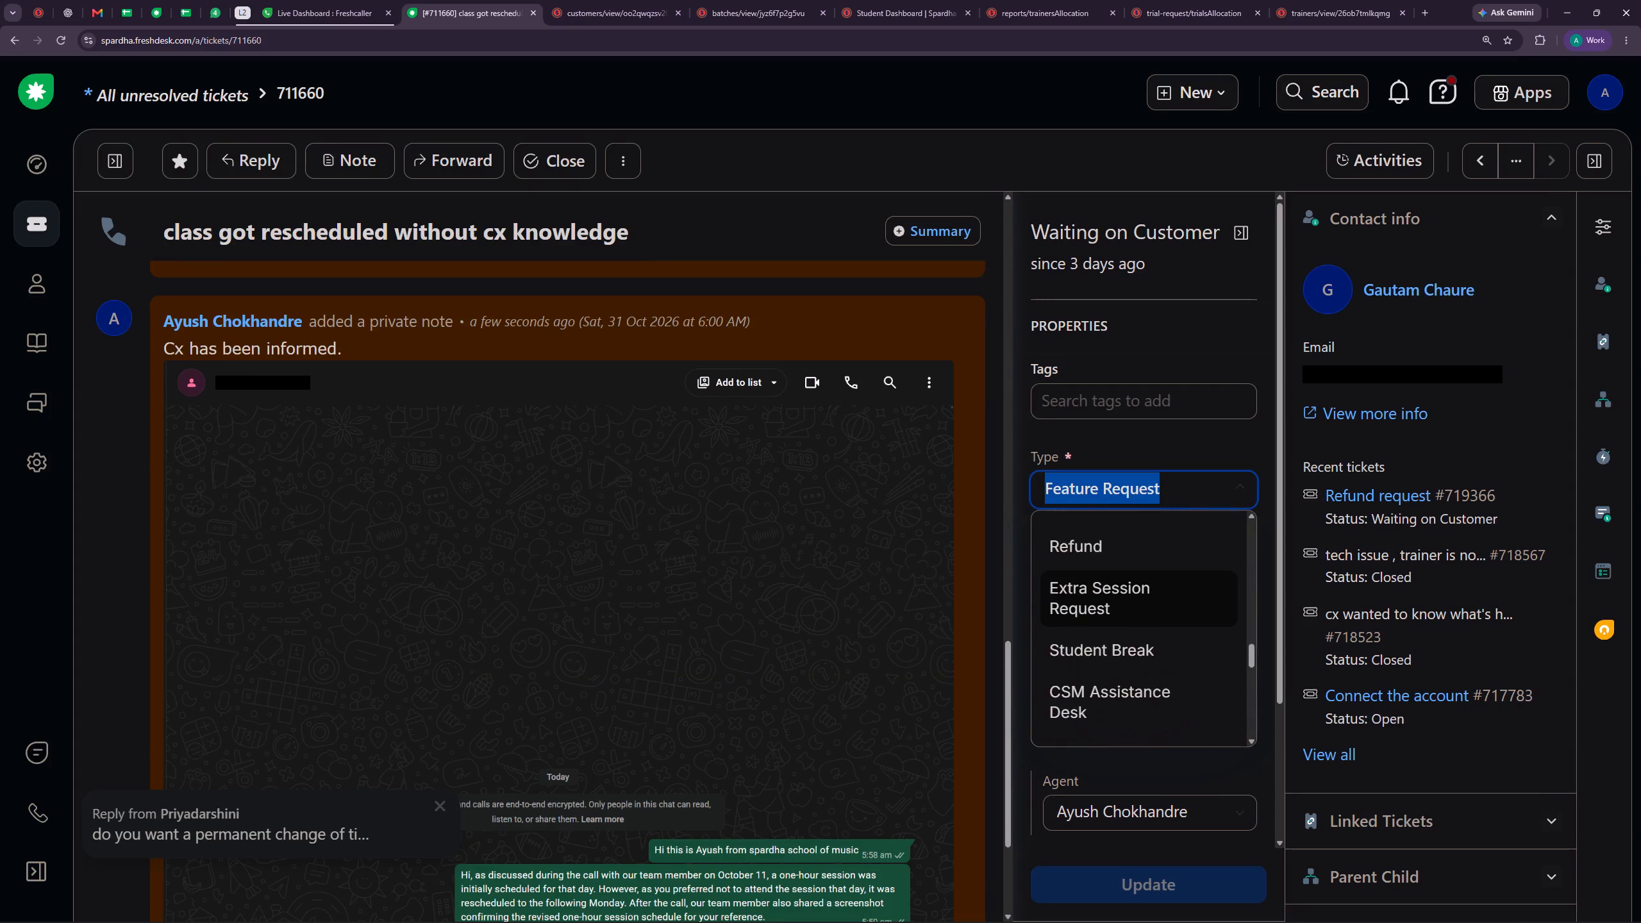
scroll(1126, 615, down, 5)
scroll(1126, 615, up, 7)
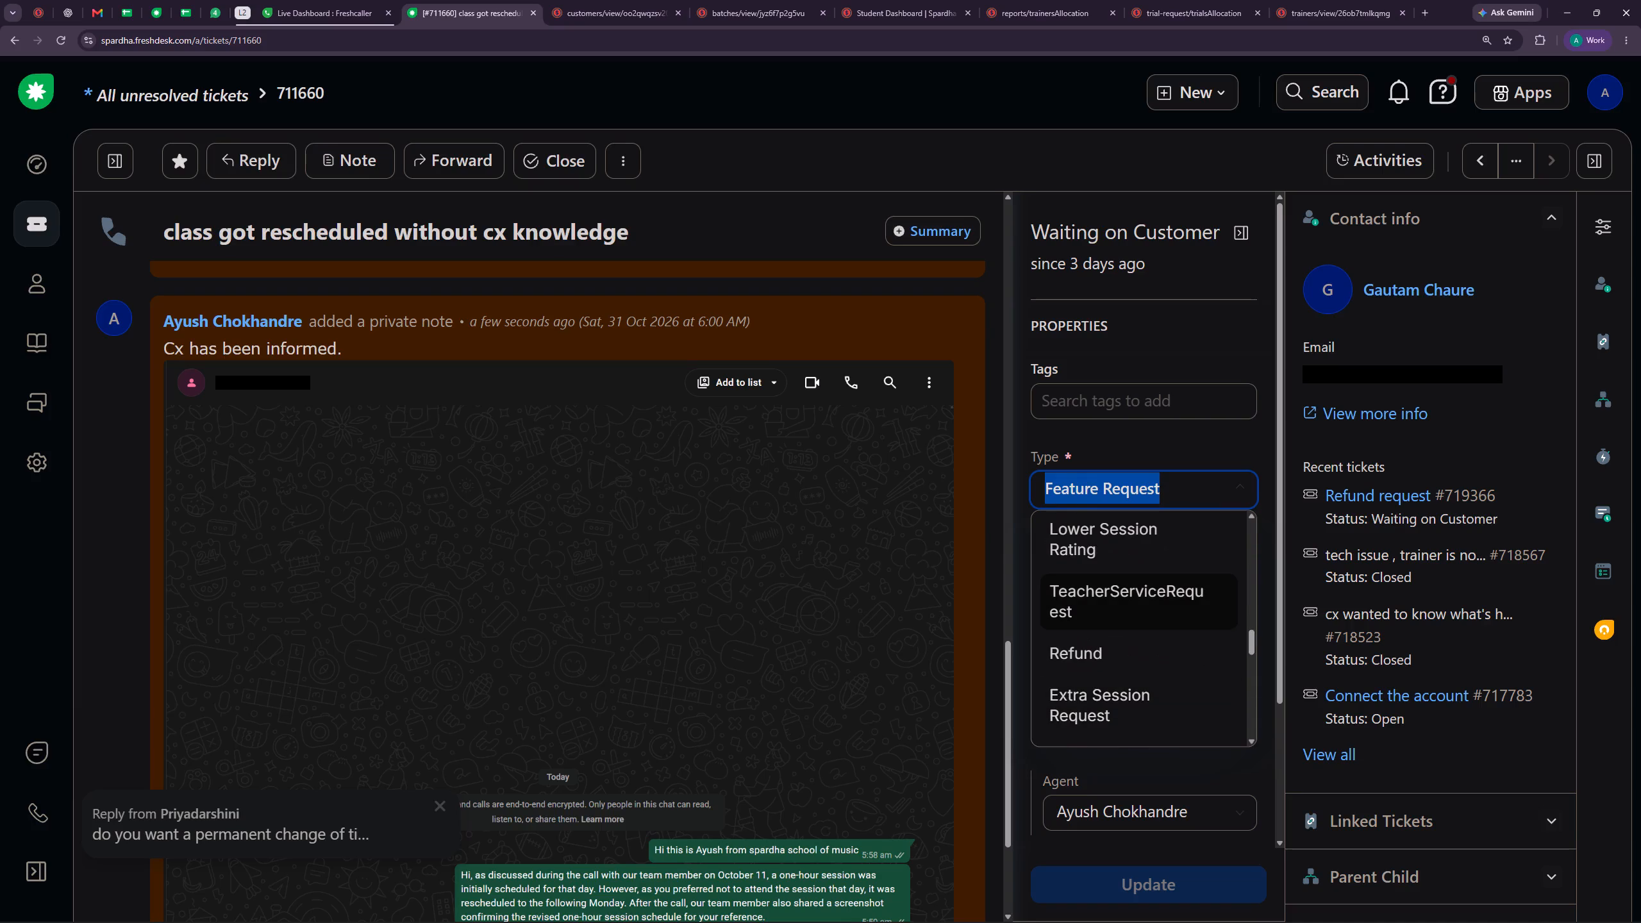
scroll(1118, 596, up, 5)
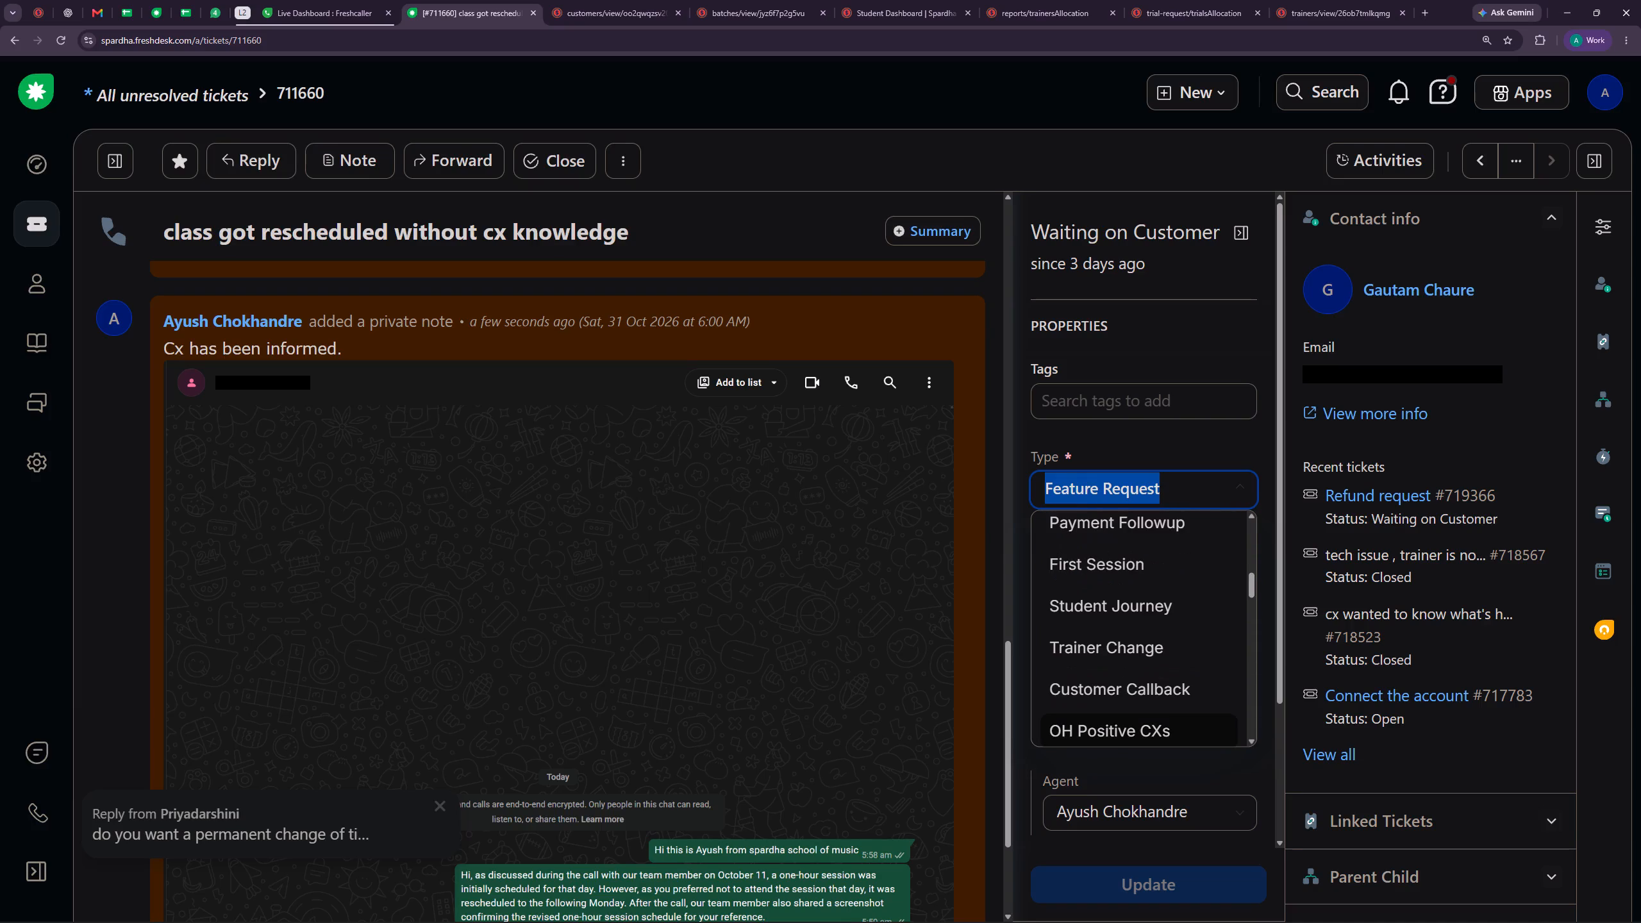
scroll(1115, 642, up, 1)
scroll(1115, 644, down, 1)
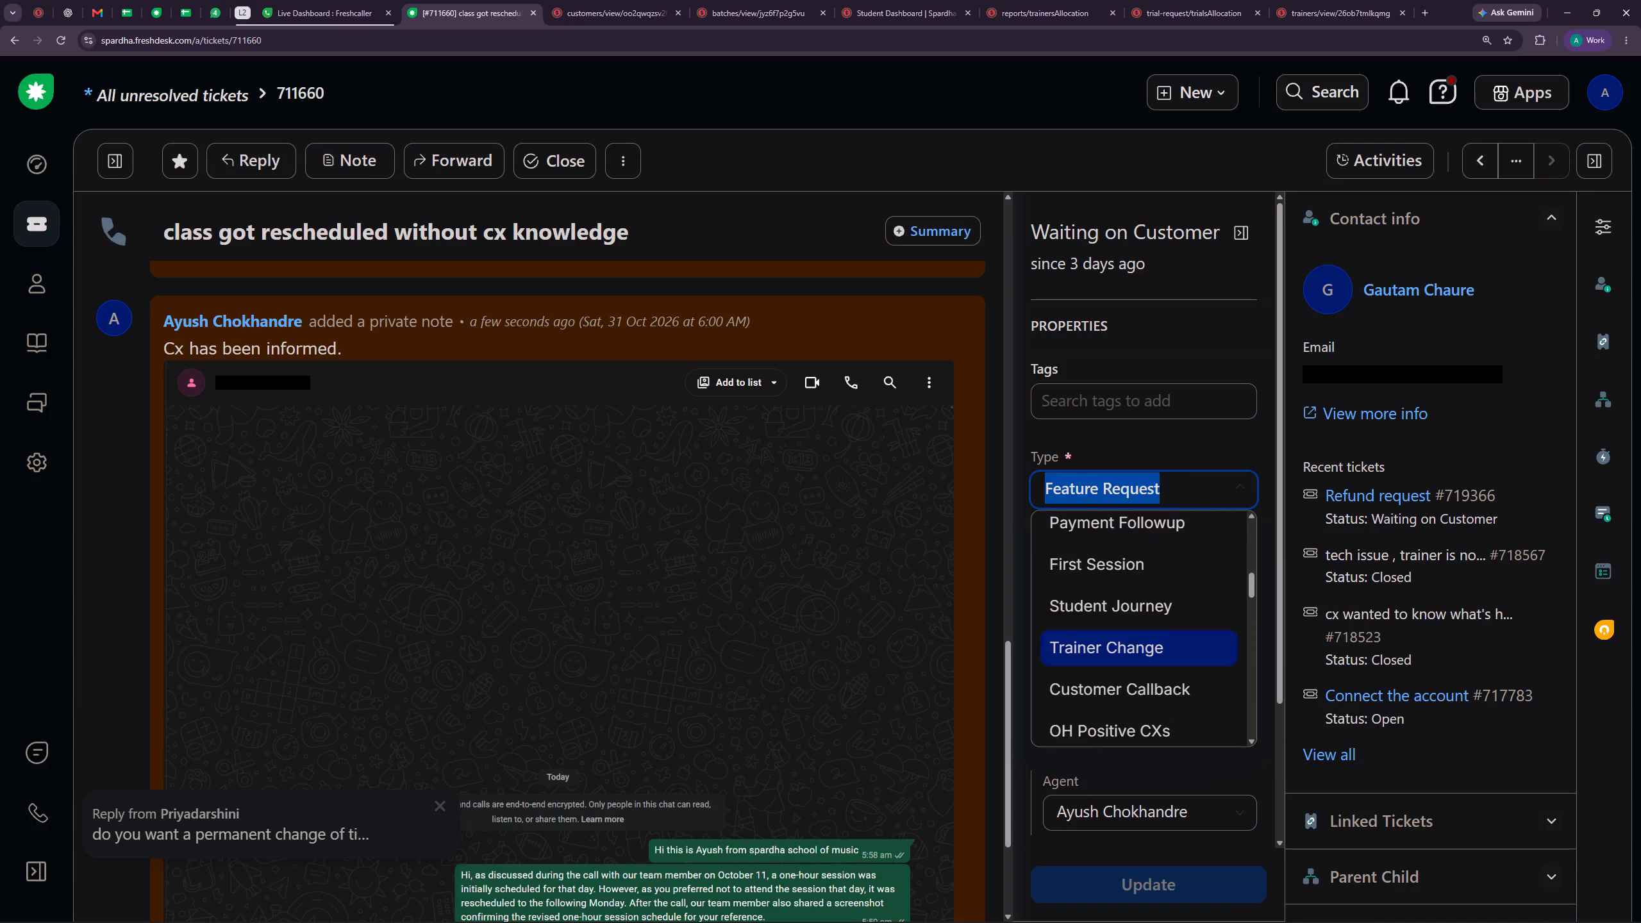
scroll(1126, 660, up, 4)
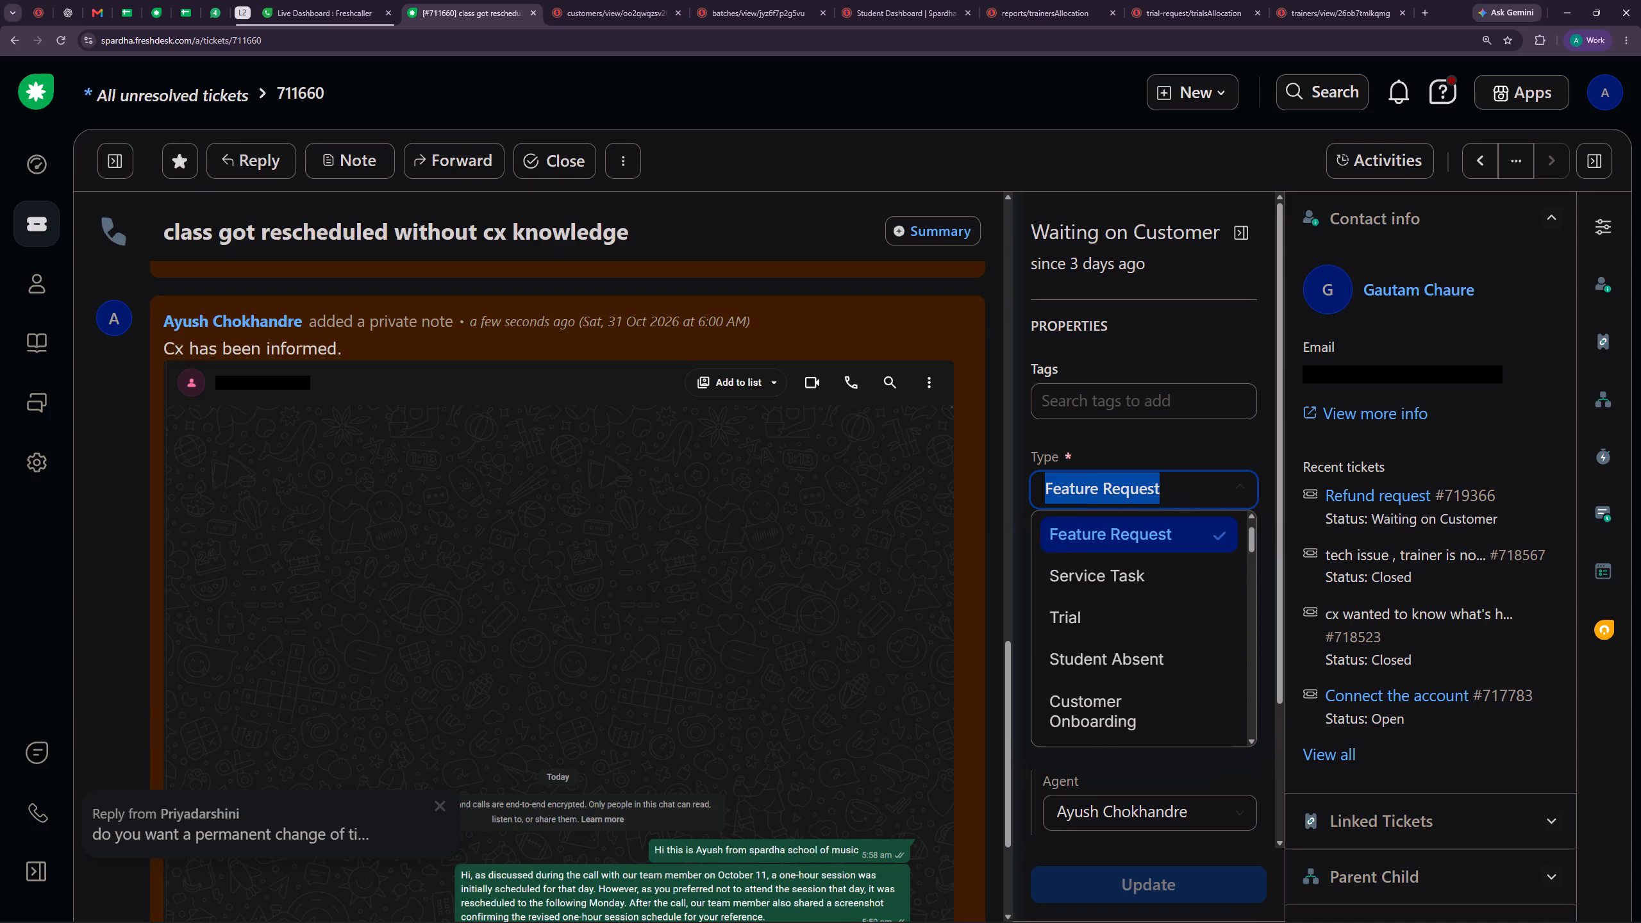
scroll(1126, 661, down, 1)
scroll(1138, 599, up, 1)
scroll(1133, 607, down, 2)
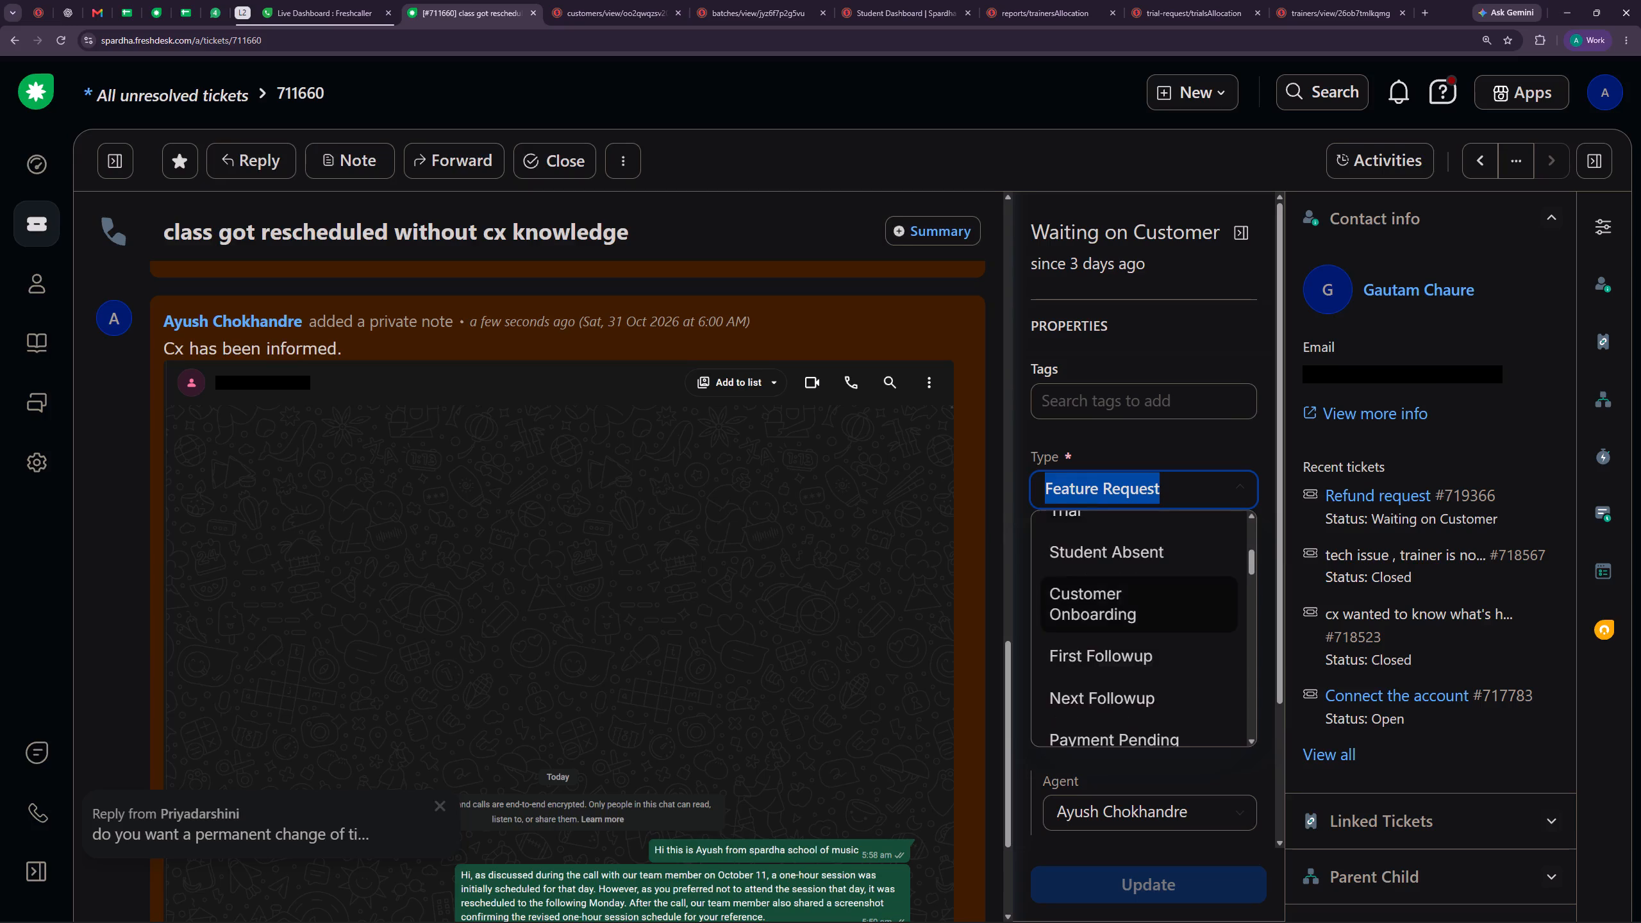
scroll(1132, 610, down, 5)
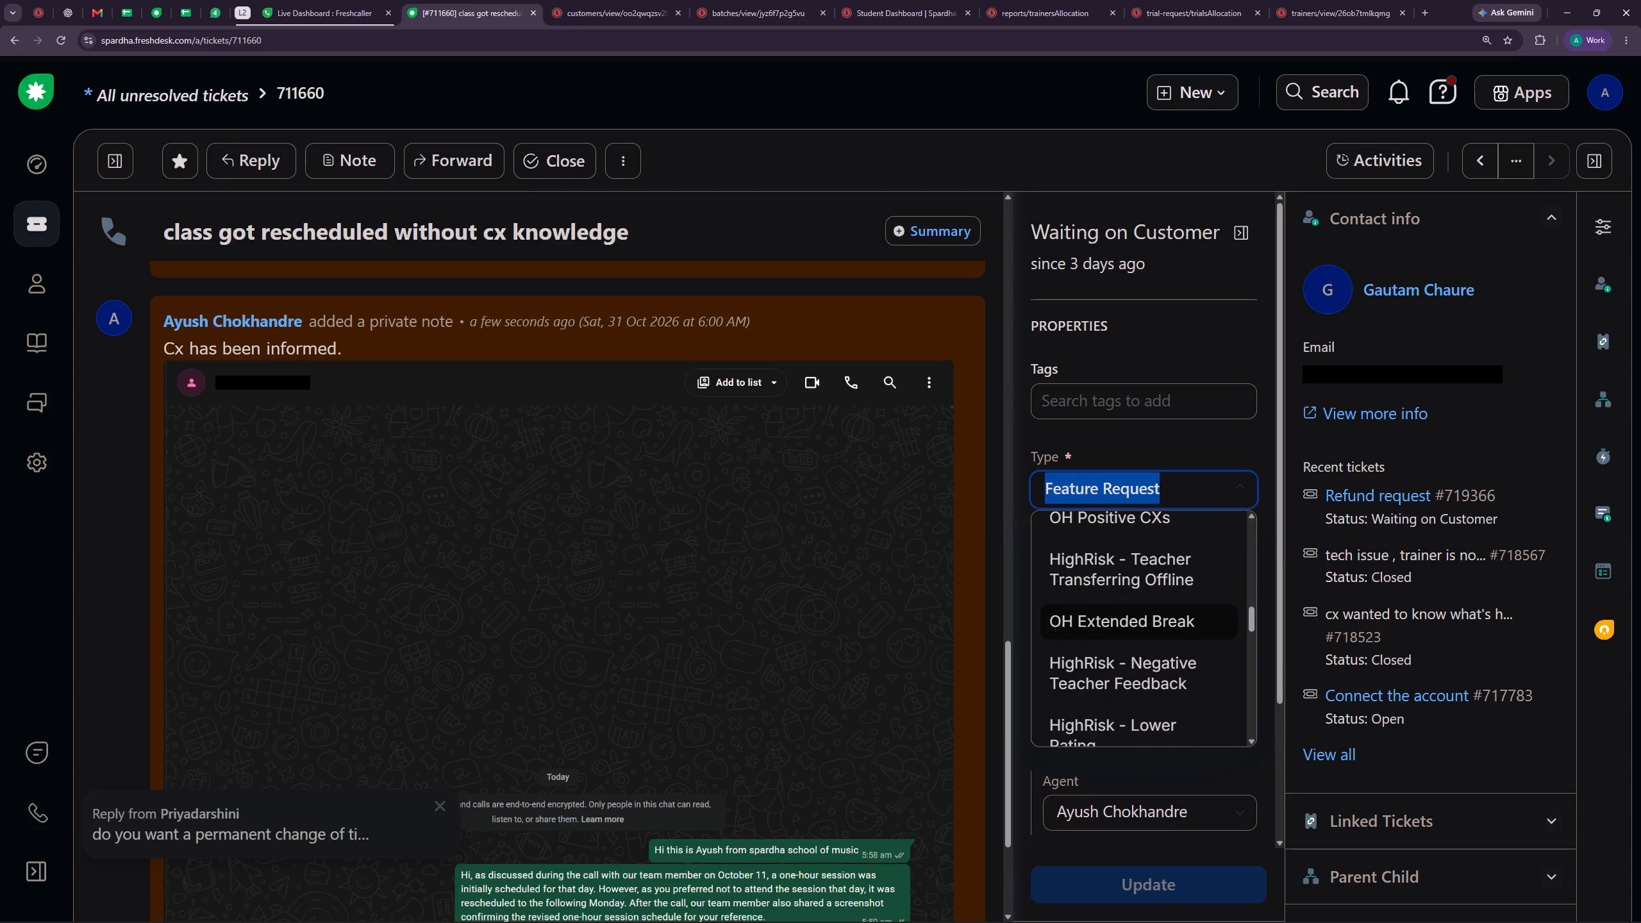
scroll(1122, 627, down, 2)
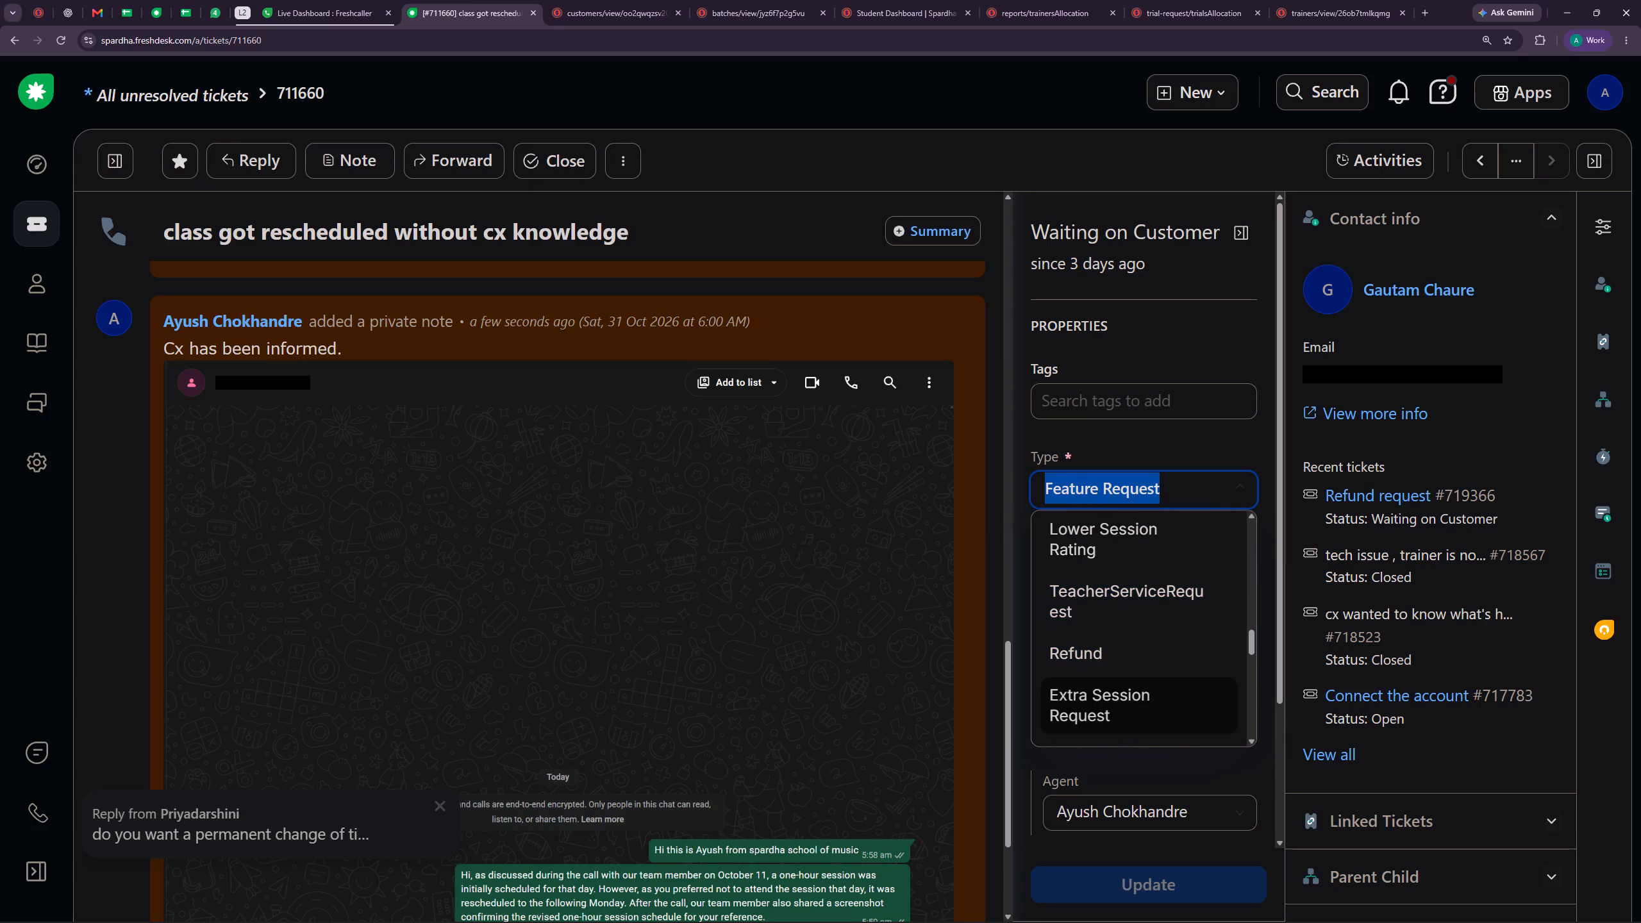
Change the type of ticket #711660 to Require Batch Slot.
scroll(1136, 633, down, 2)
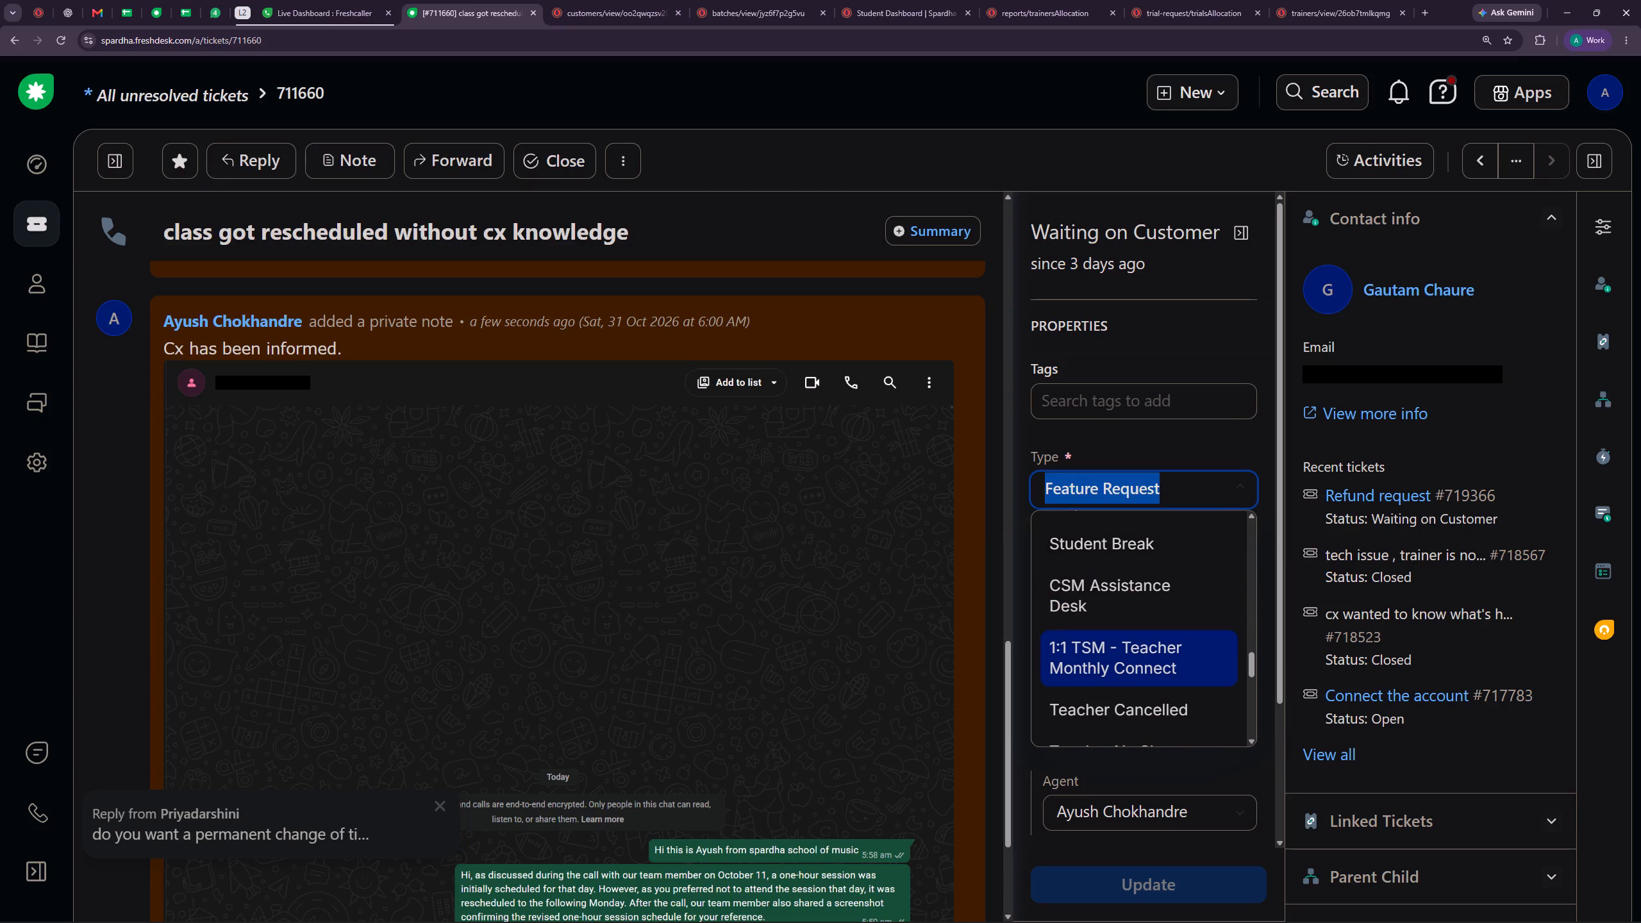
scroll(1156, 550, down, 1)
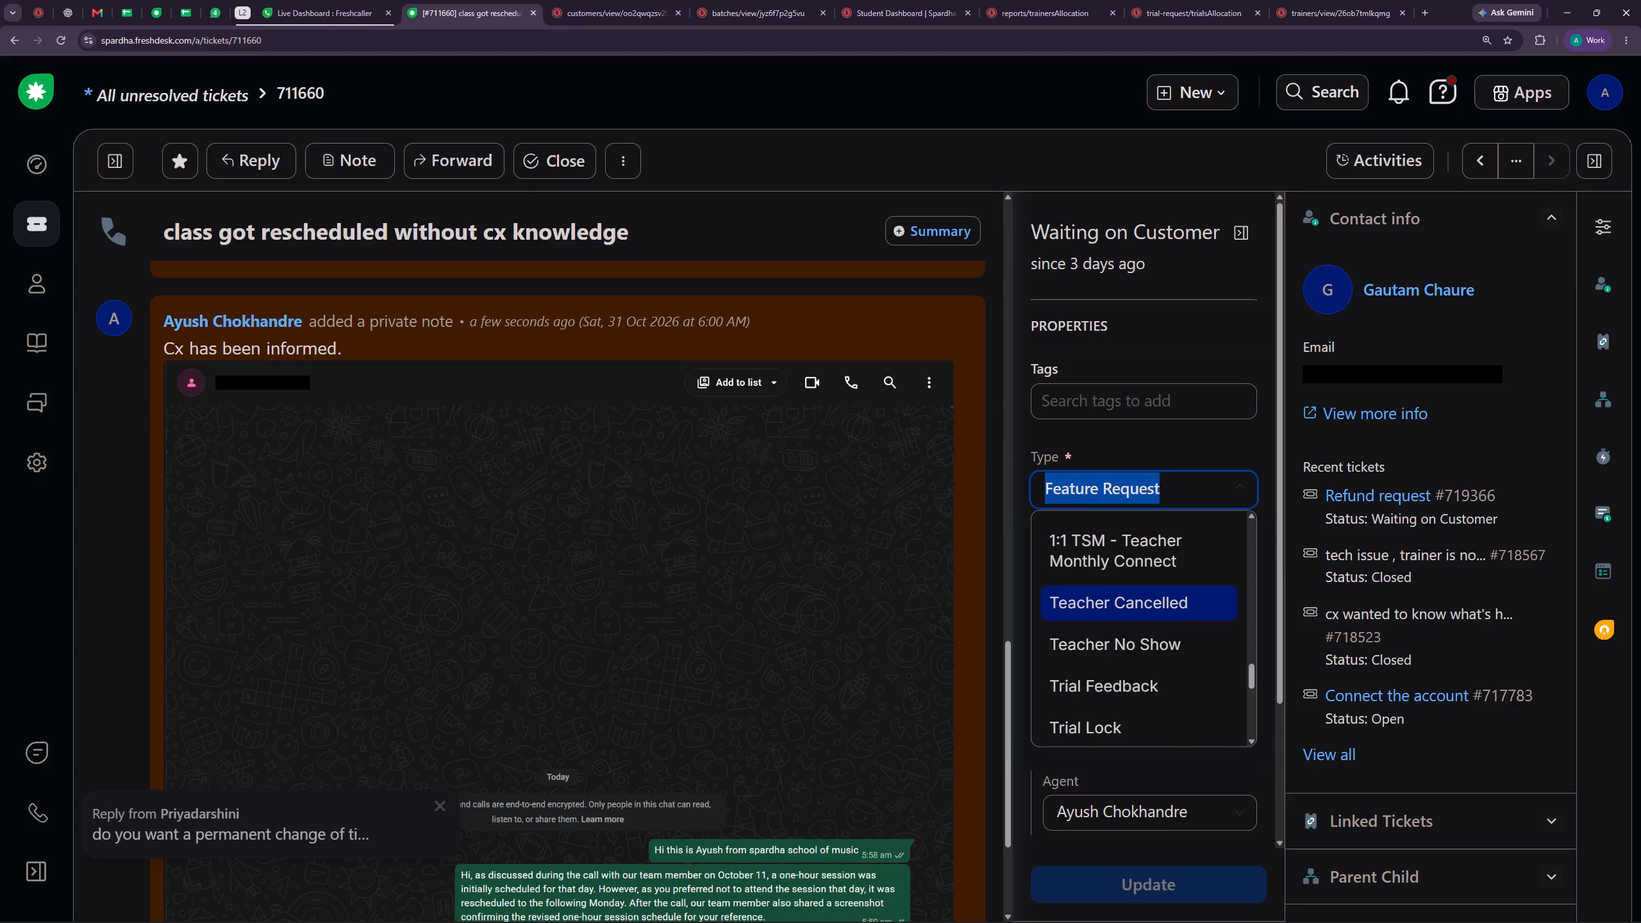
scroll(1138, 674, down, 1)
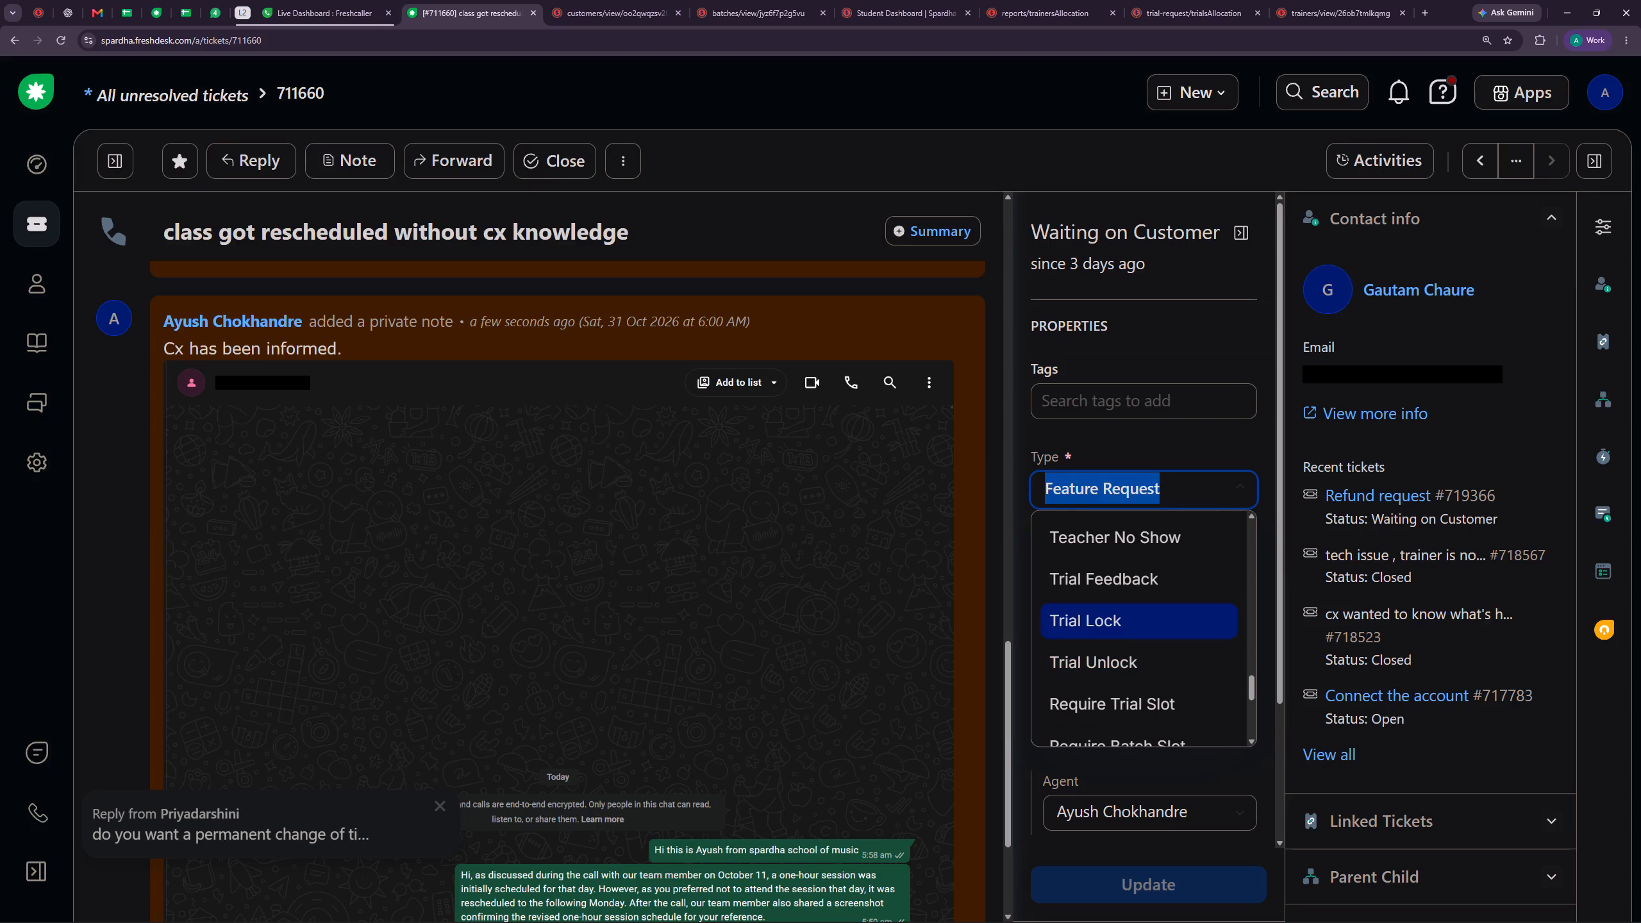
scroll(1138, 703, down, 1)
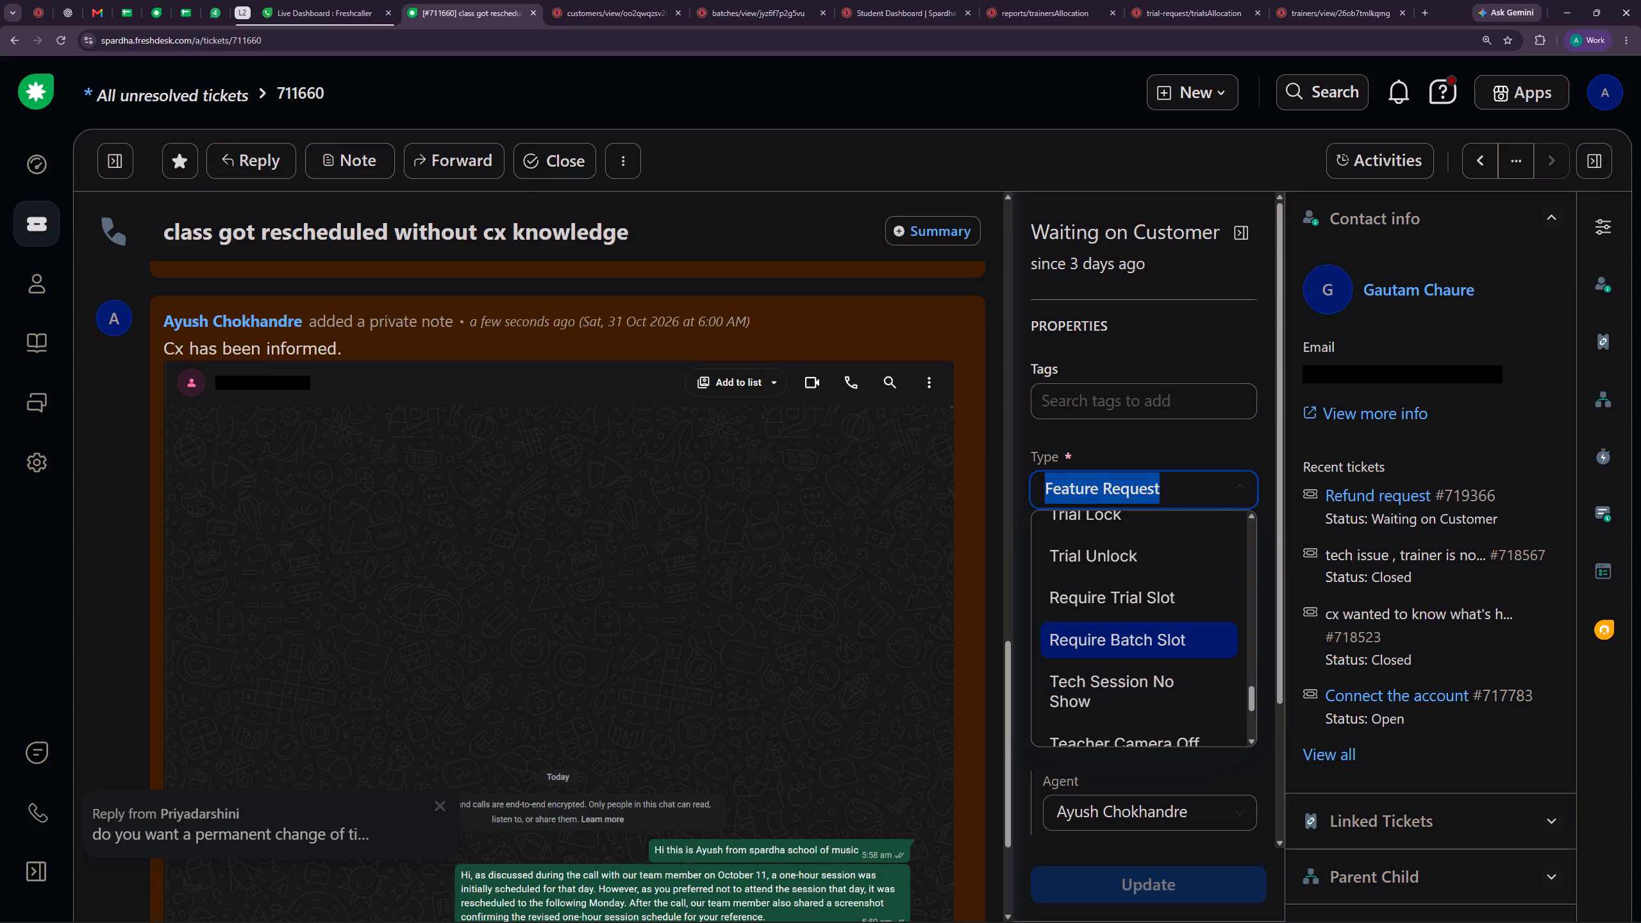
scroll(1147, 692, down, 1)
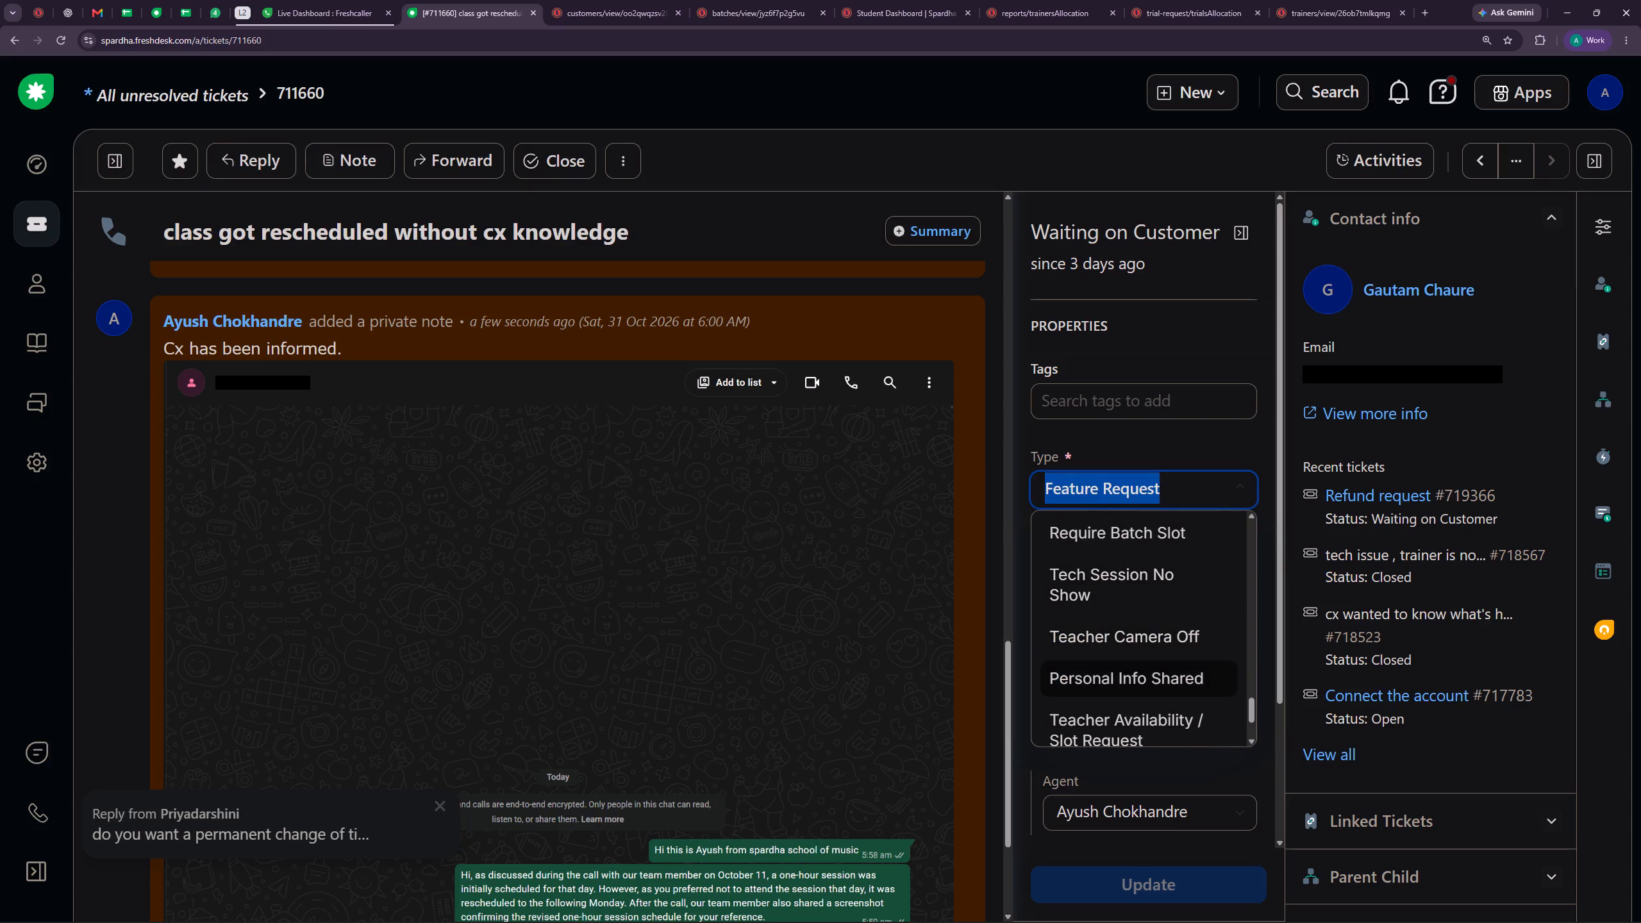
scroll(1147, 686, up, 2)
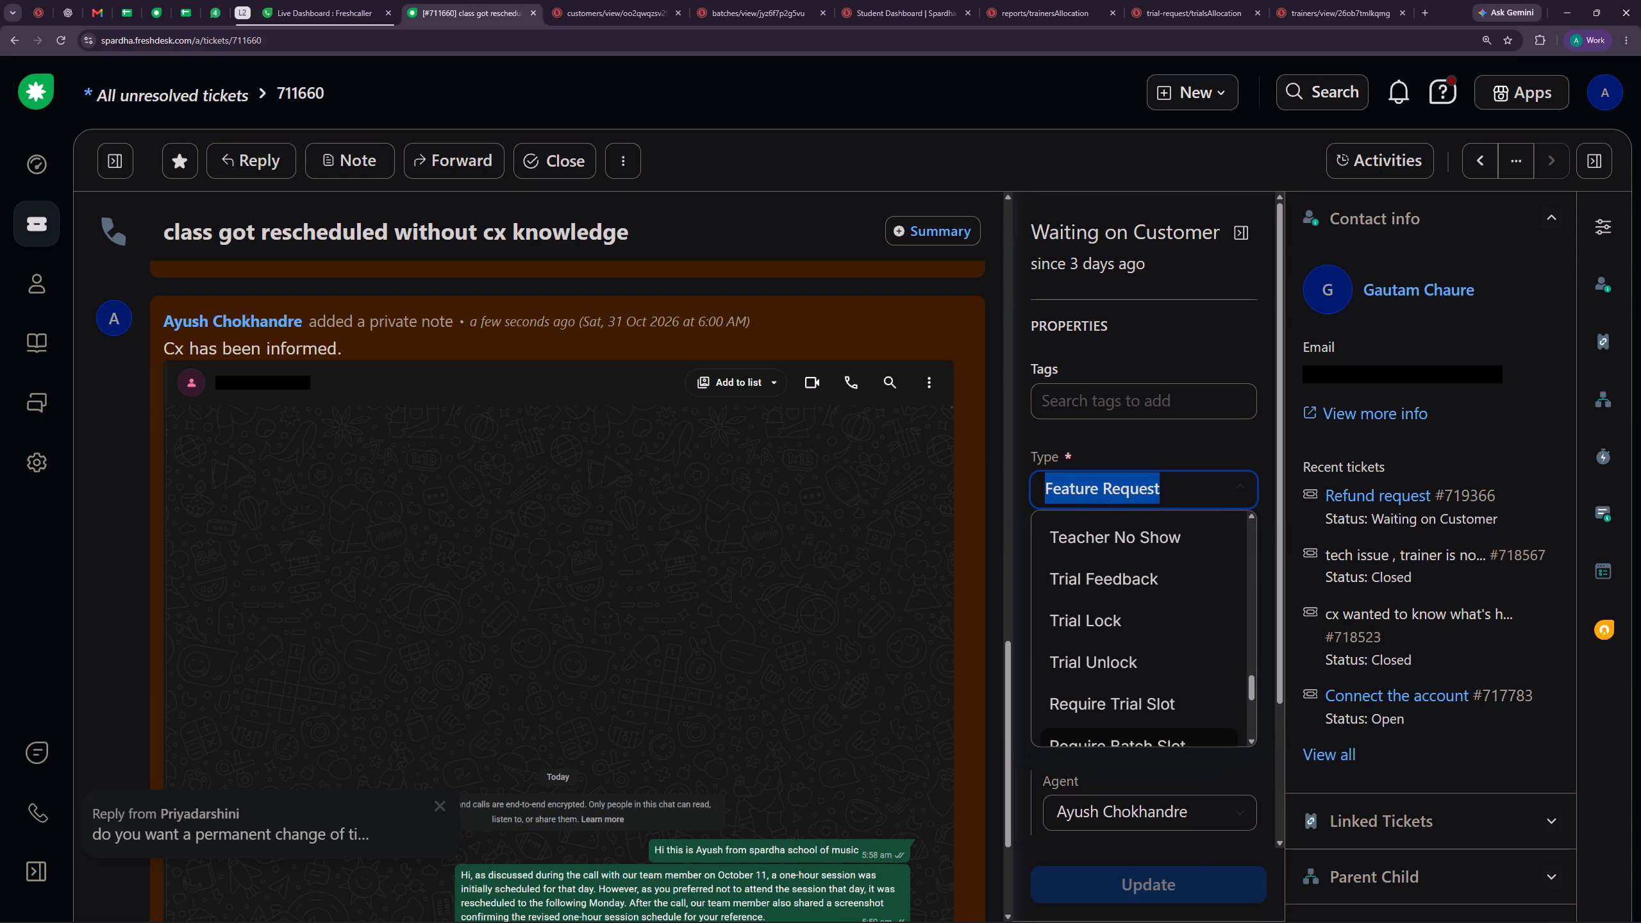
scroll(1147, 645, up, 20)
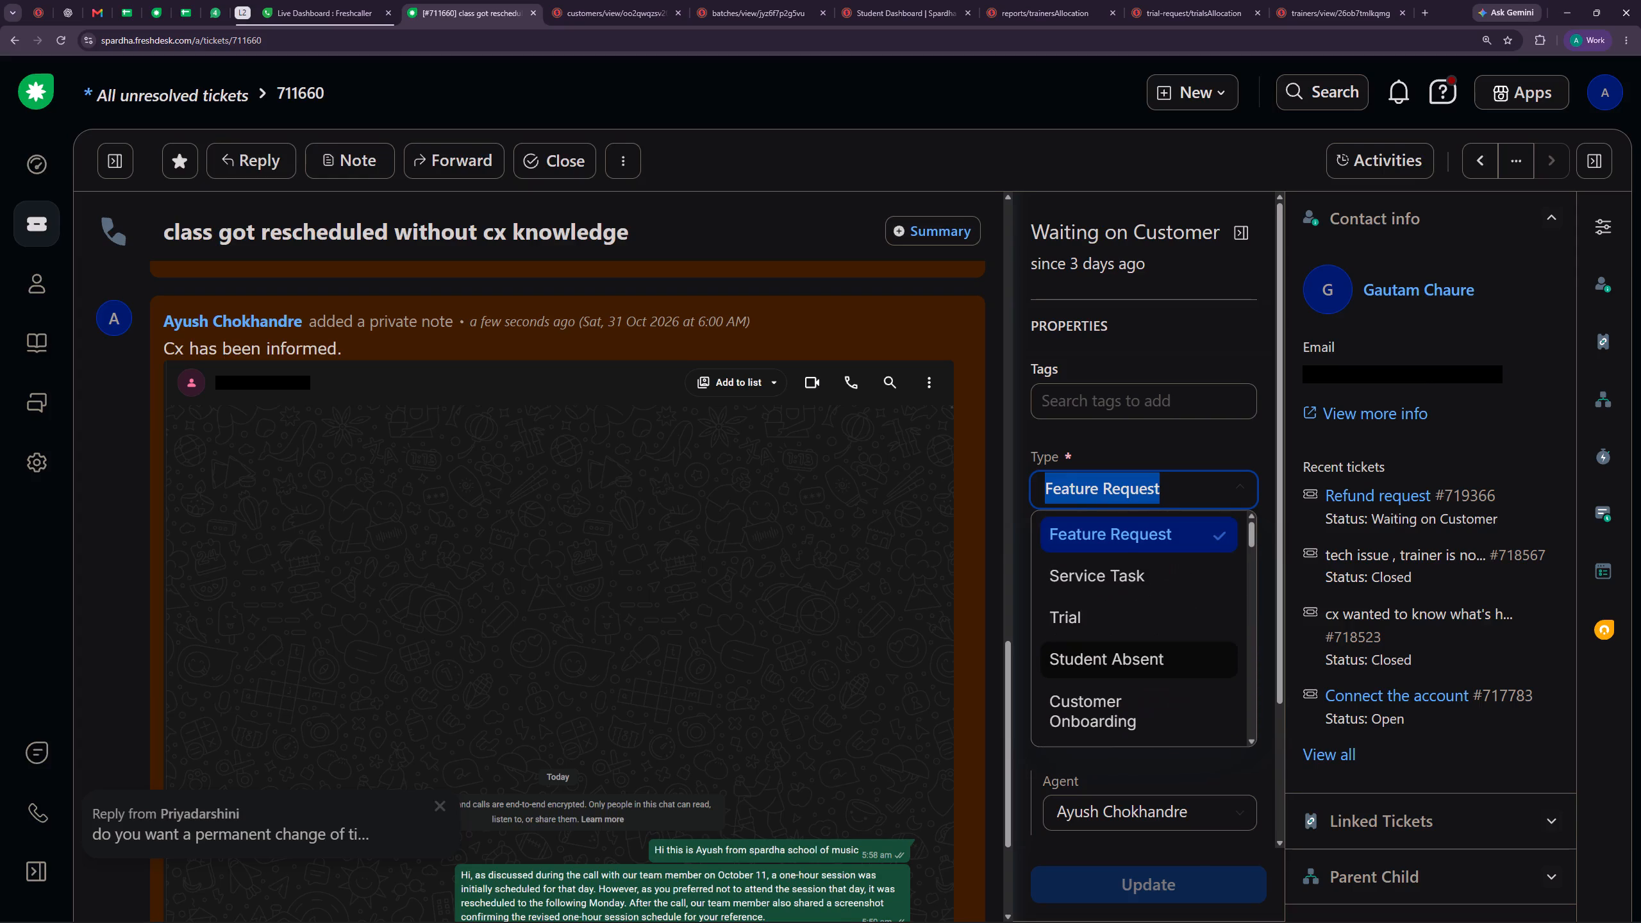
scroll(1147, 639, up, 3)
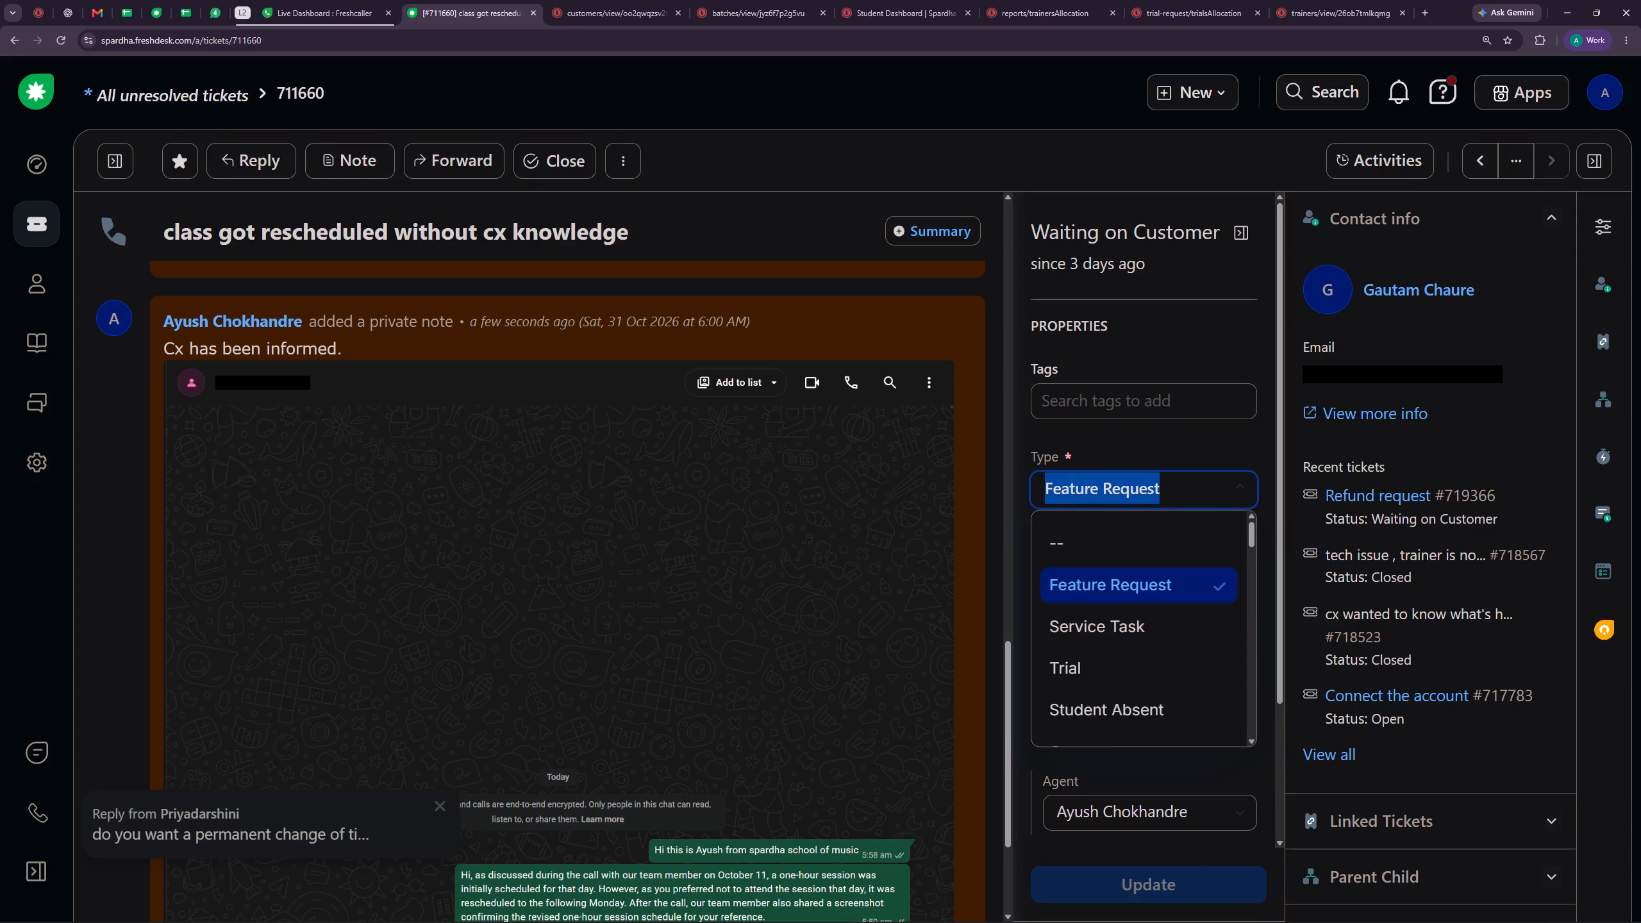
scroll(1155, 629, down, 1)
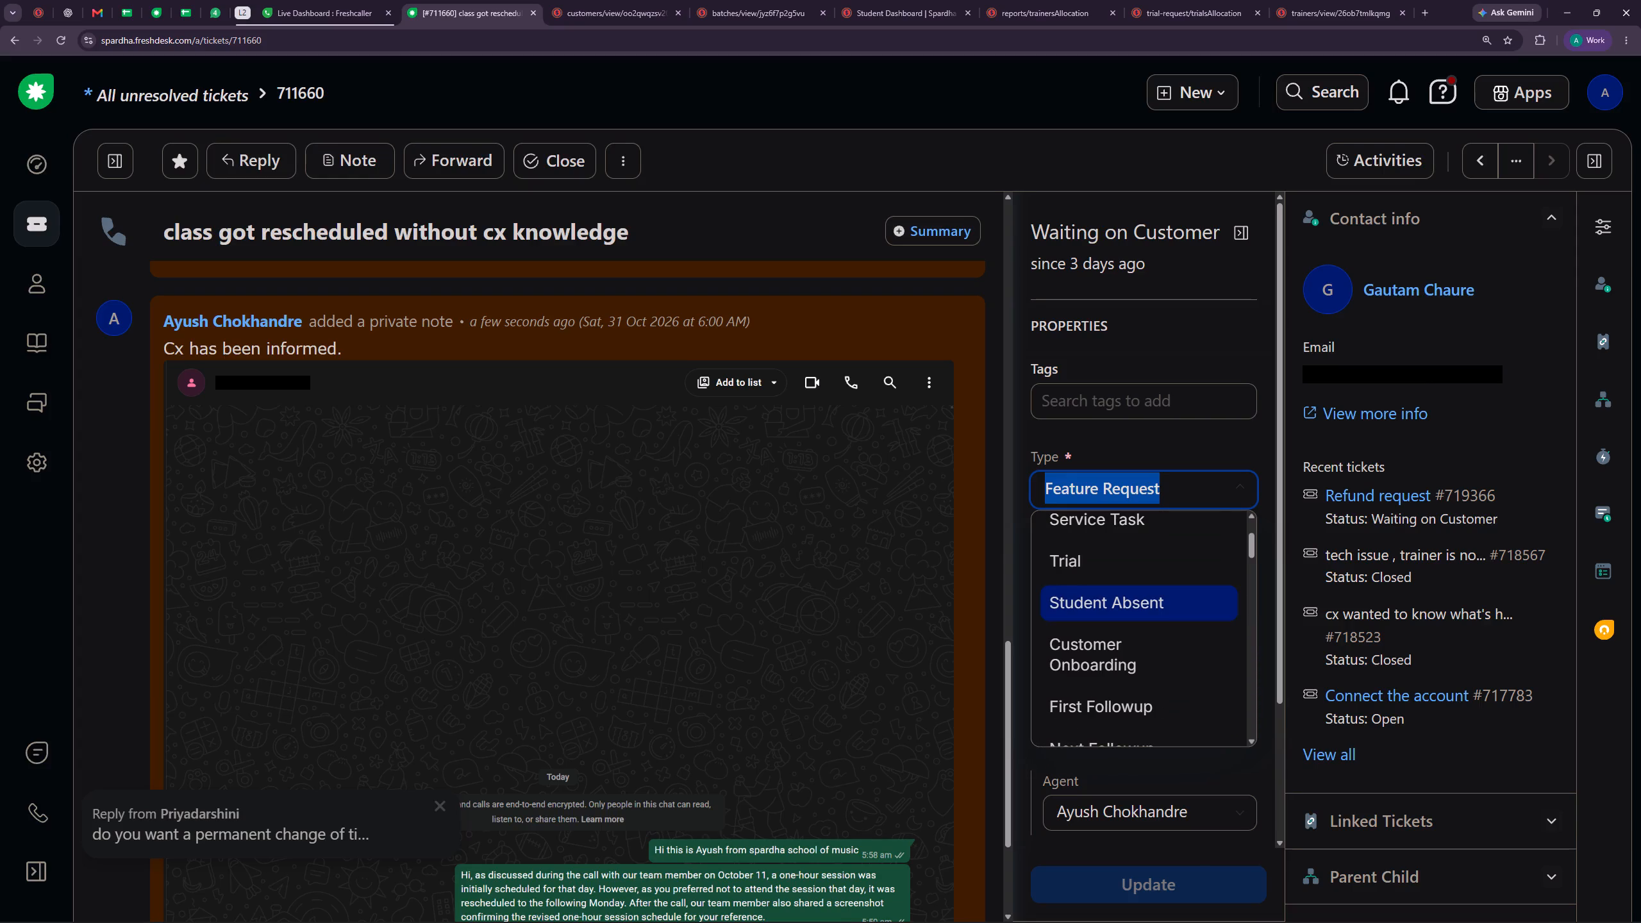
scroll(1147, 658, down, 1)
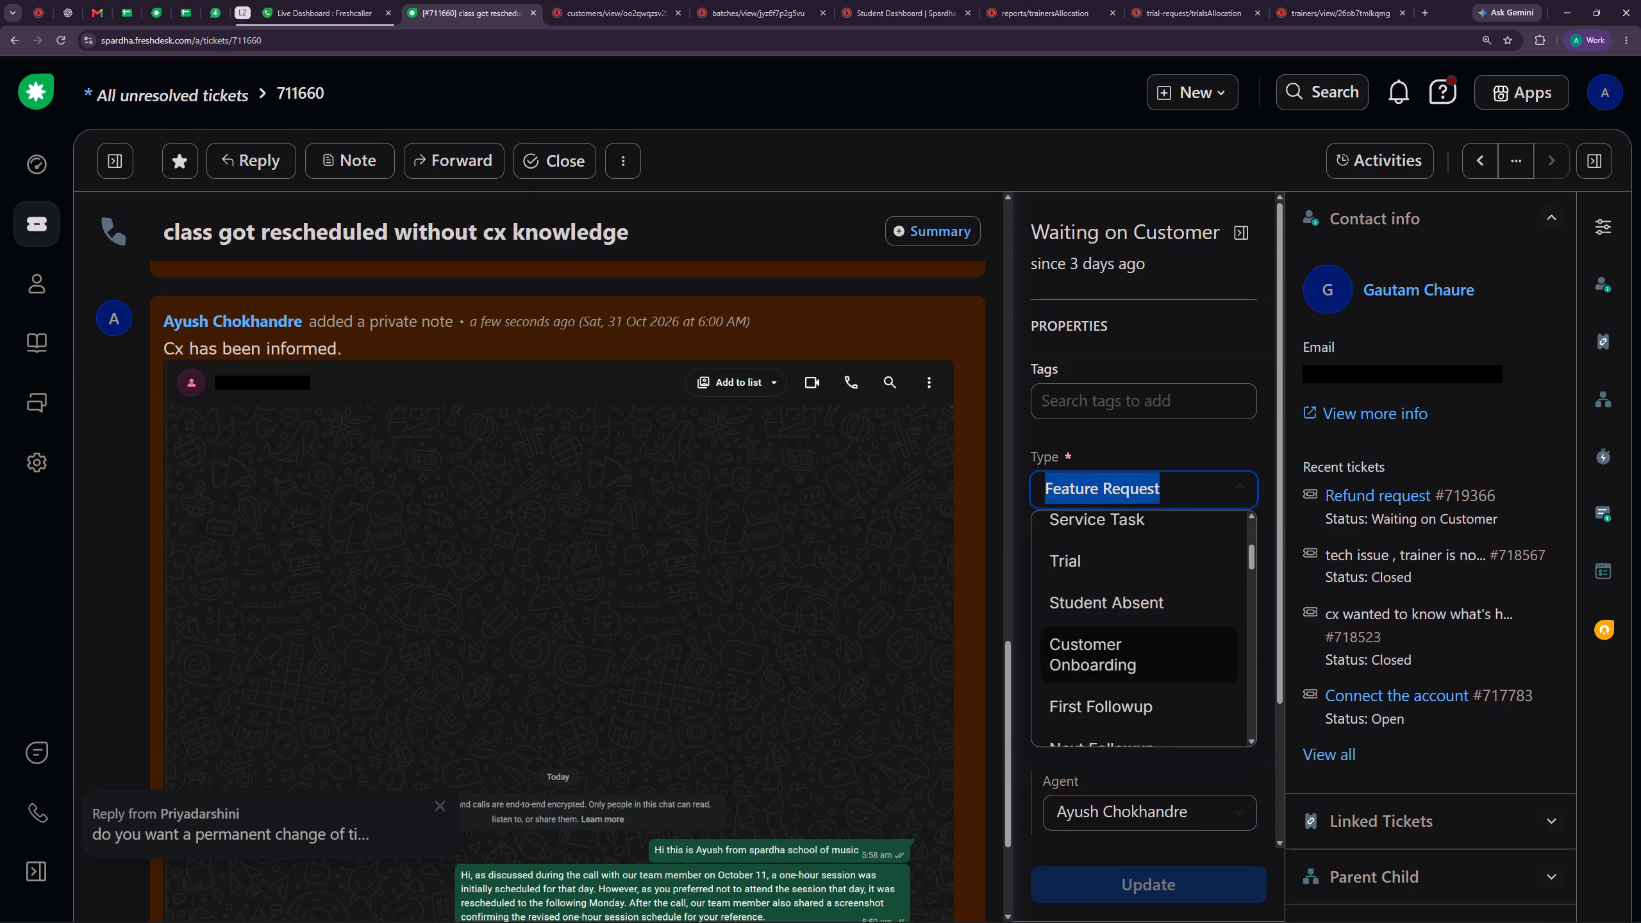
scroll(1163, 671, down, 1)
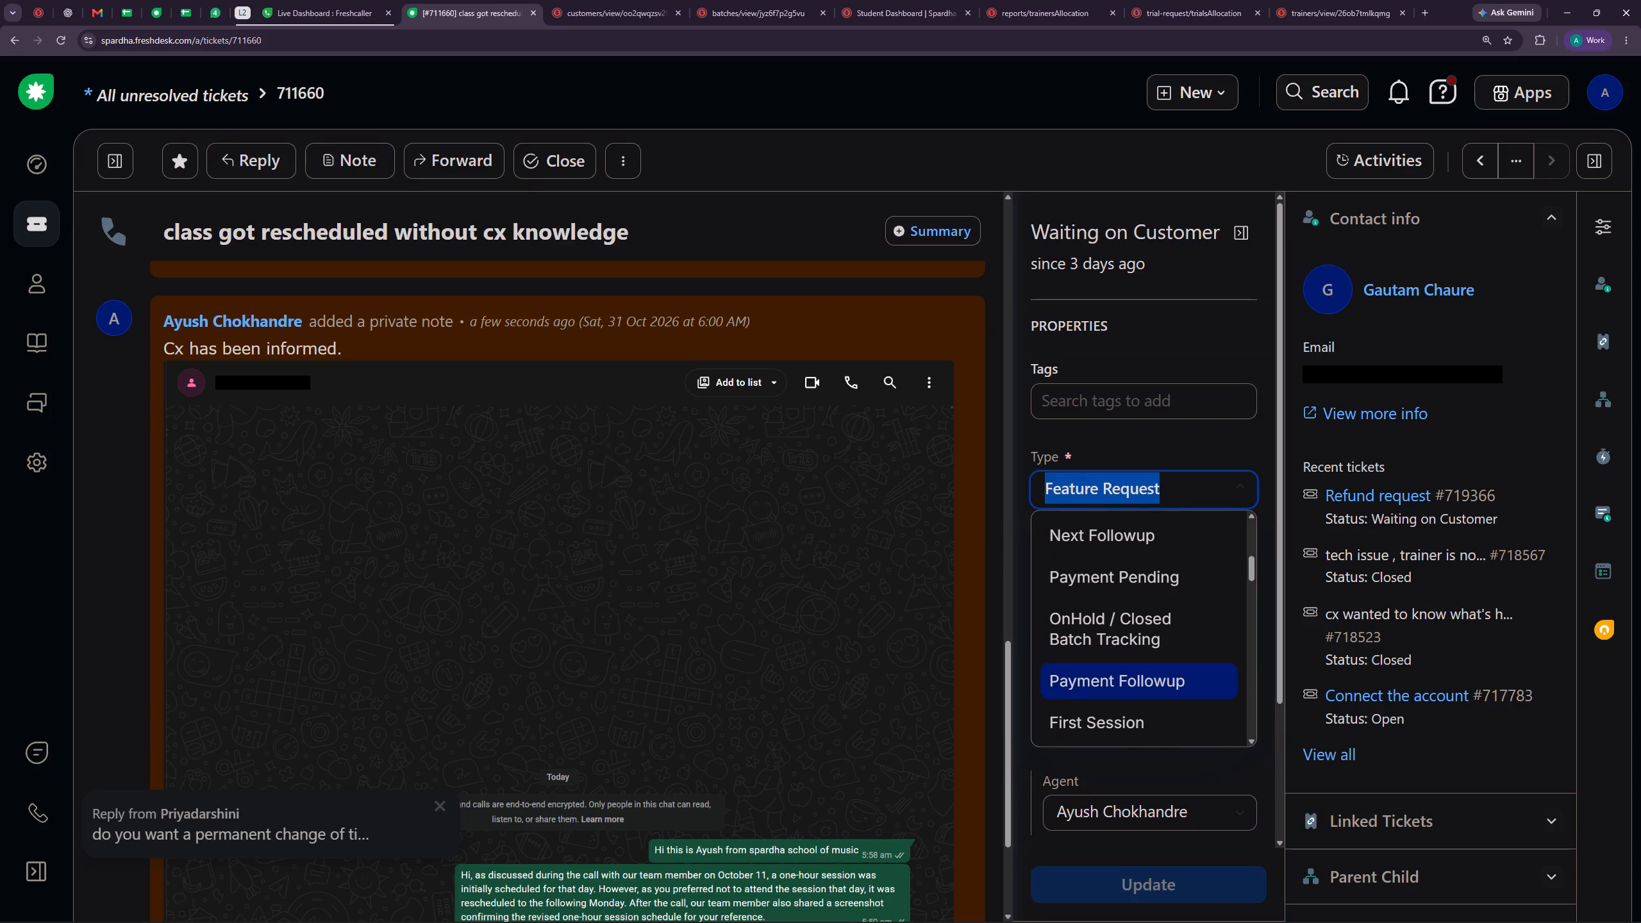
scroll(1160, 682, down, 1)
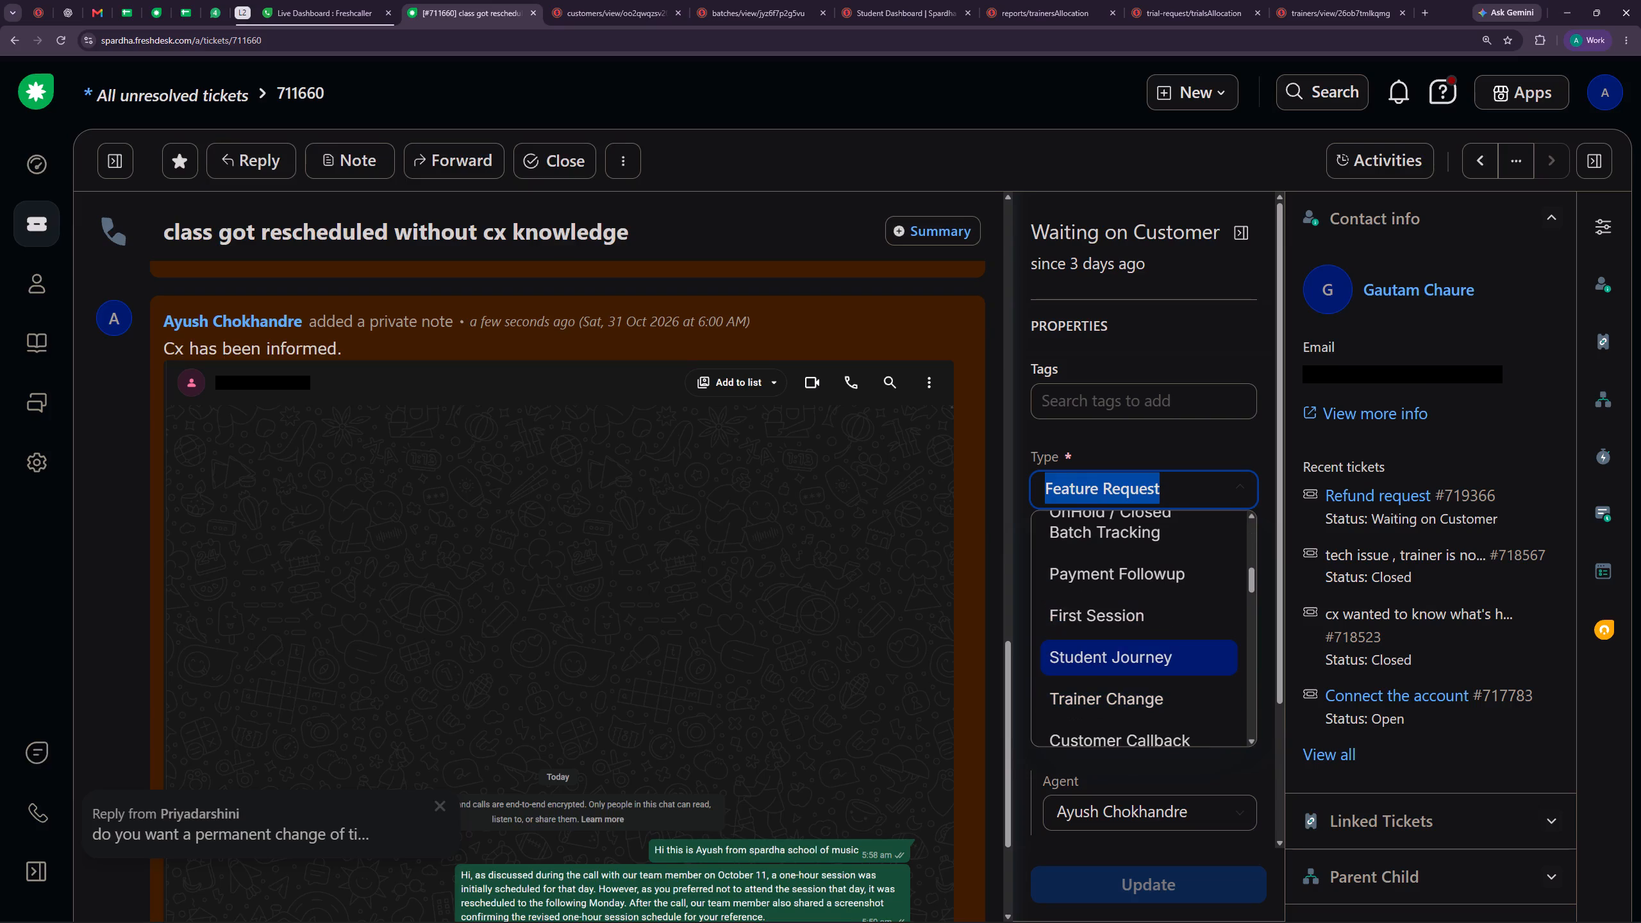
scroll(1129, 694, down, 1)
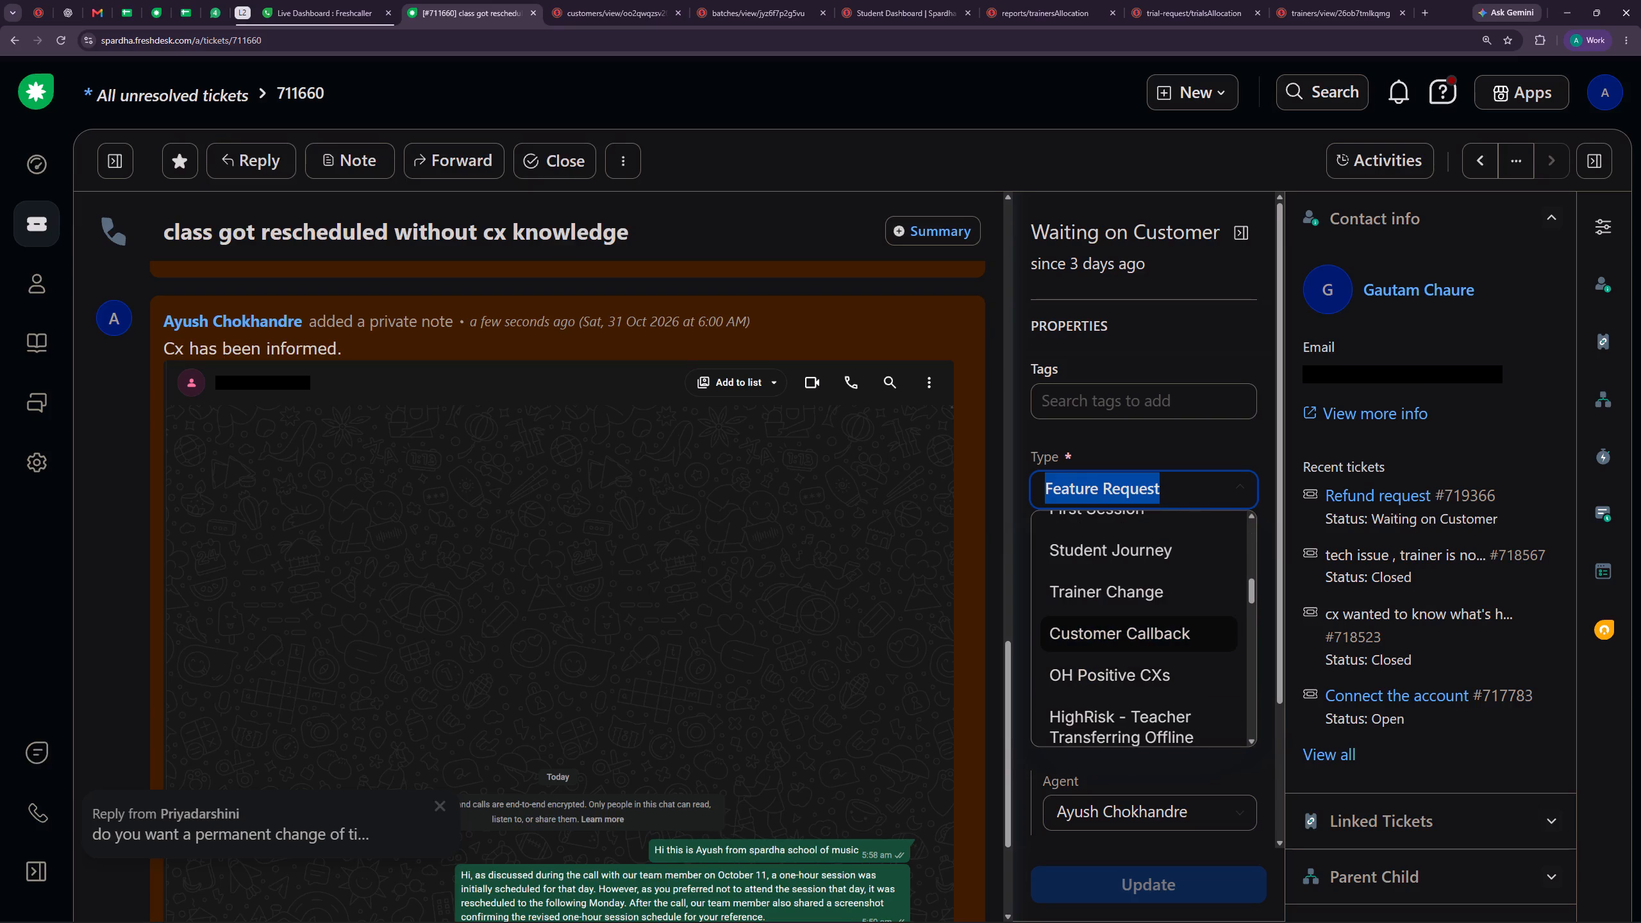
scroll(1137, 638, down, 3)
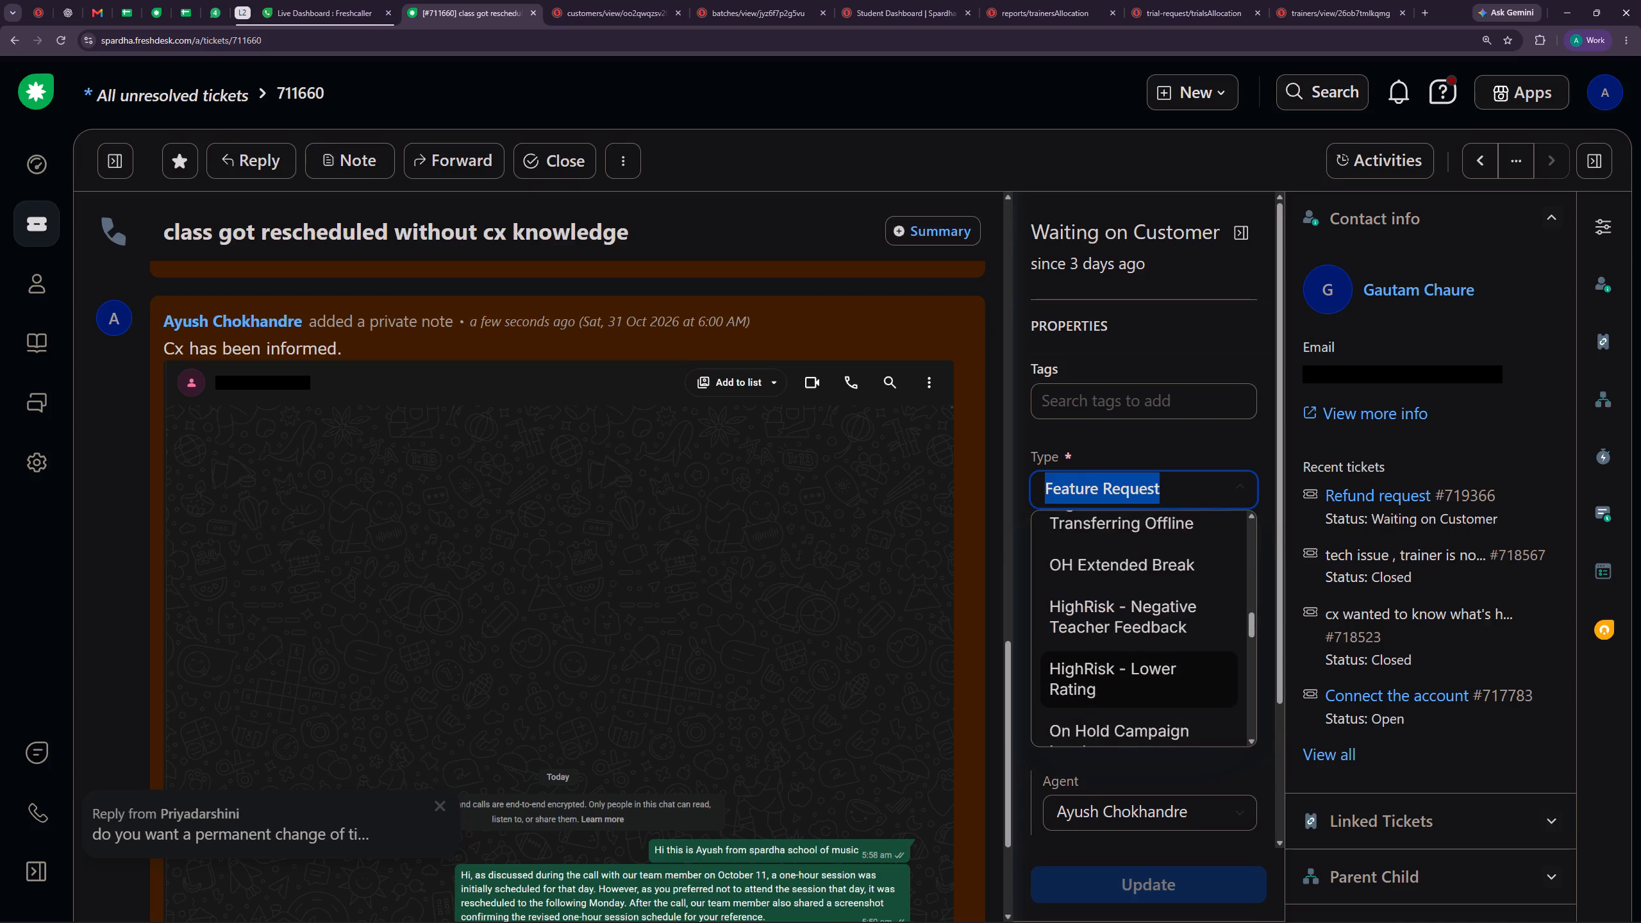
scroll(1125, 660, down, 2)
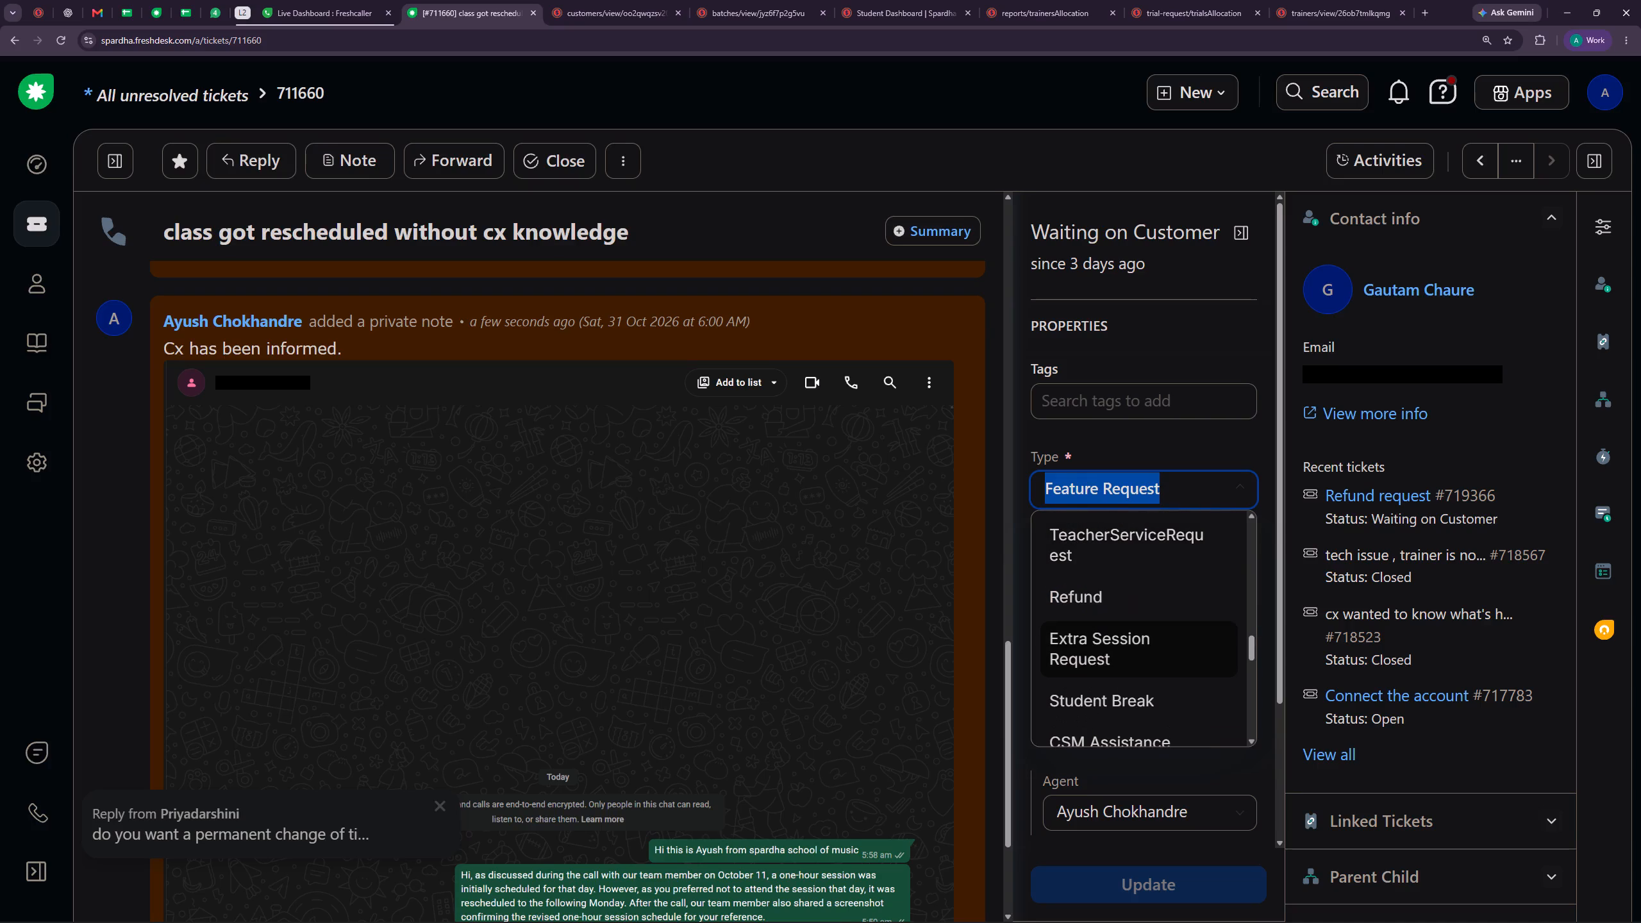
scroll(1129, 654, down, 2)
scroll(1129, 654, up, 1)
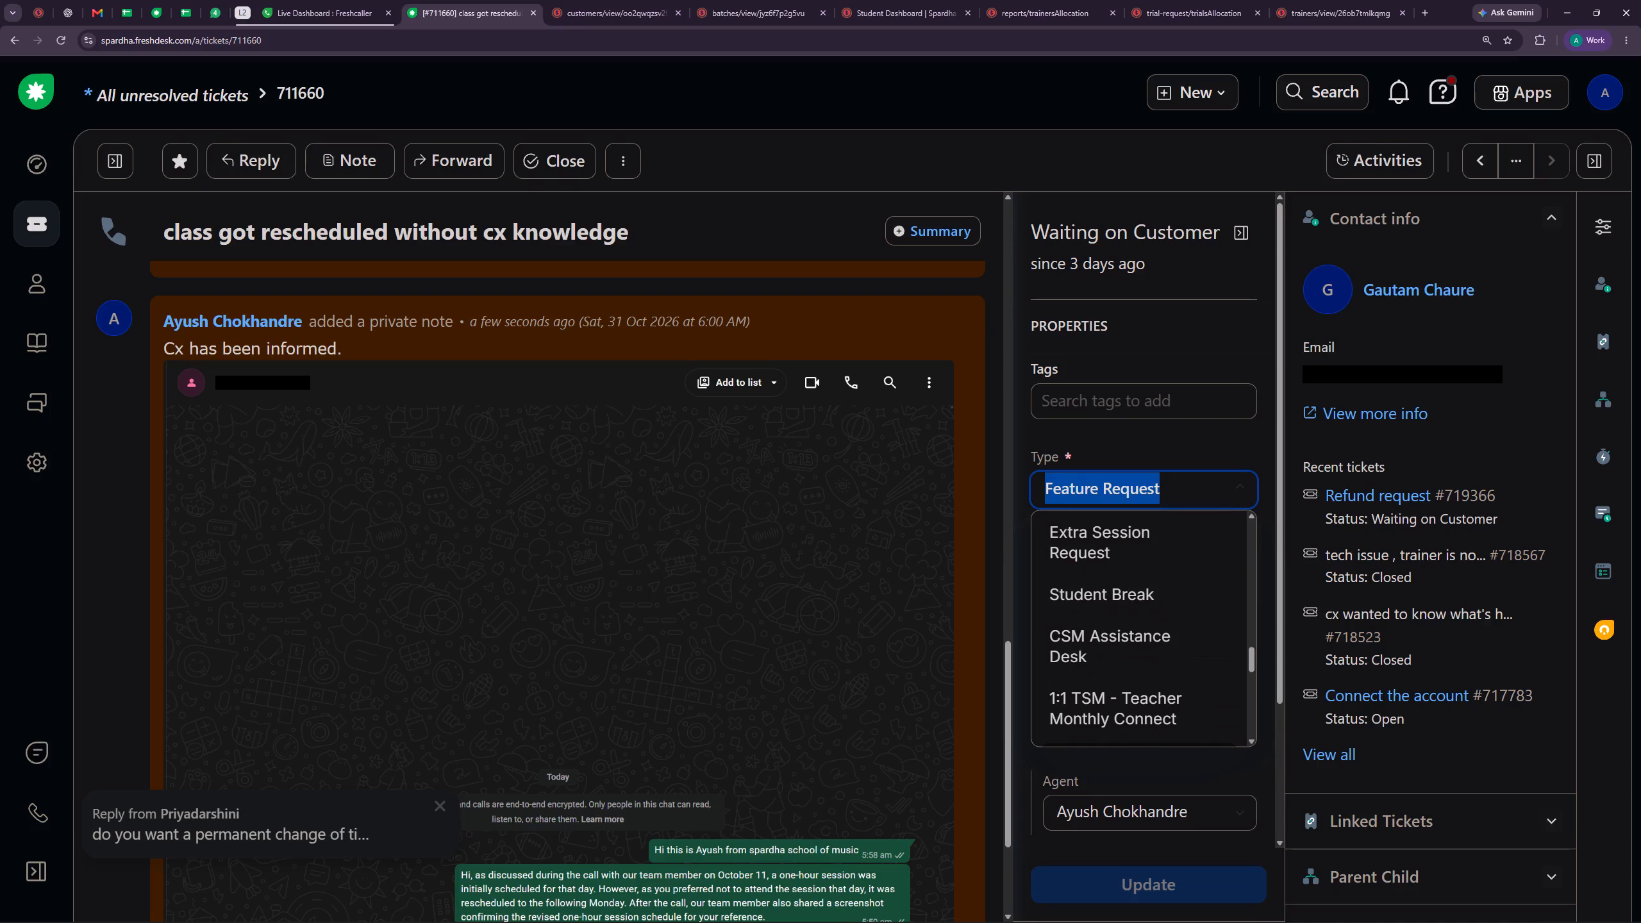
scroll(1129, 654, down, 2)
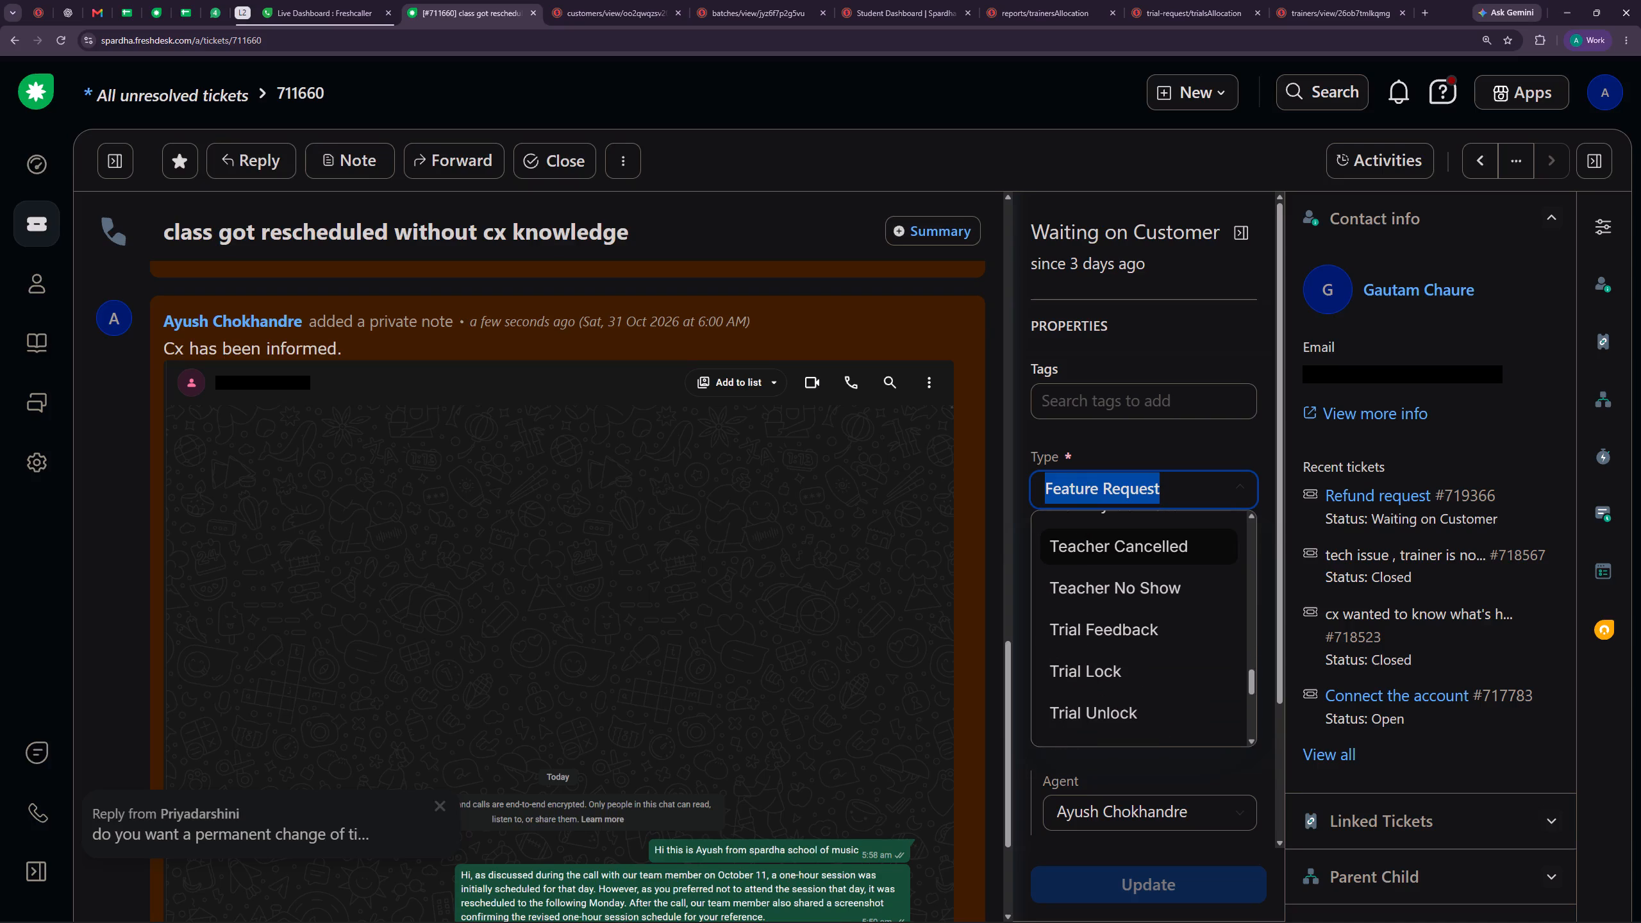
scroll(1129, 654, down, 2)
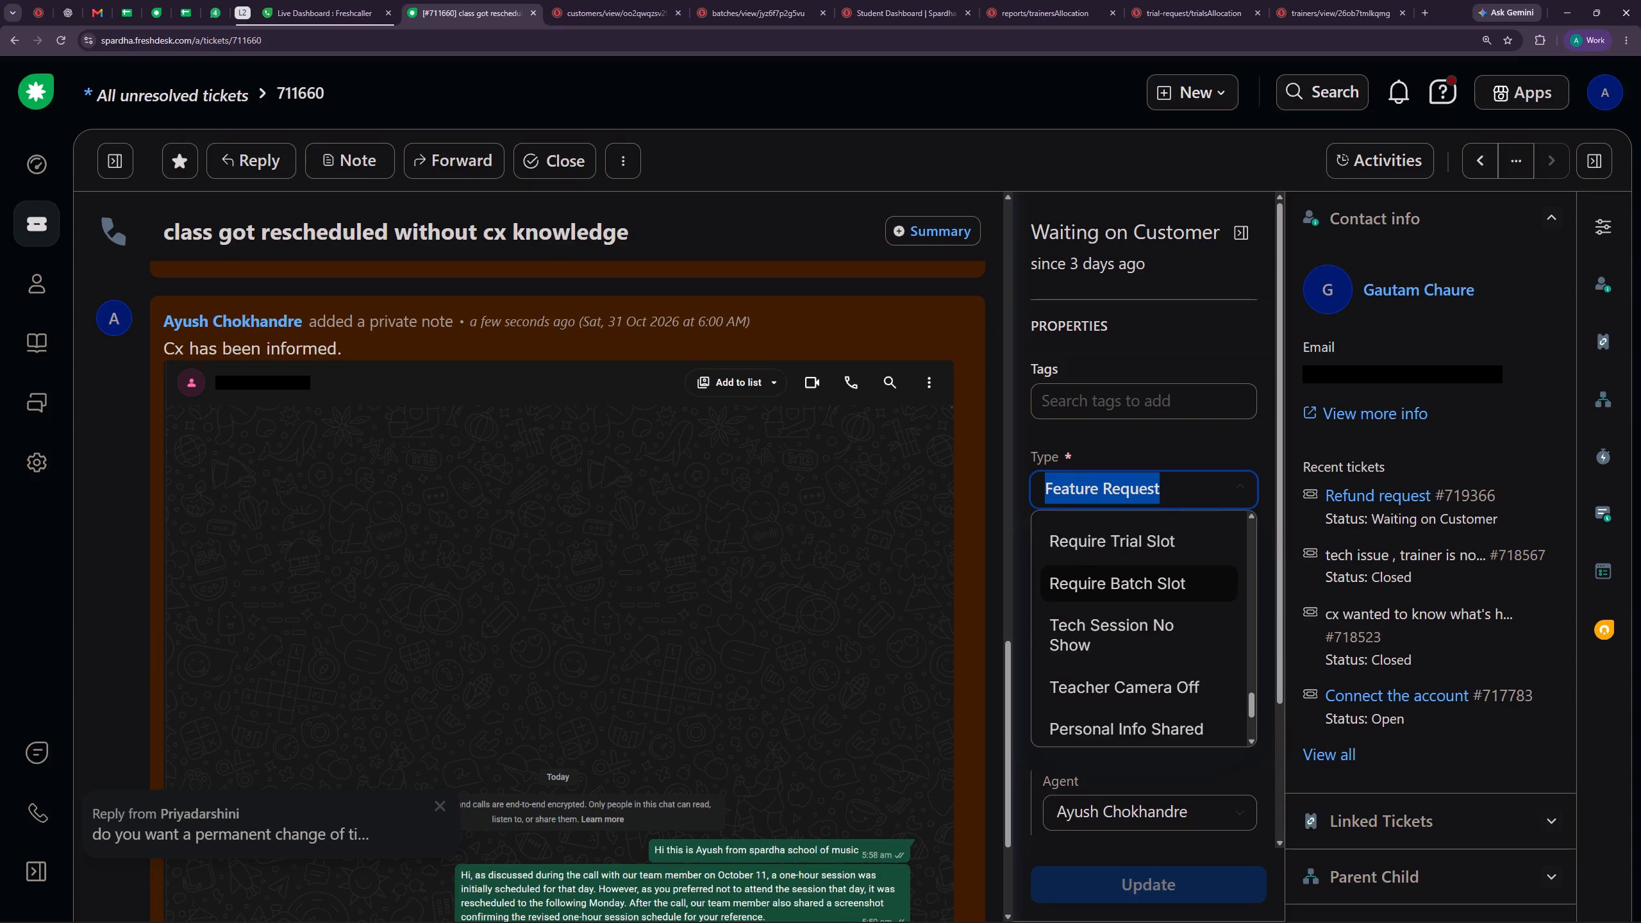
click(1111, 583)
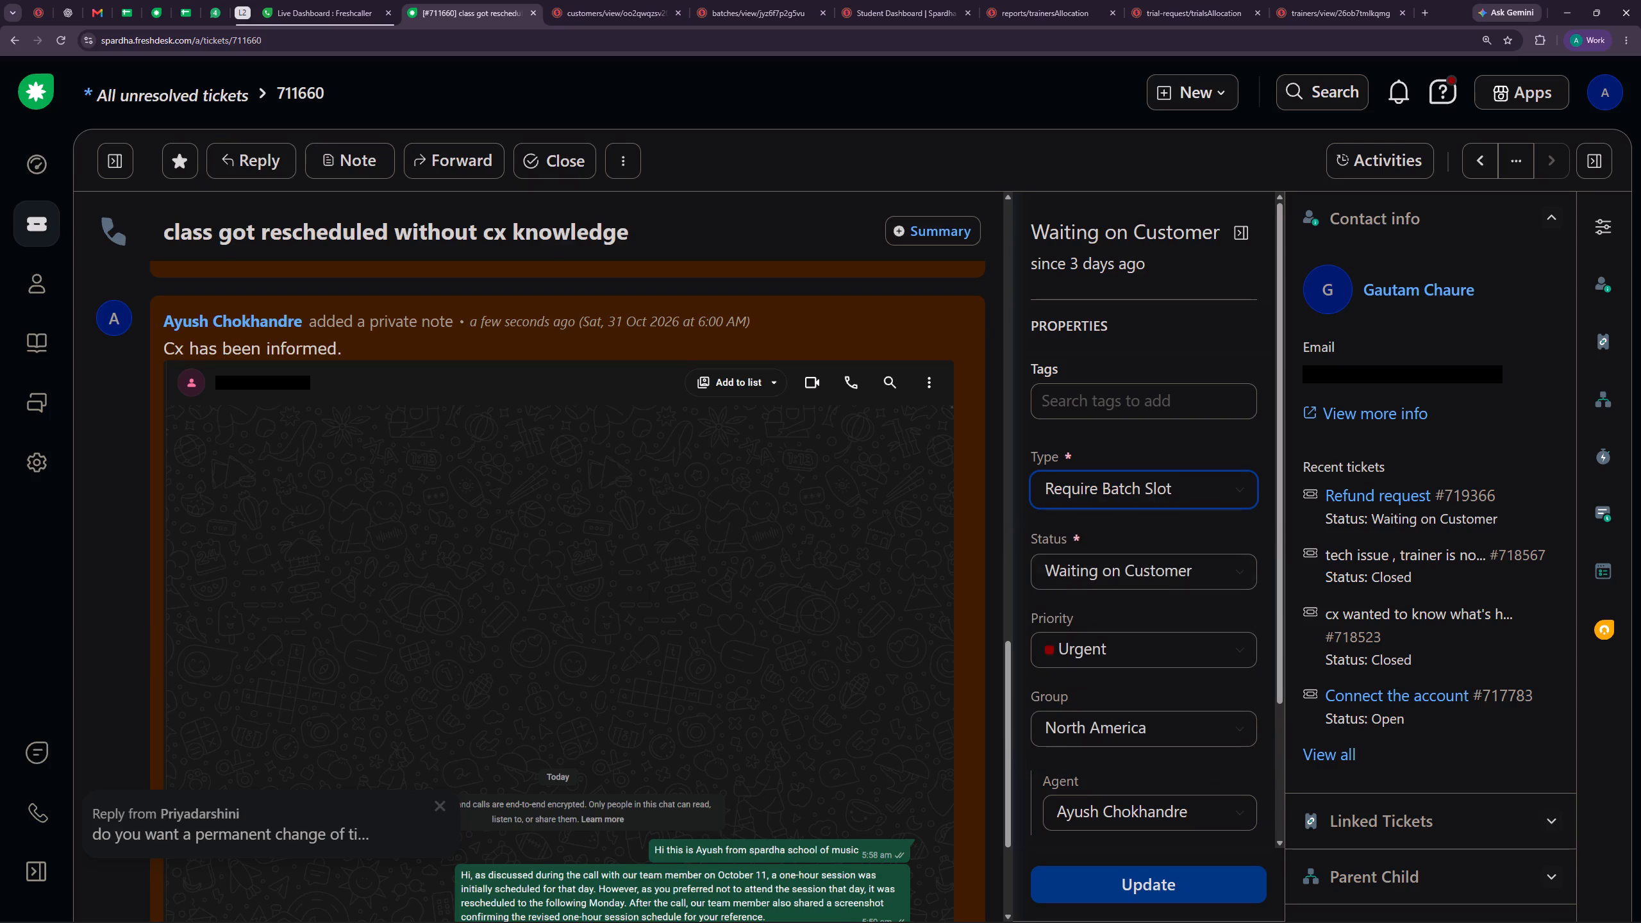
Set the ticket's status to Closed and save the updated properties.
click(1163, 583)
click(1128, 754)
click(1153, 881)
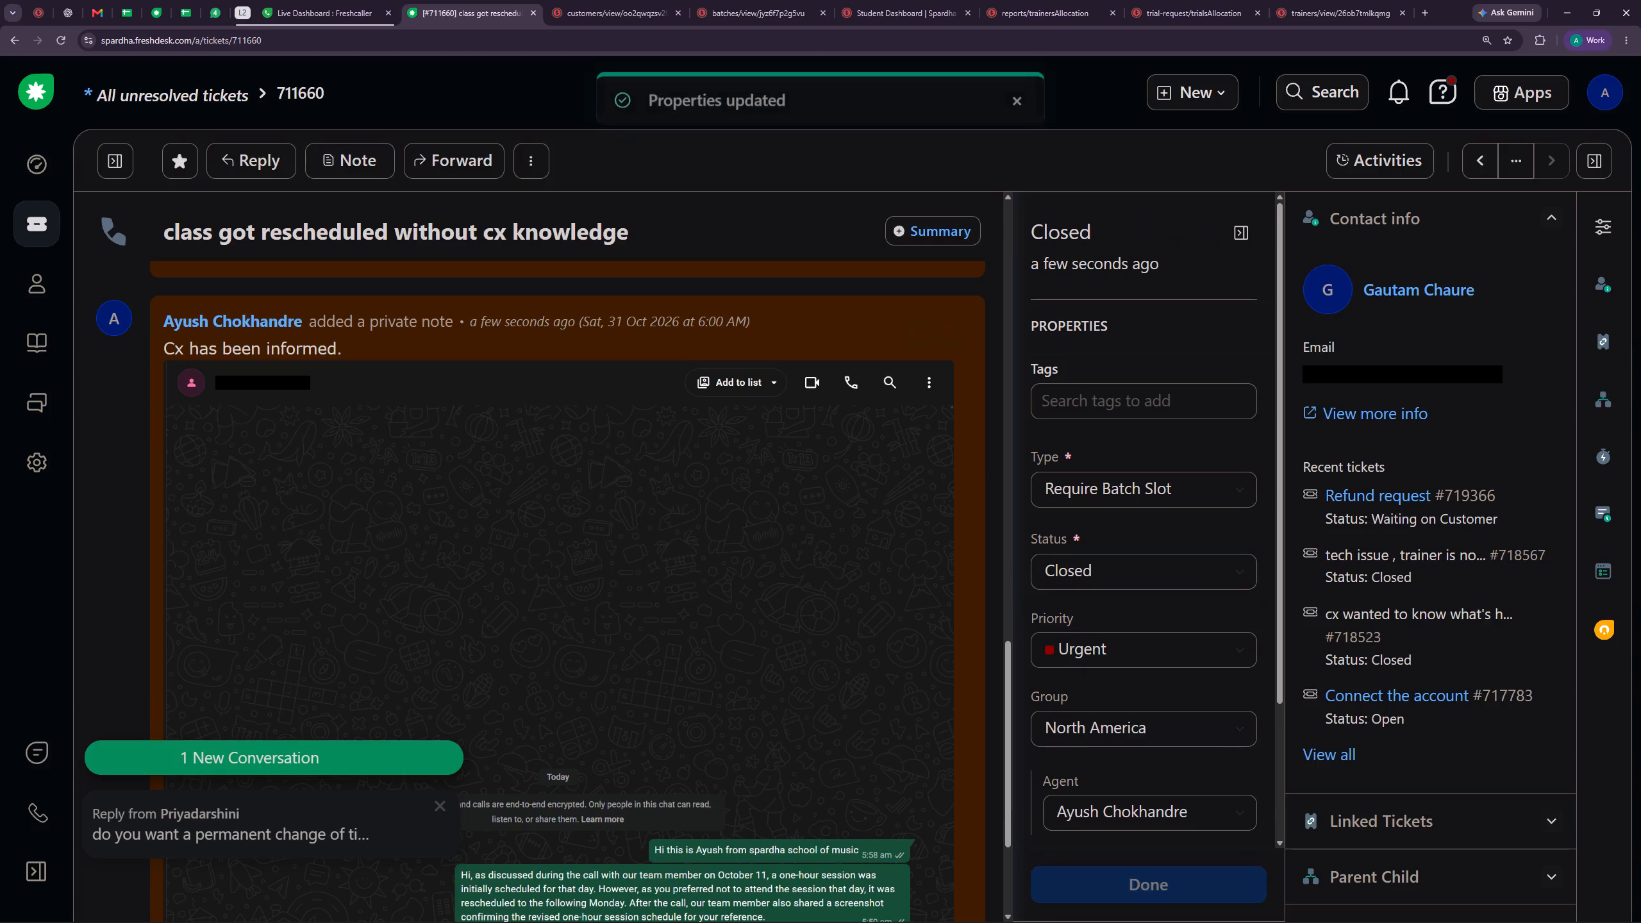
click(42, 225)
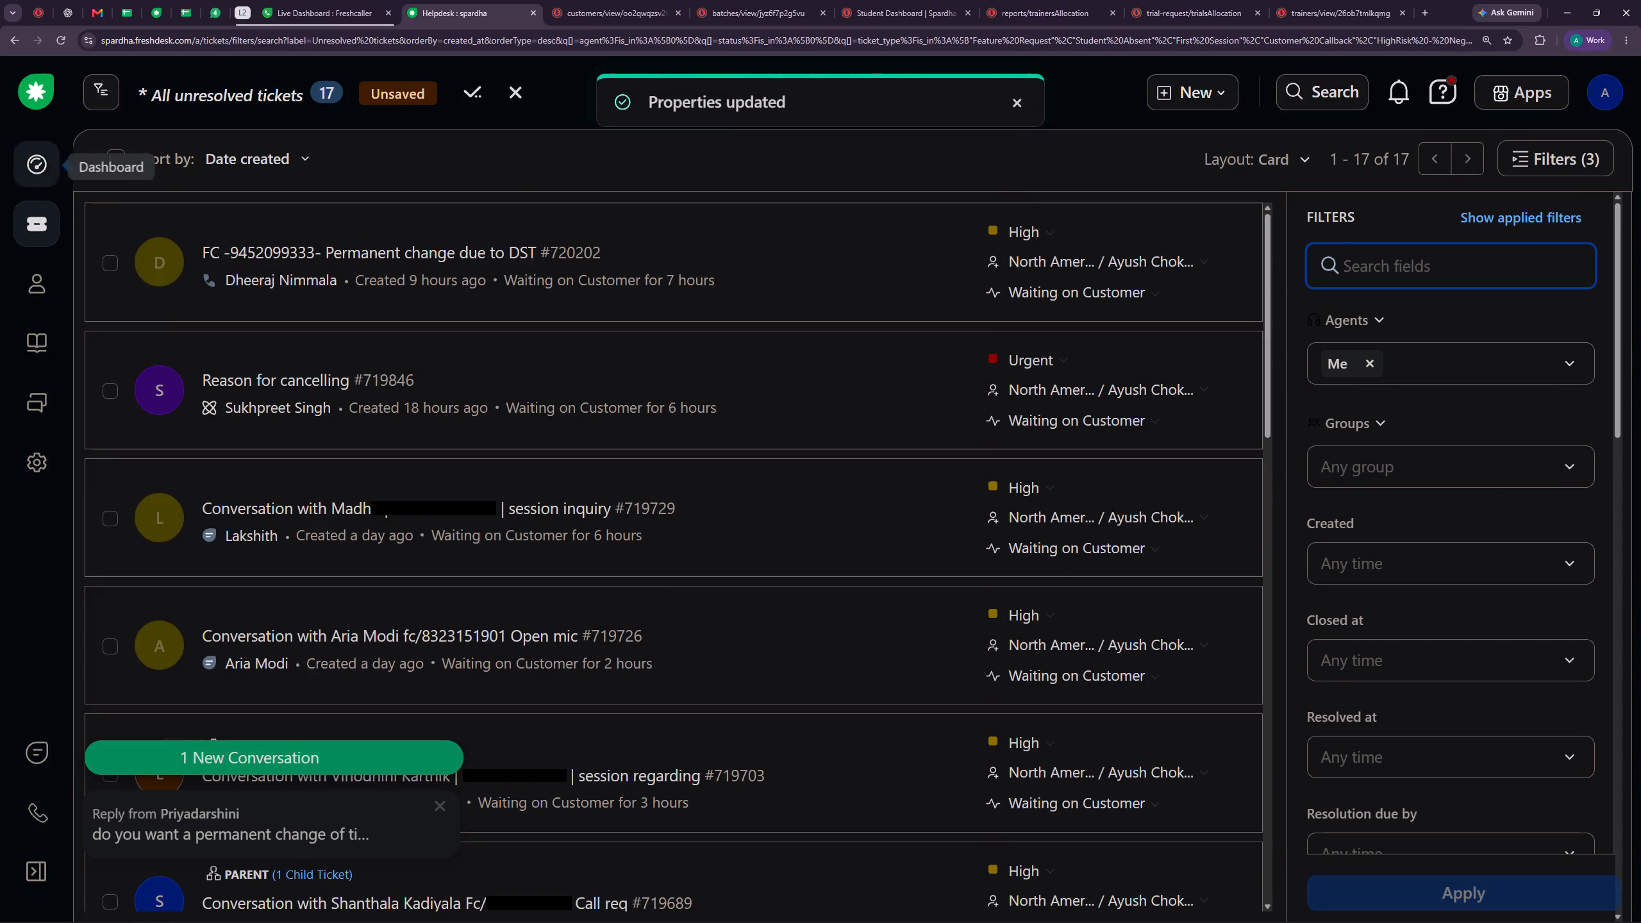
scroll(624, 450, down, 14)
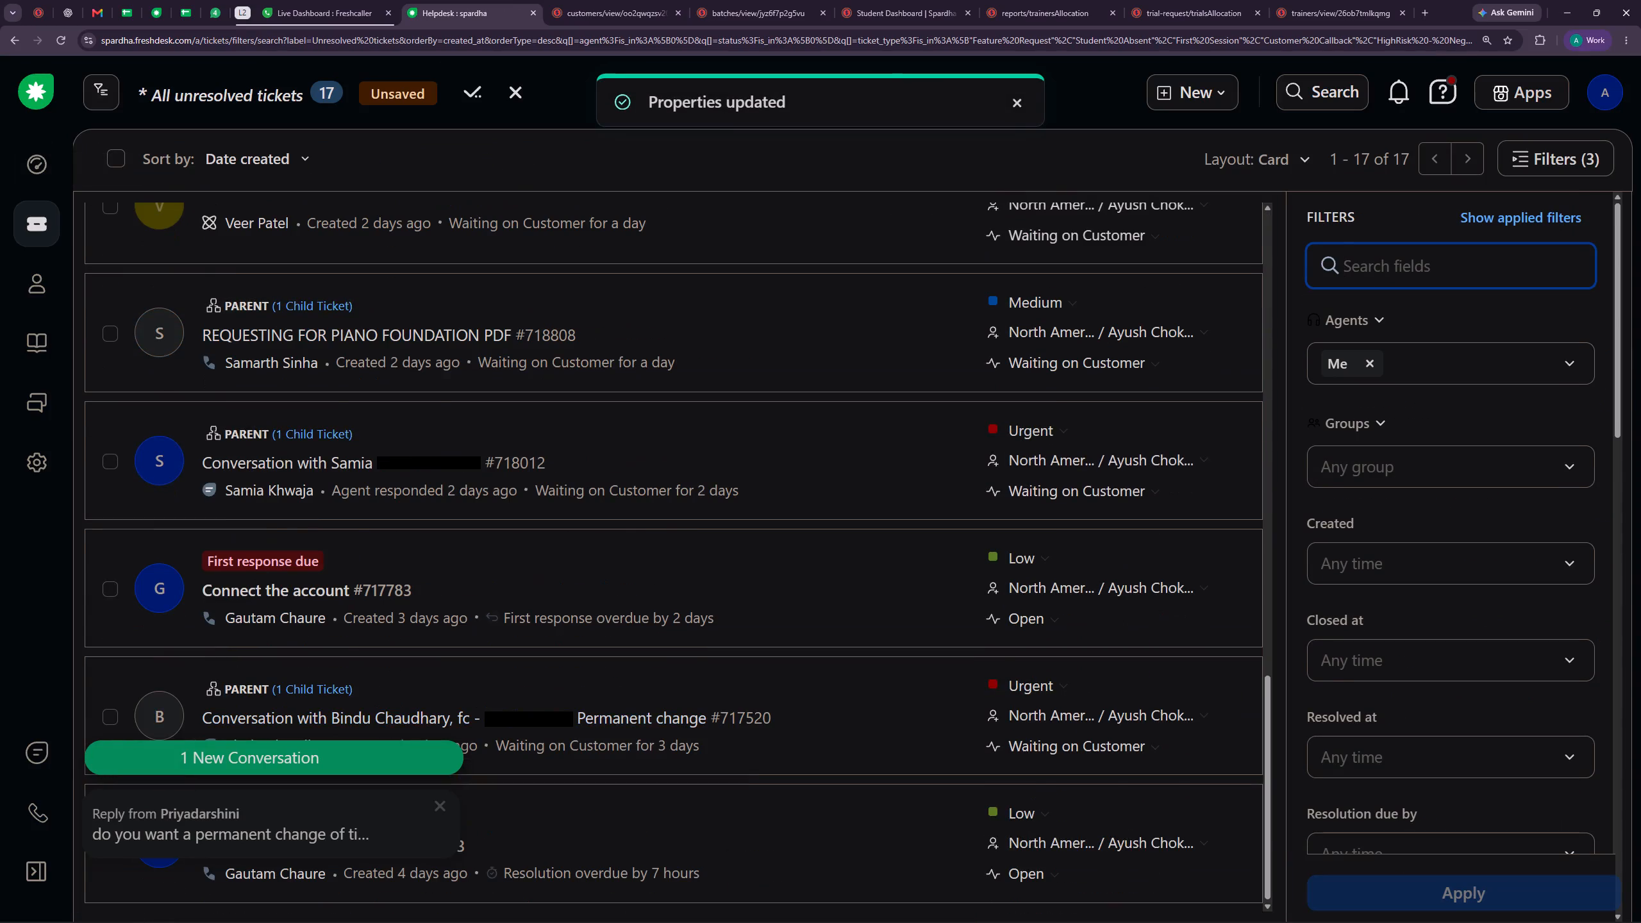
click(440, 809)
scroll(555, 656, down, 14)
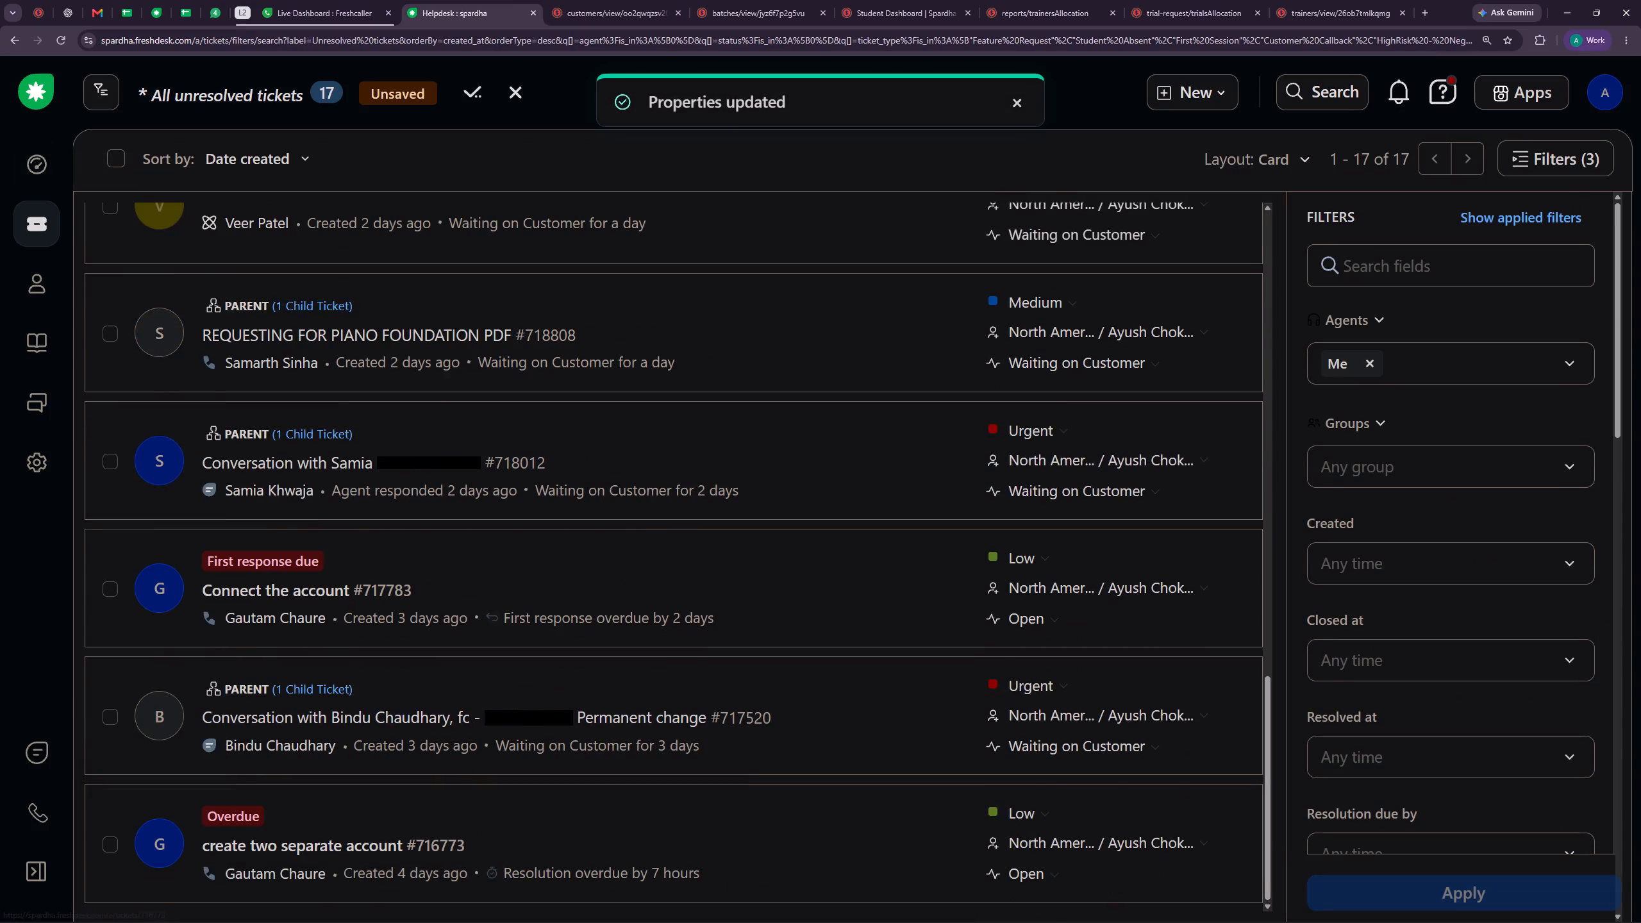
click(351, 722)
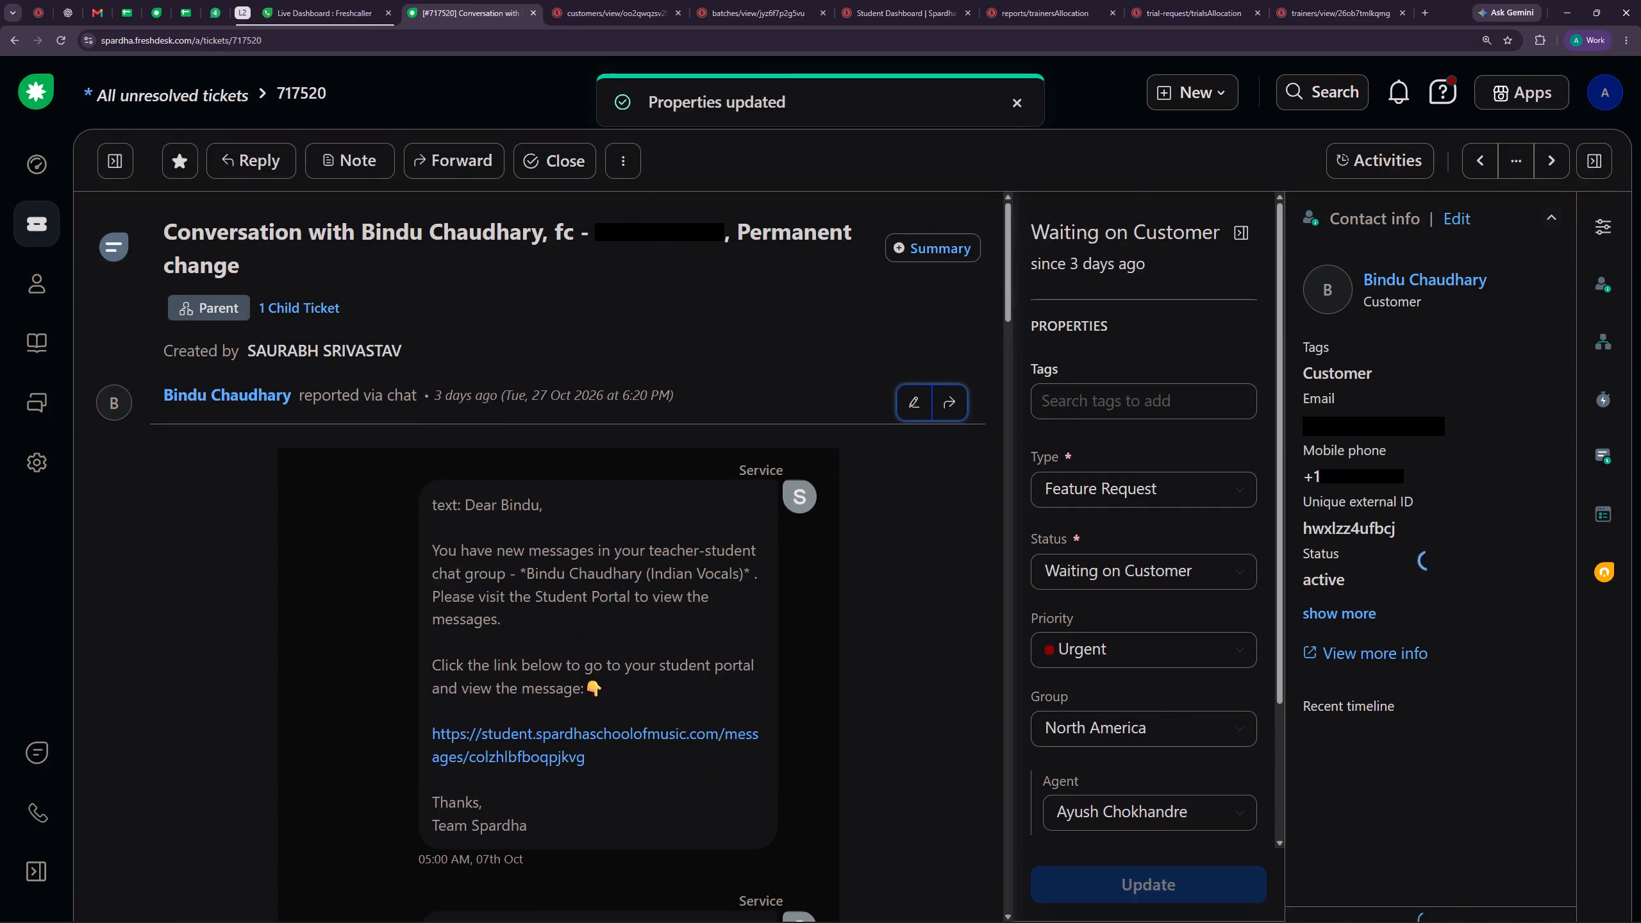
Check the latest notes on ticket #717520, then open its child ticket #717588 separately and read the private notes about the slot.
scroll(726, 675, down, 20)
scroll(726, 675, down, 11)
scroll(790, 658, down, 8)
scroll(1377, 448, down, 6)
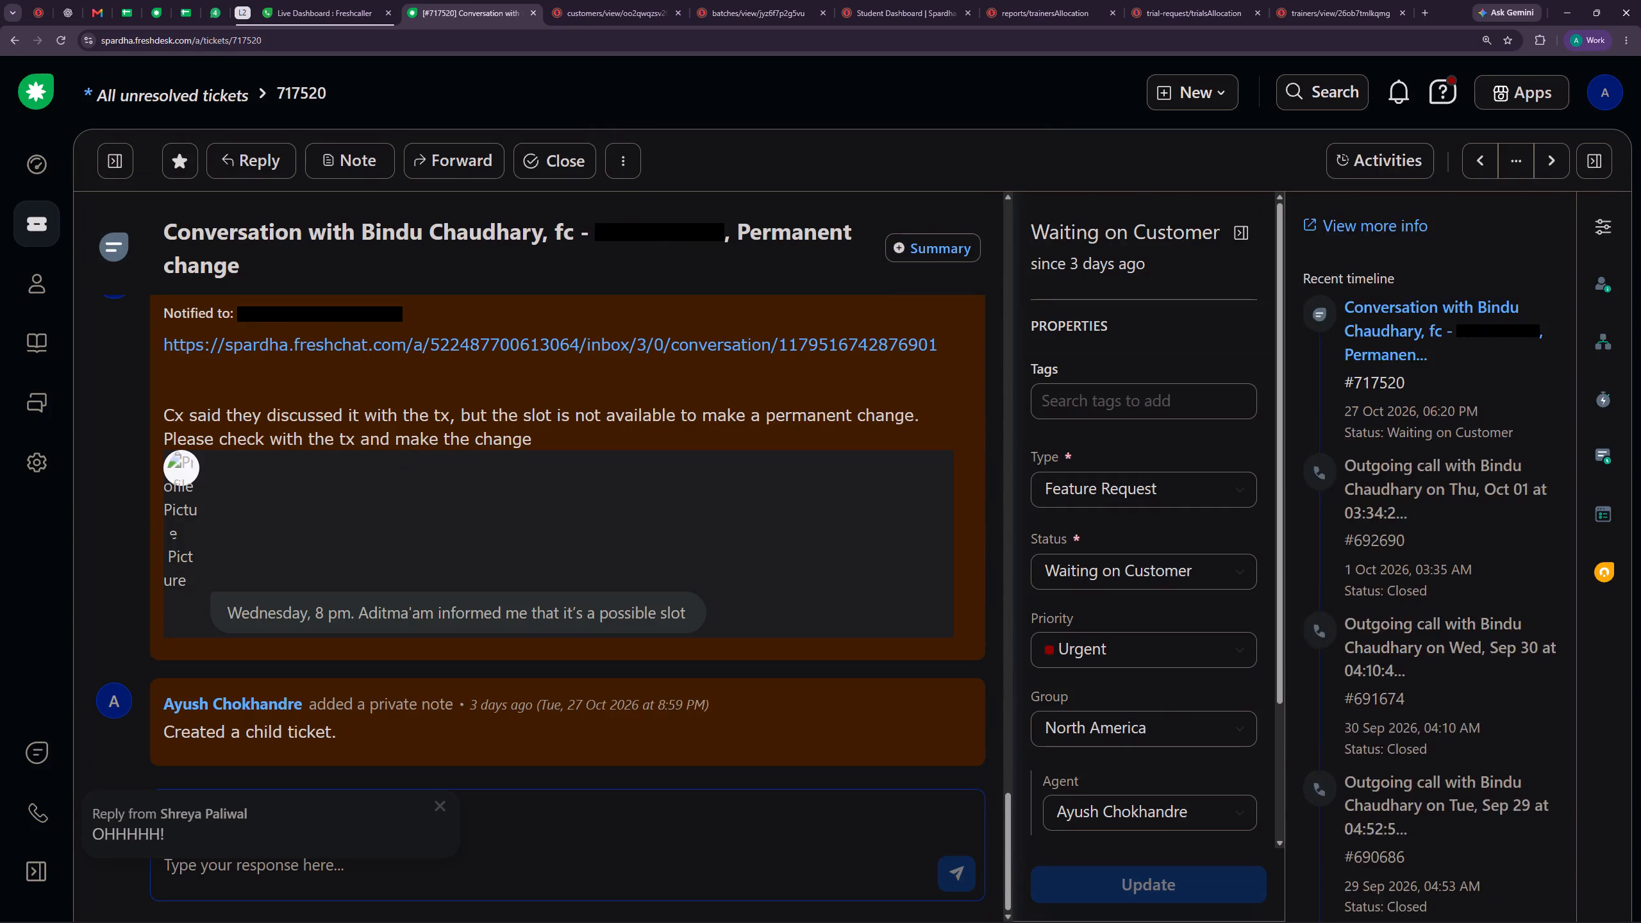
scroll(1372, 628, down, 6)
click(1370, 656)
click(1349, 711)
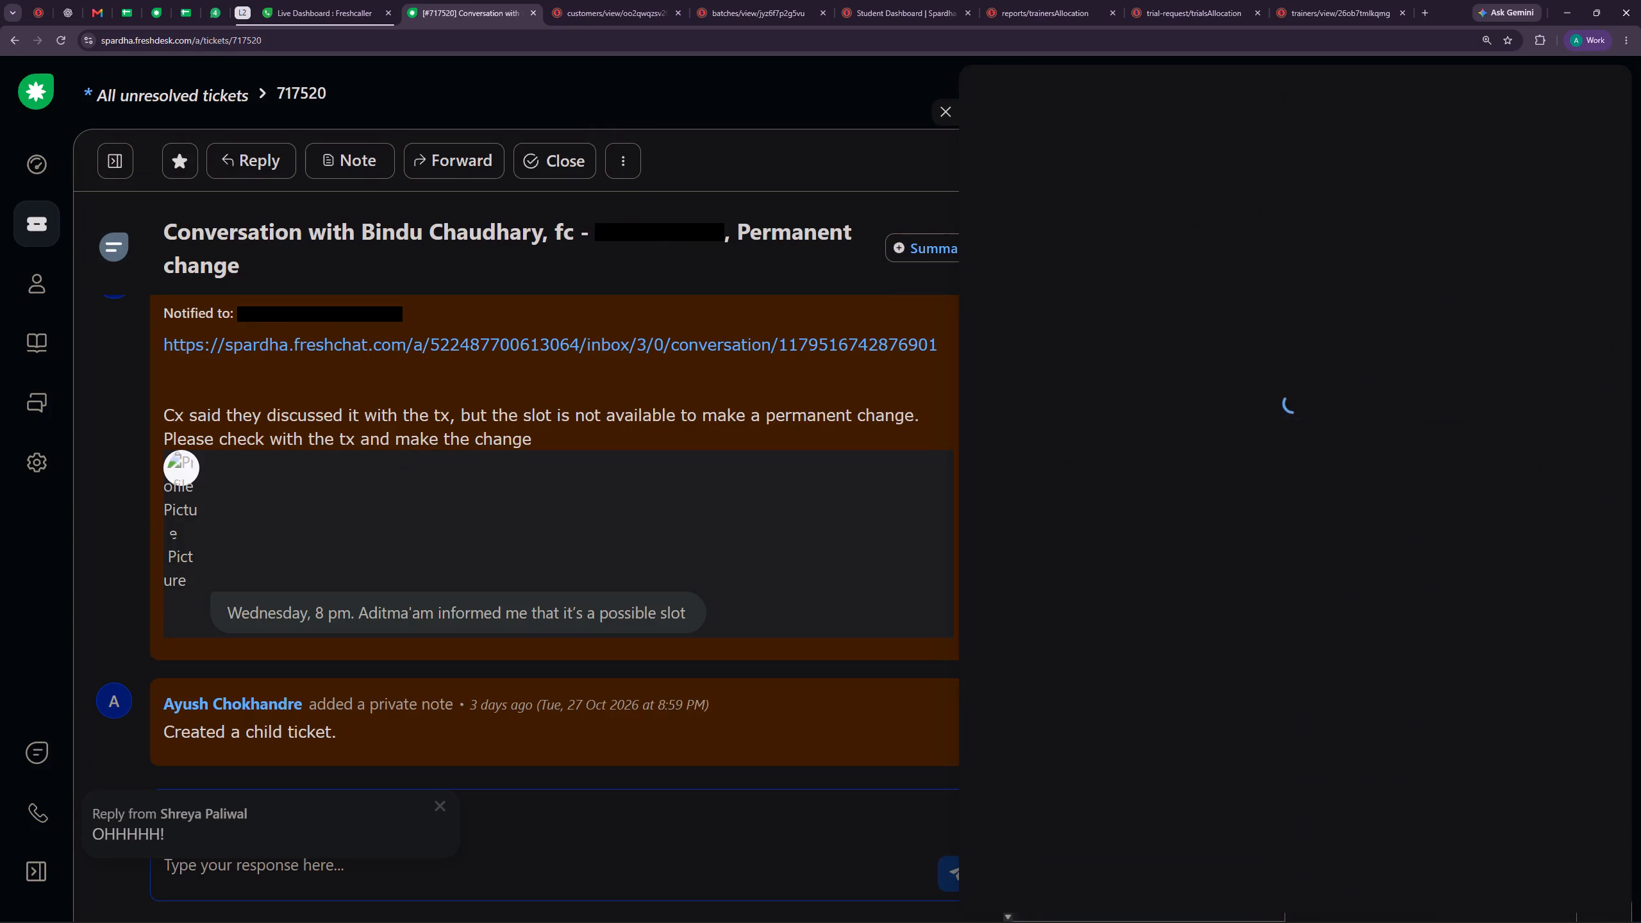
click(1157, 219)
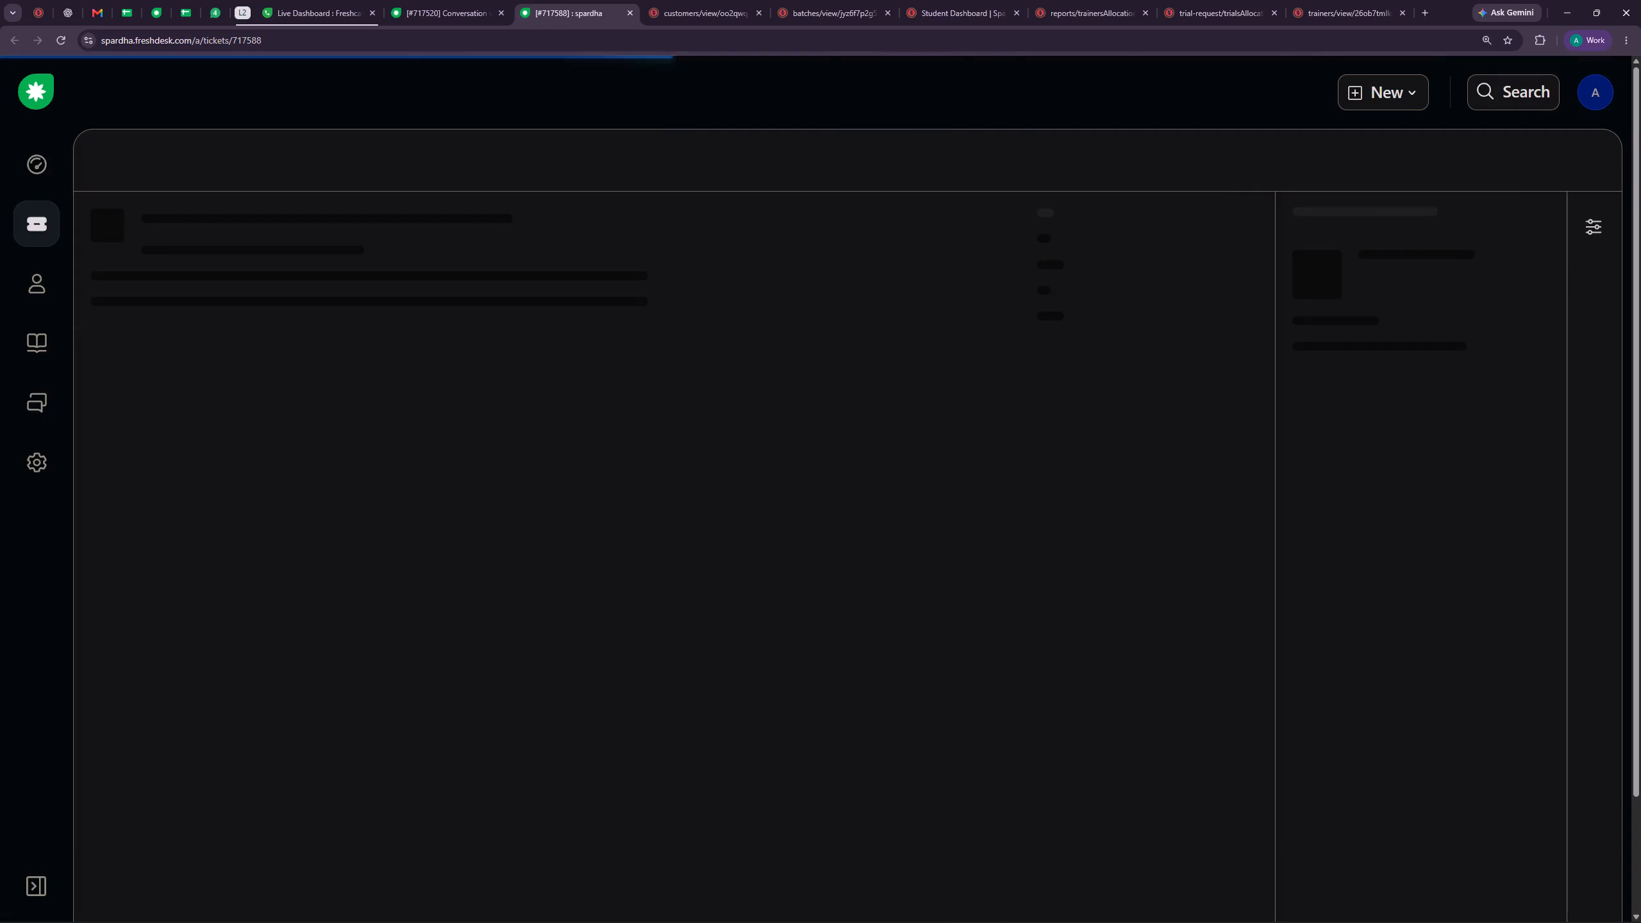
scroll(721, 457, down, 2)
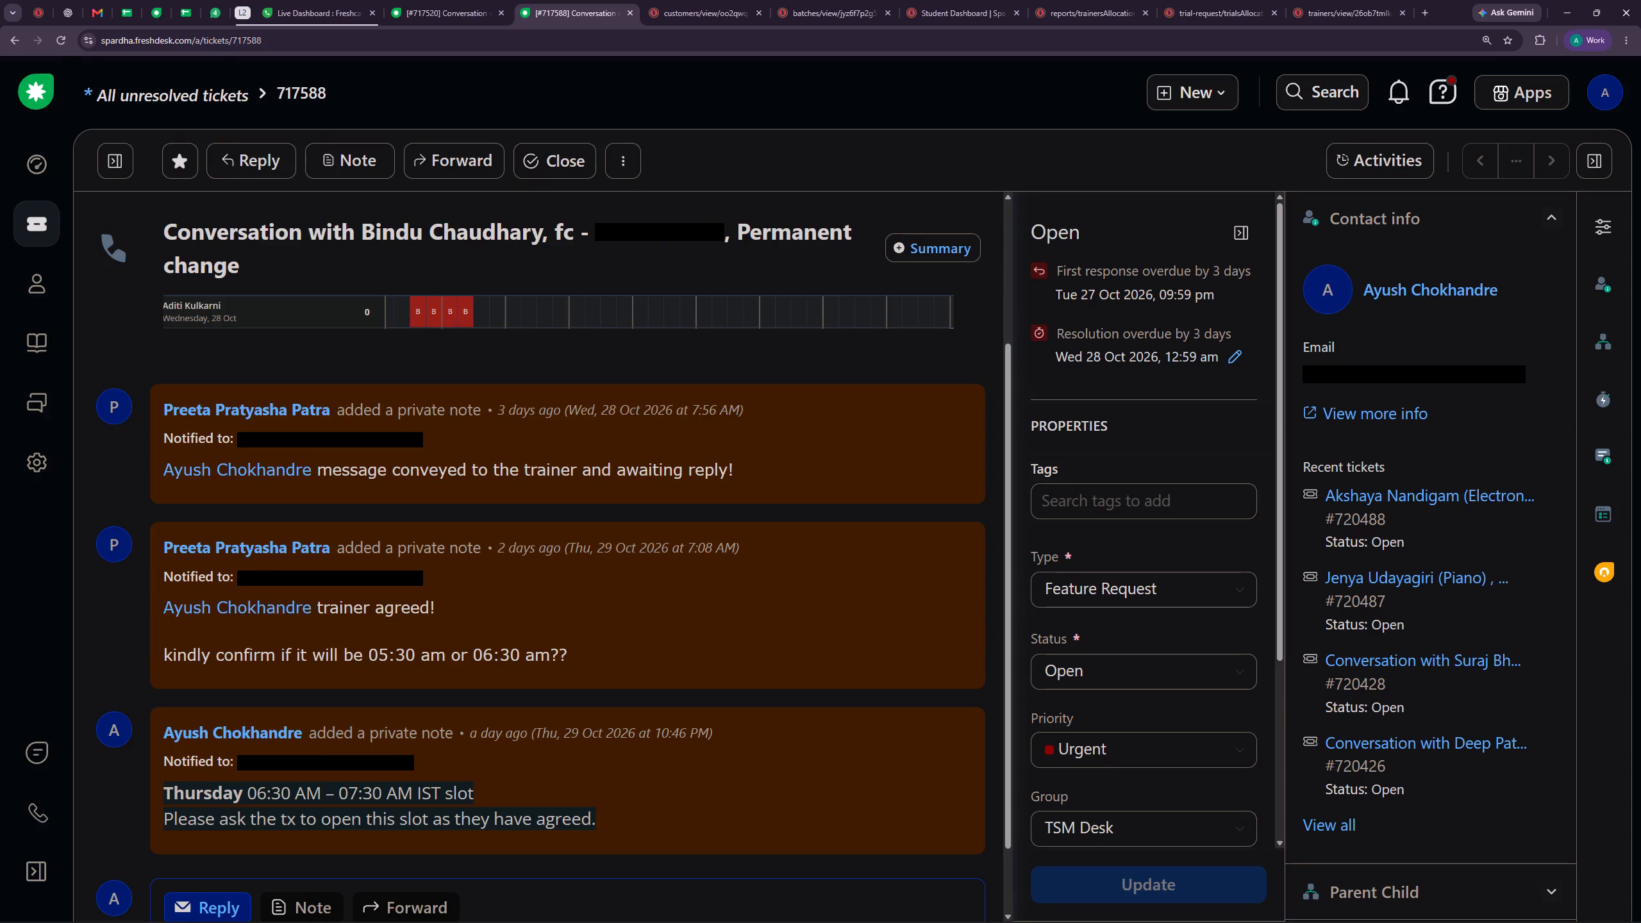
click(465, 3)
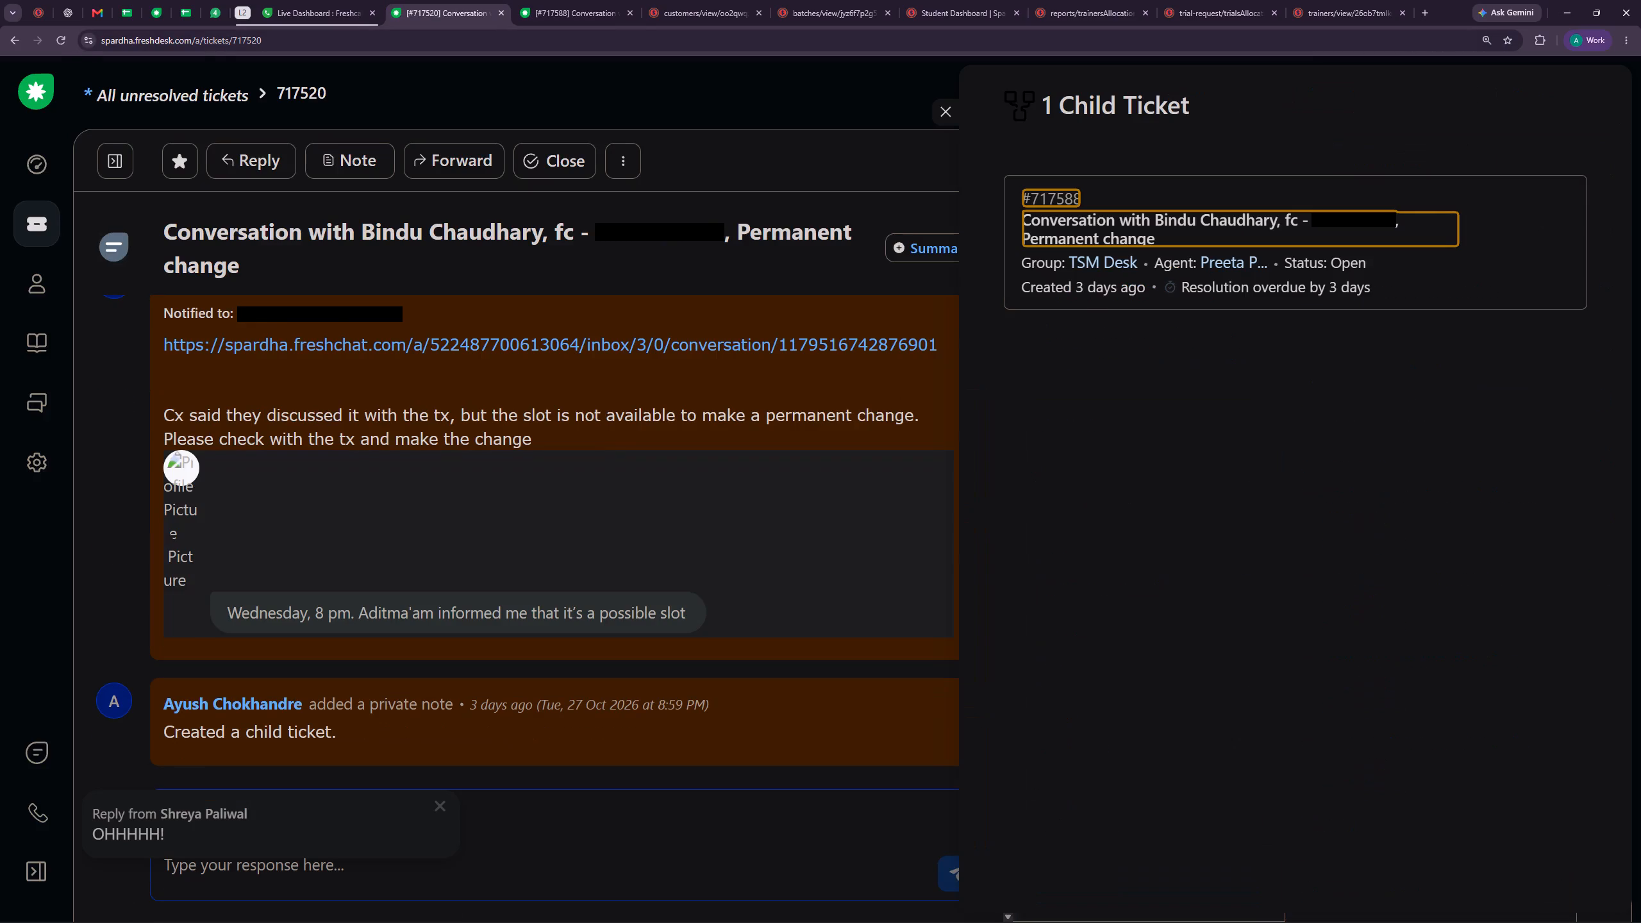
click(557, 0)
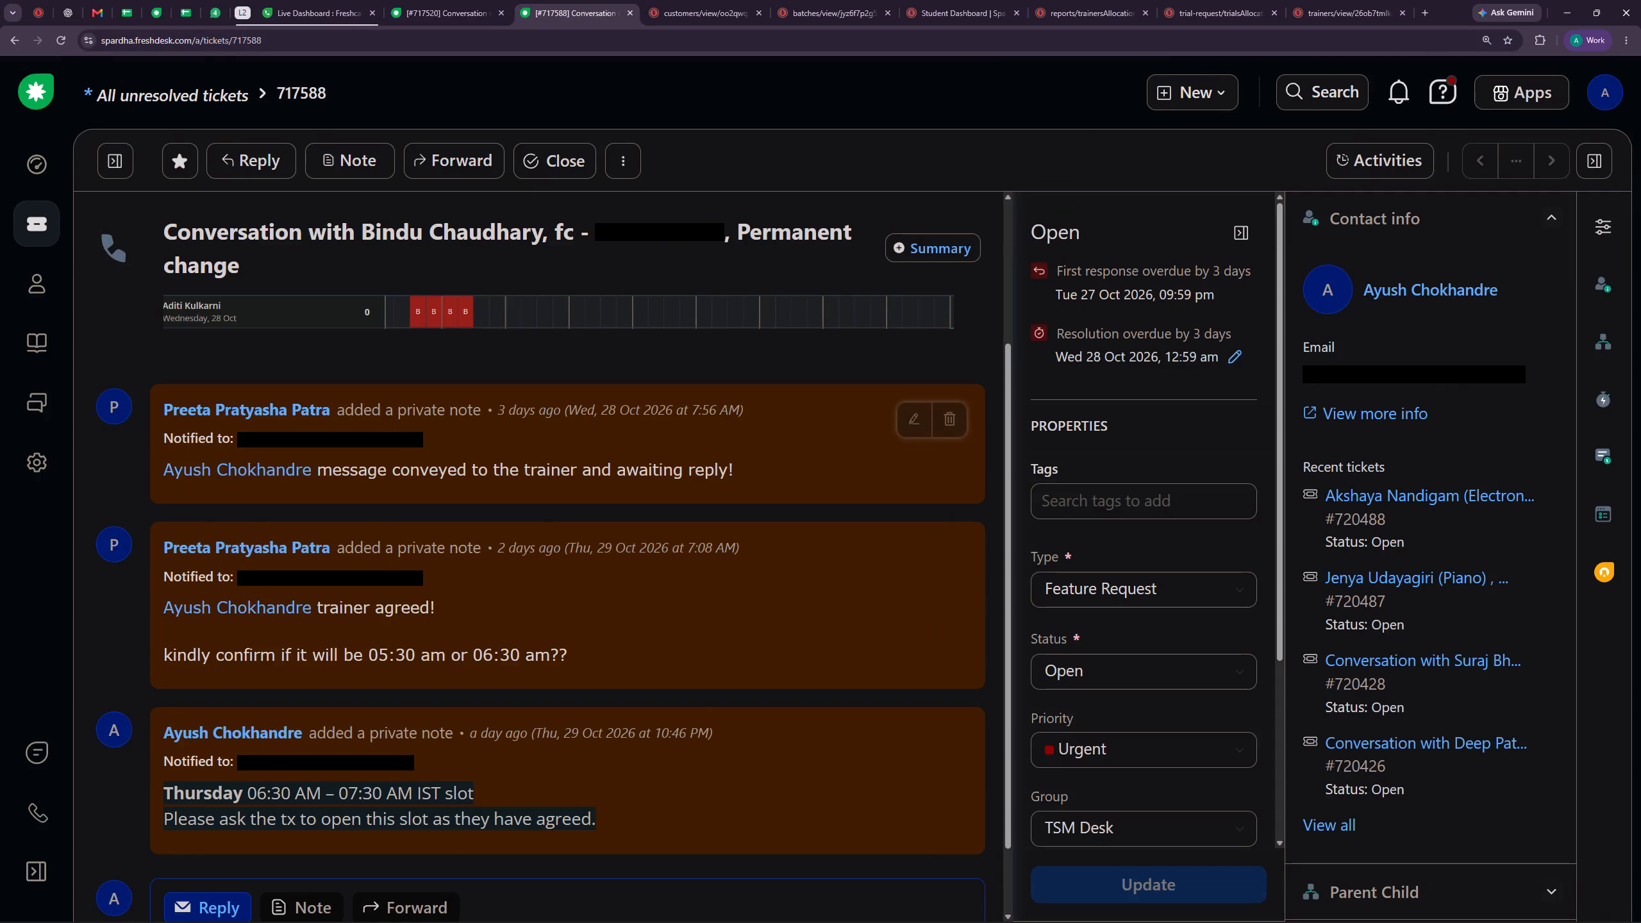
click(430, 0)
click(940, 114)
scroll(840, 403, up, 6)
scroll(810, 446, up, 3)
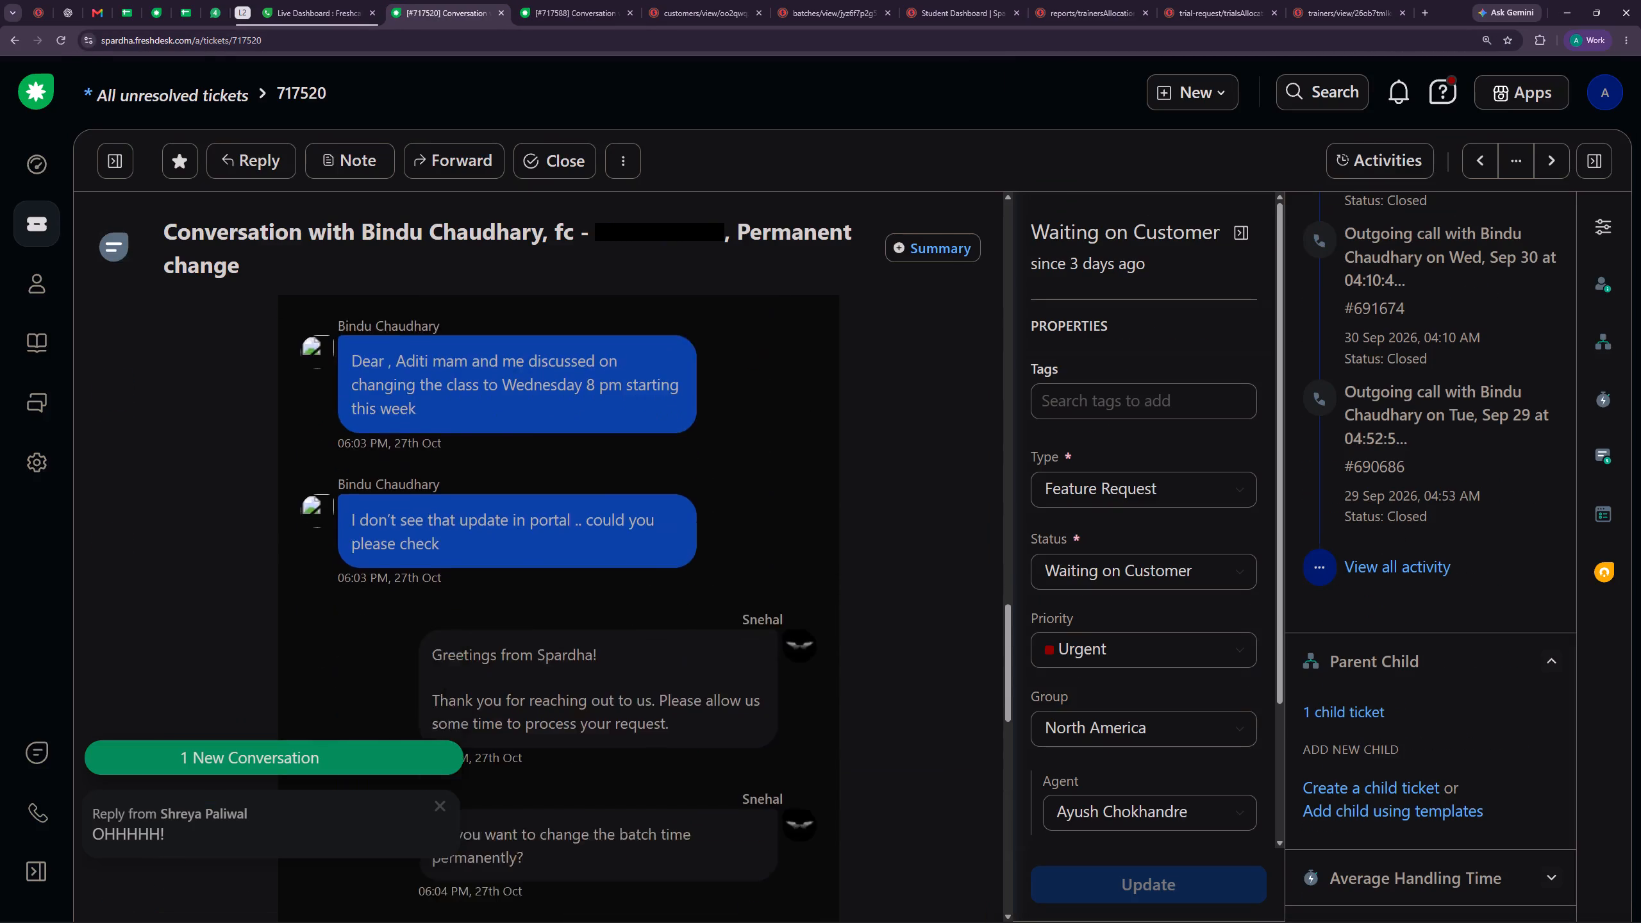
scroll(801, 448, up, 20)
scroll(801, 448, up, 12)
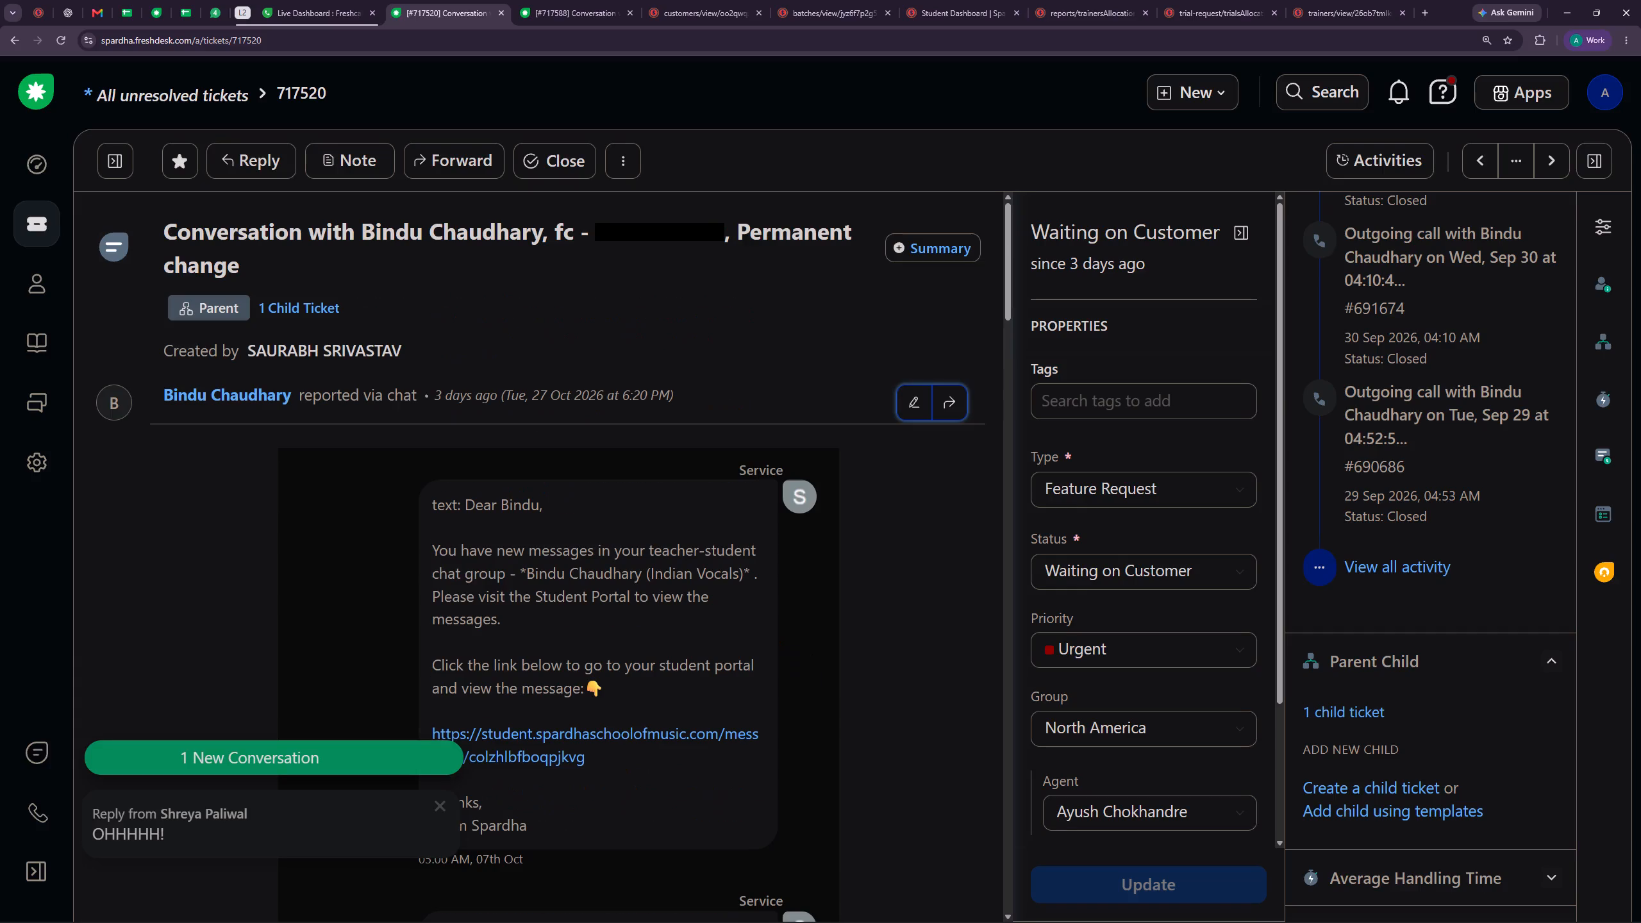
scroll(688, 434, down, 4)
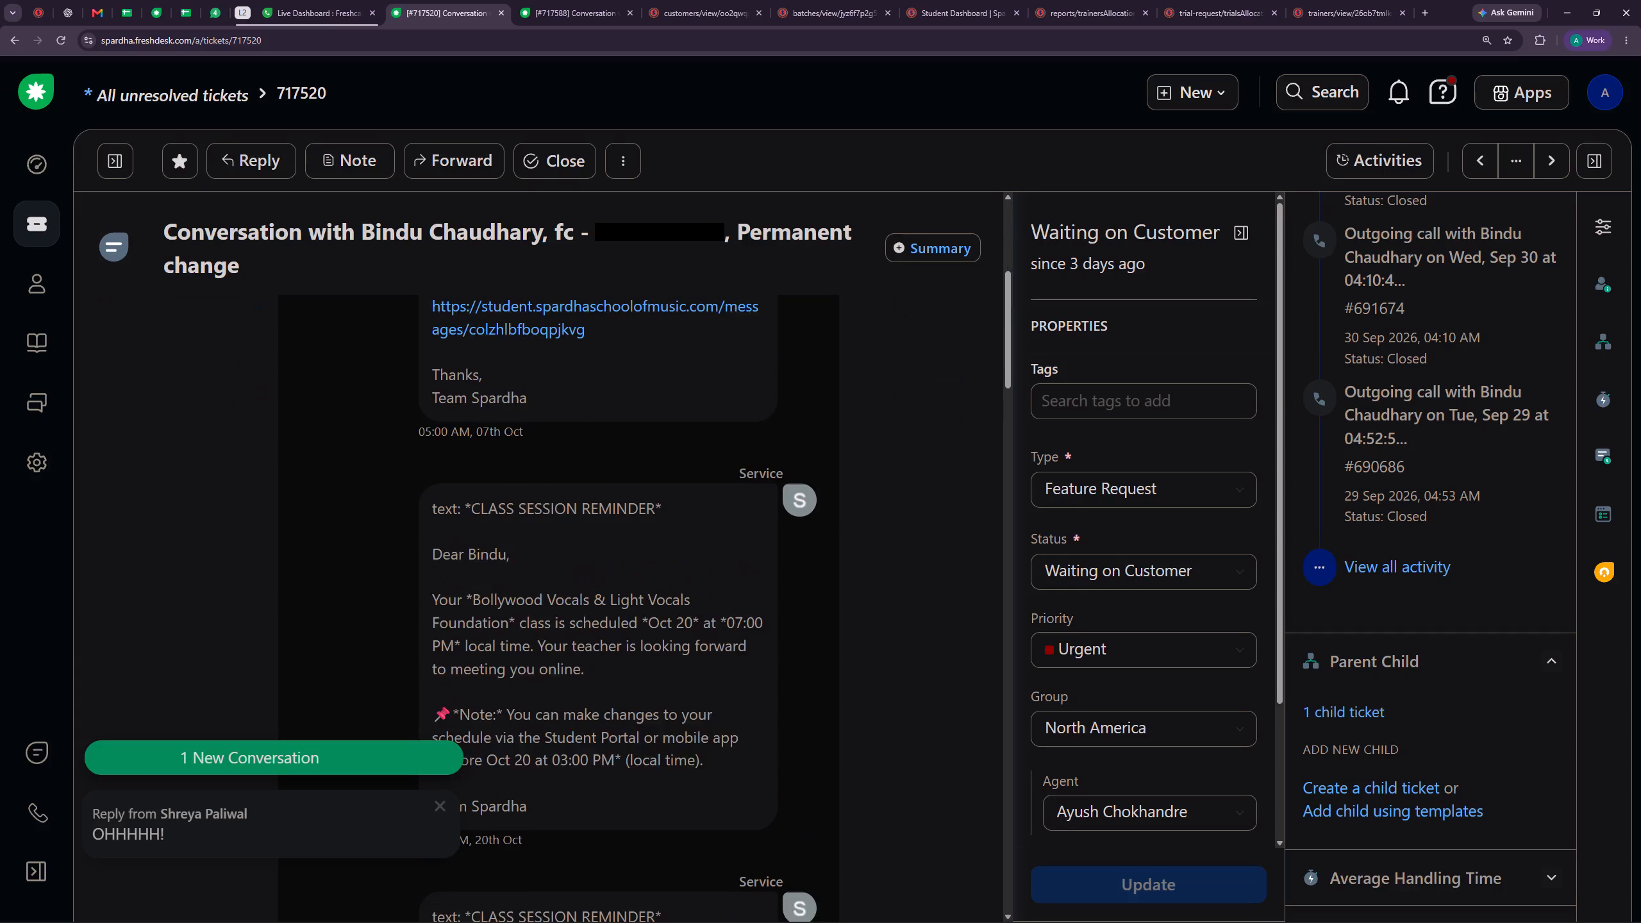
scroll(690, 437, down, 20)
scroll(690, 437, down, 12)
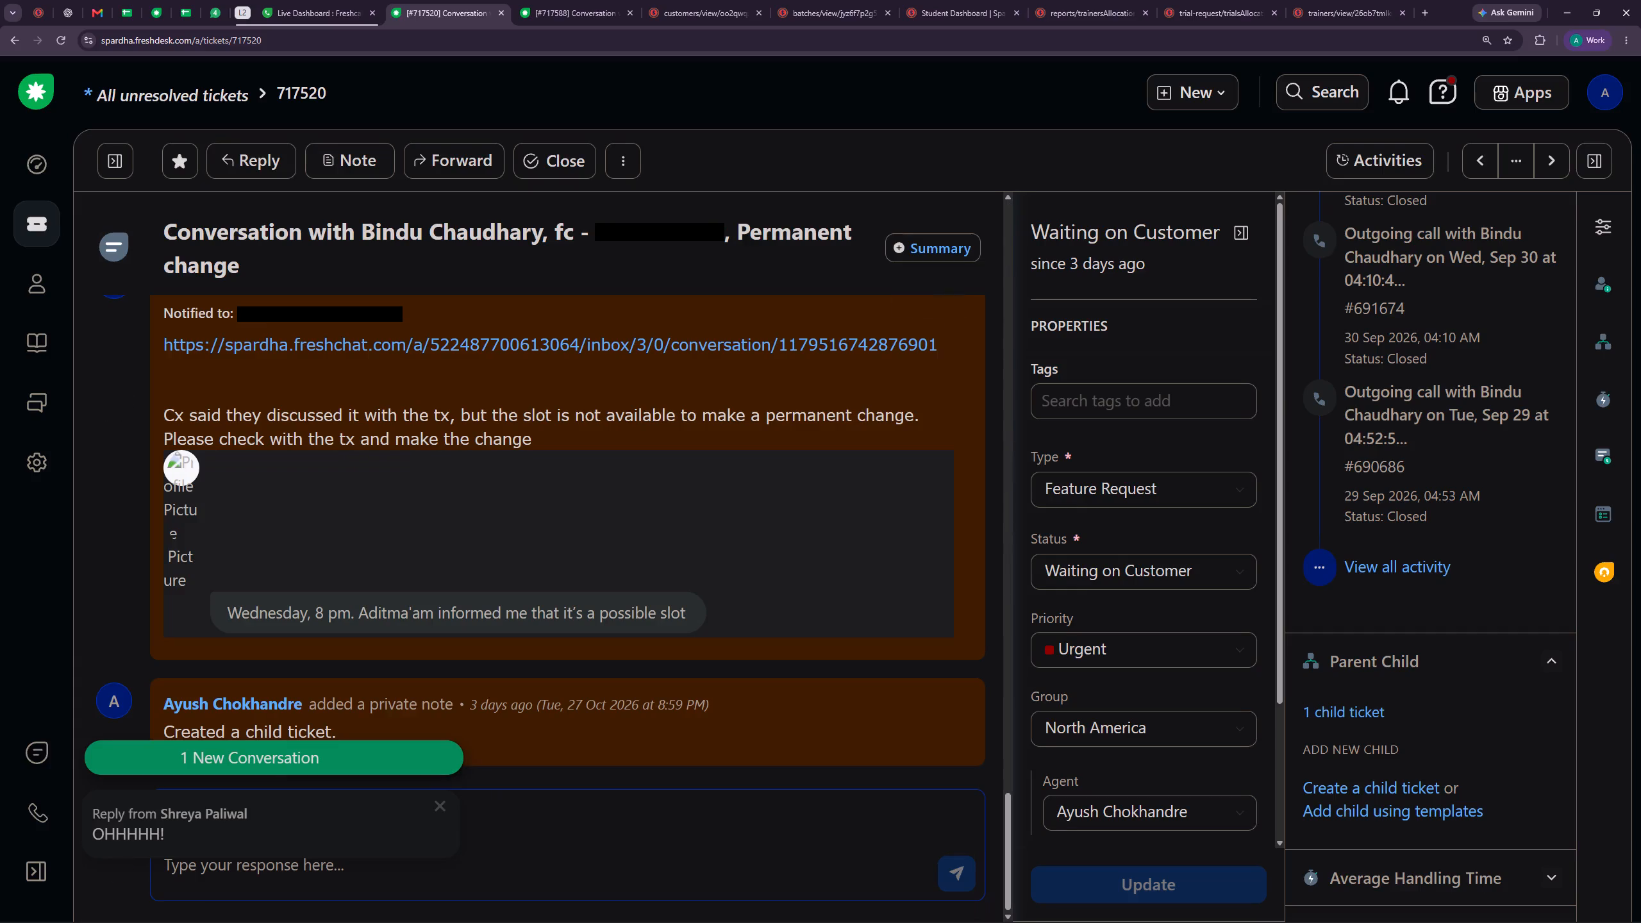
click(441, 809)
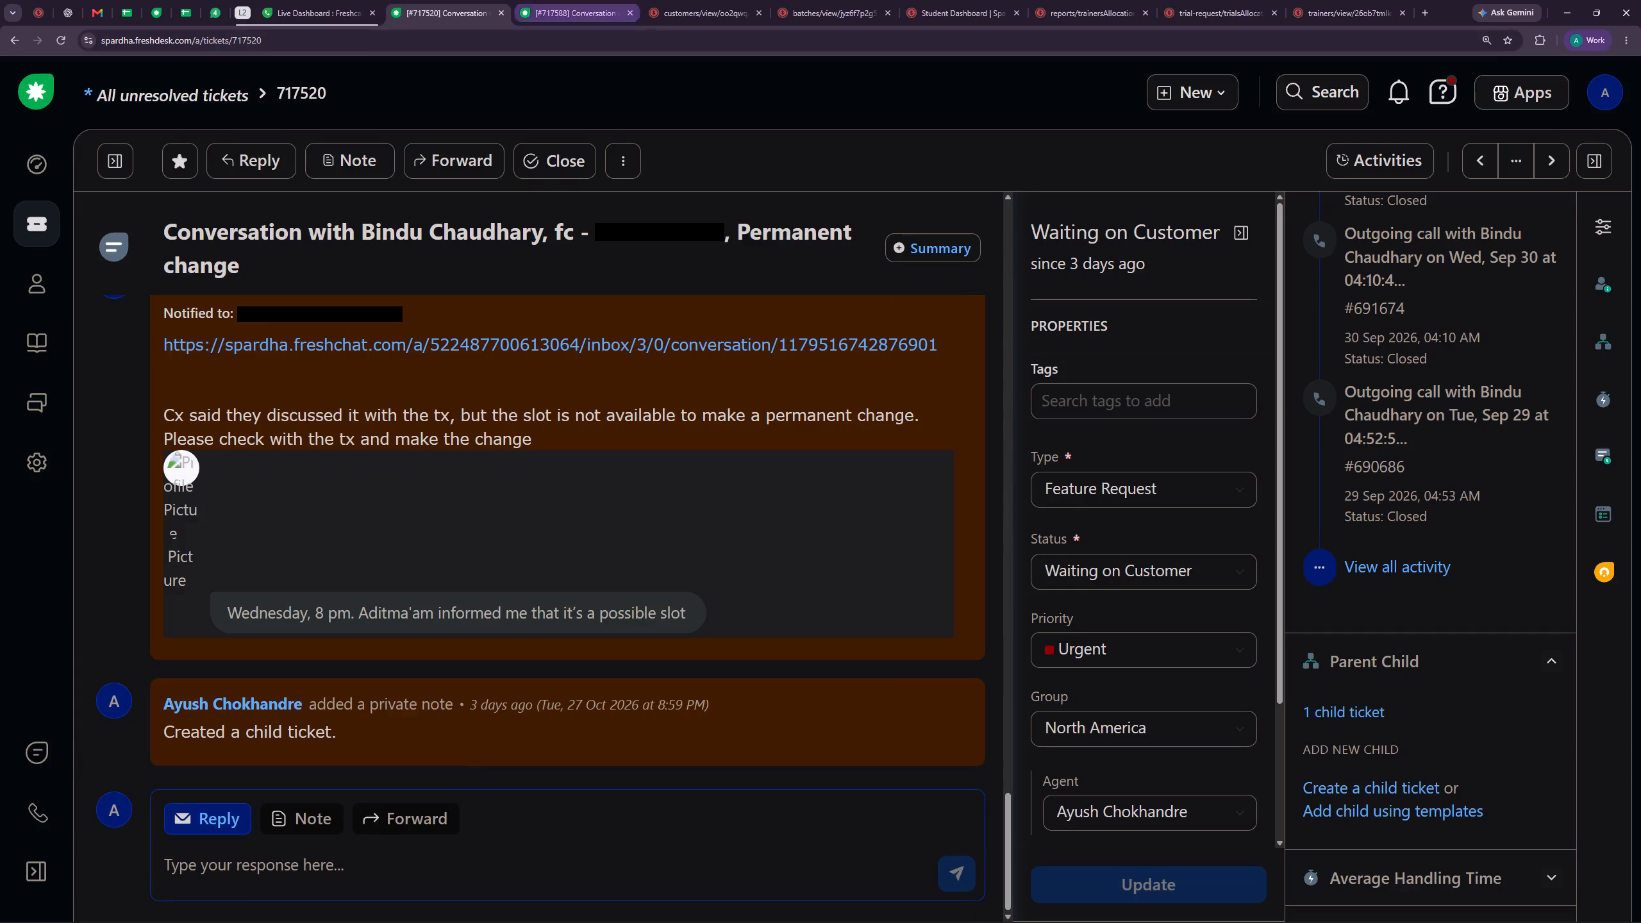
click(558, 0)
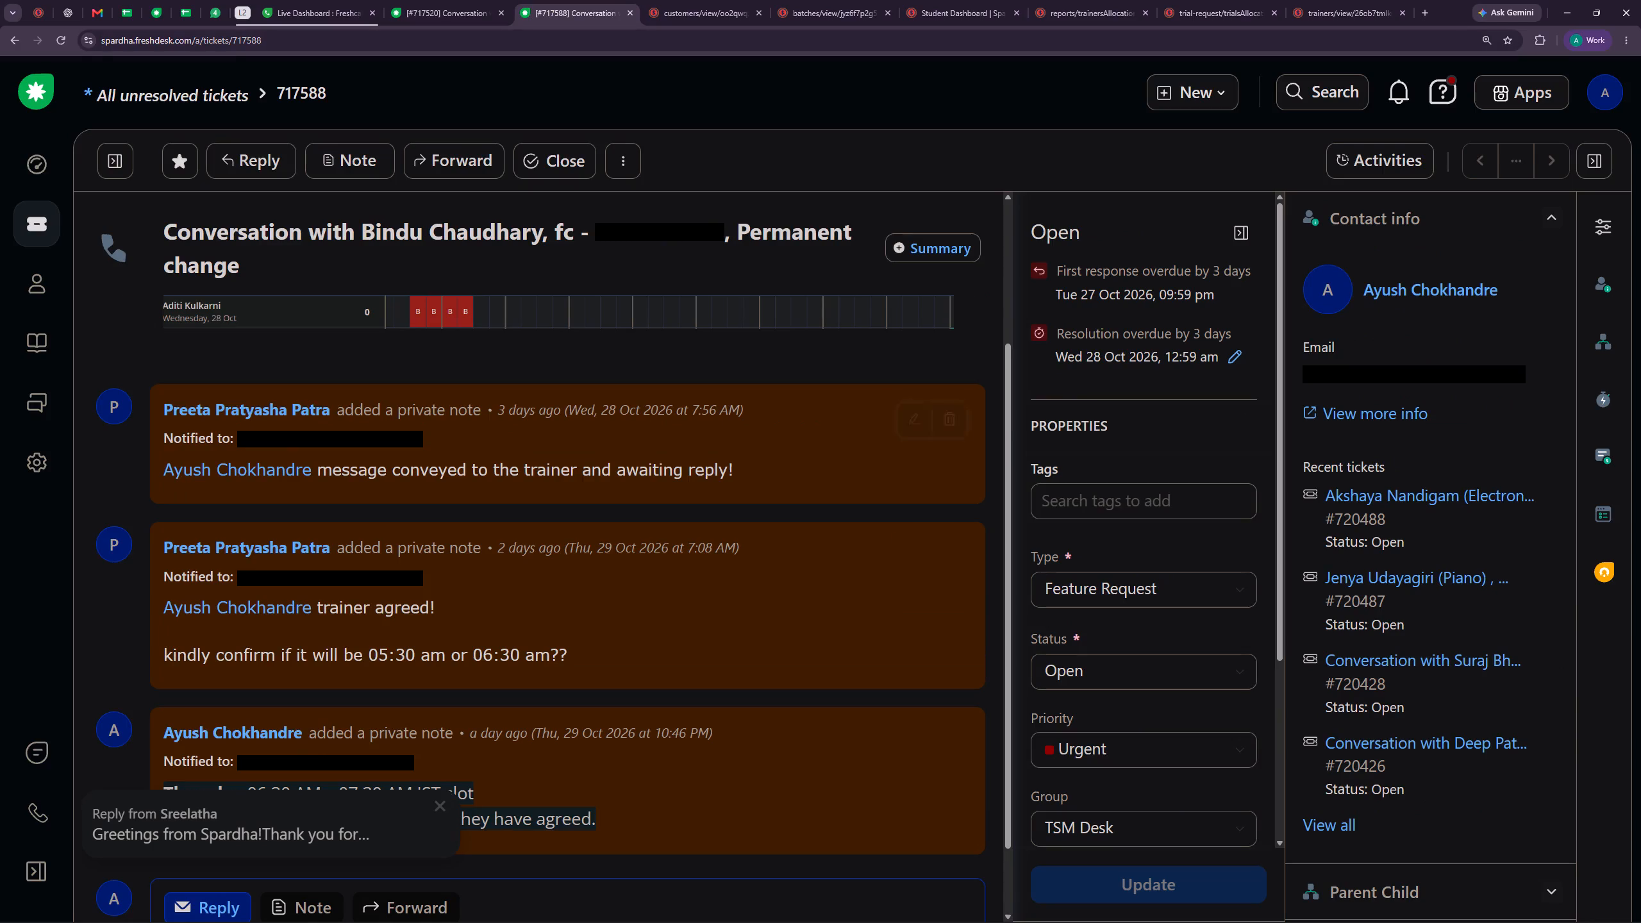
click(438, 798)
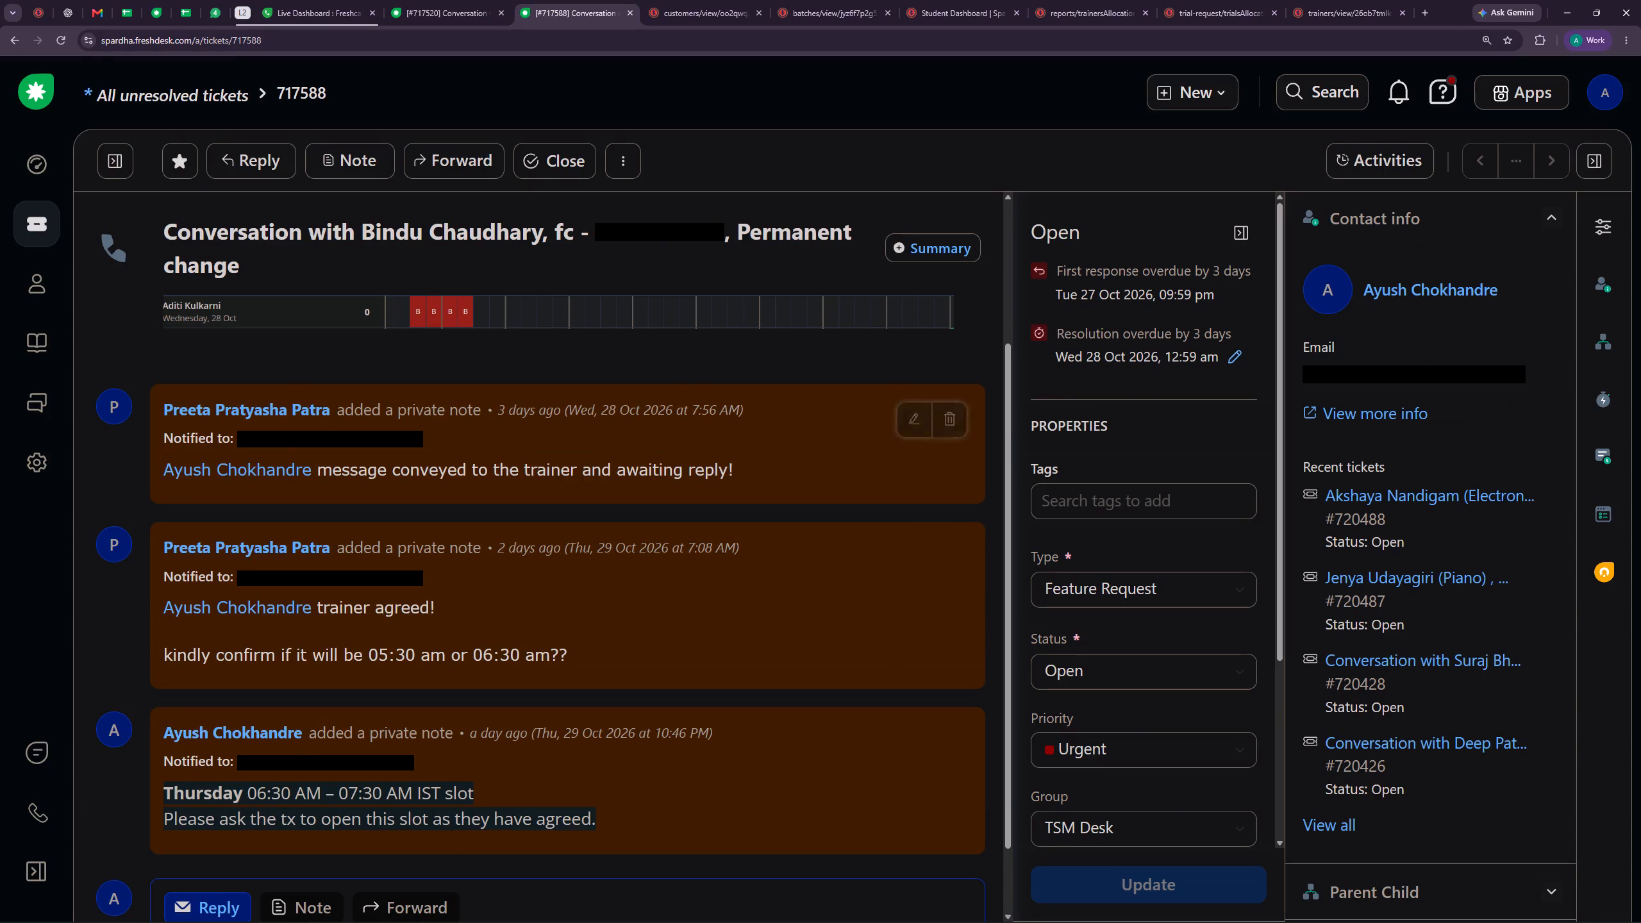
click(446, 0)
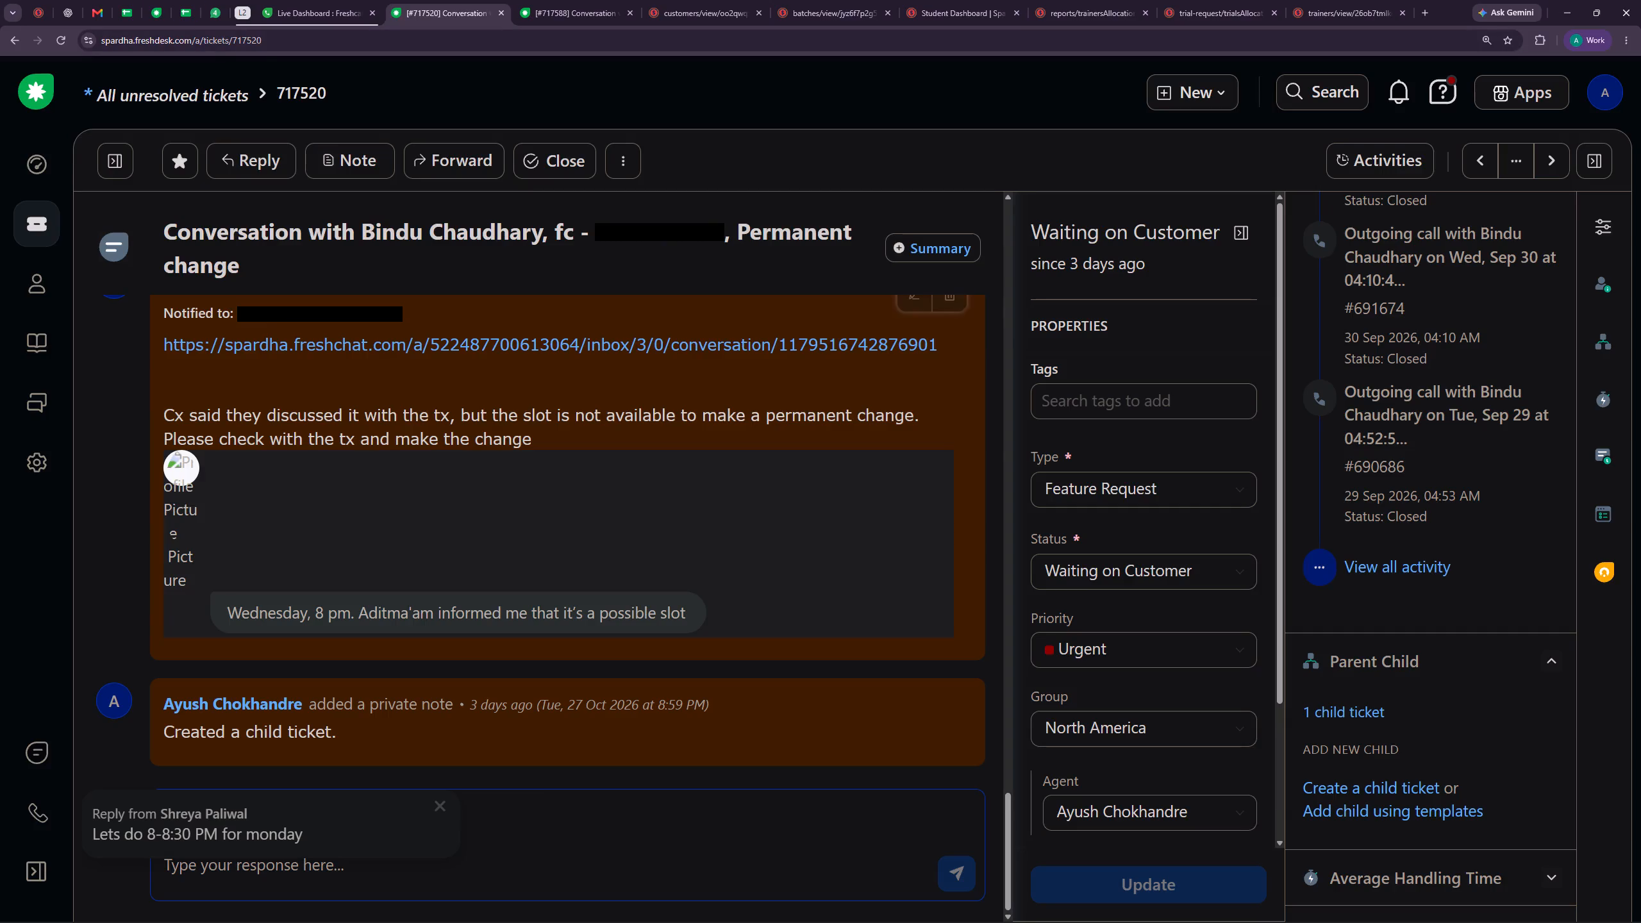
scroll(768, 560, up, 2)
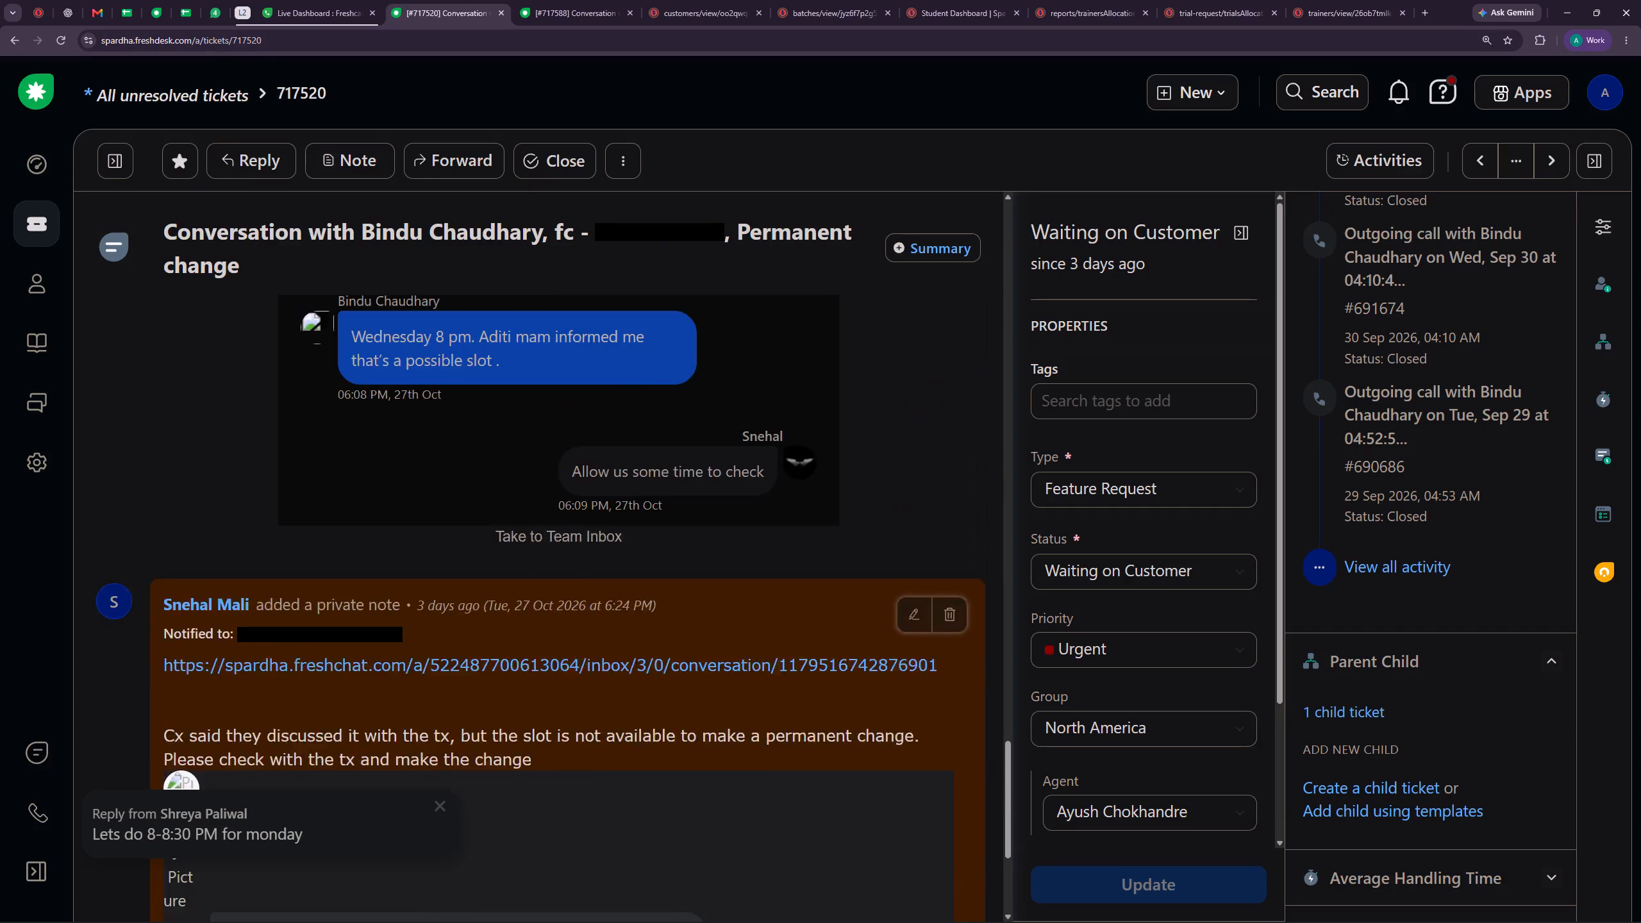
scroll(767, 569, up, 2)
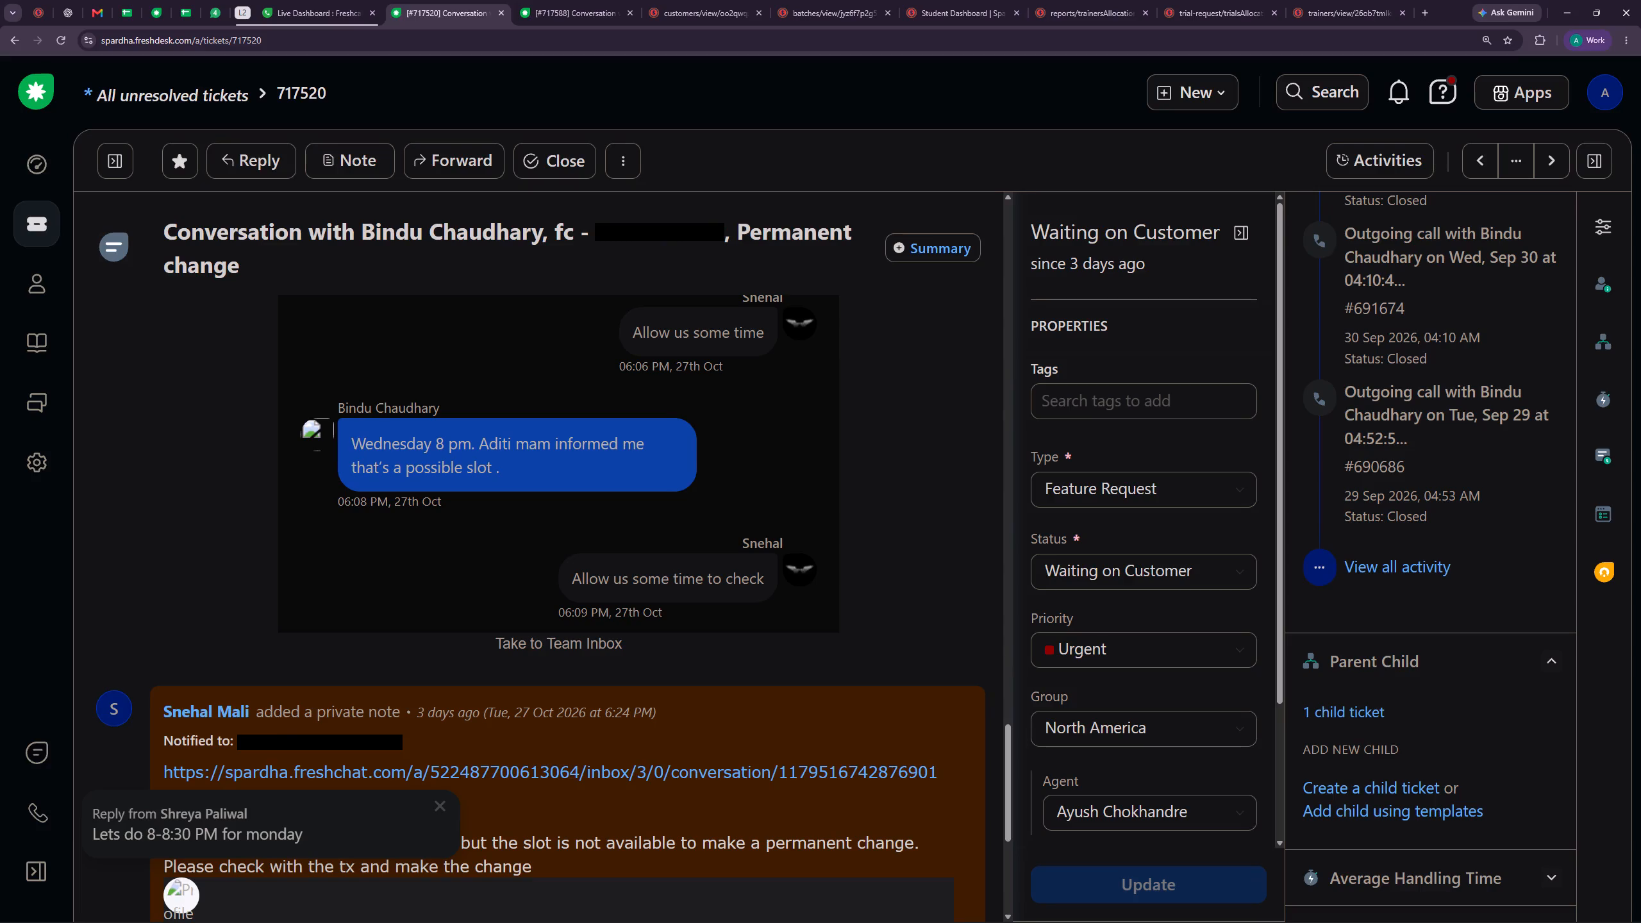
click(443, 803)
click(578, 0)
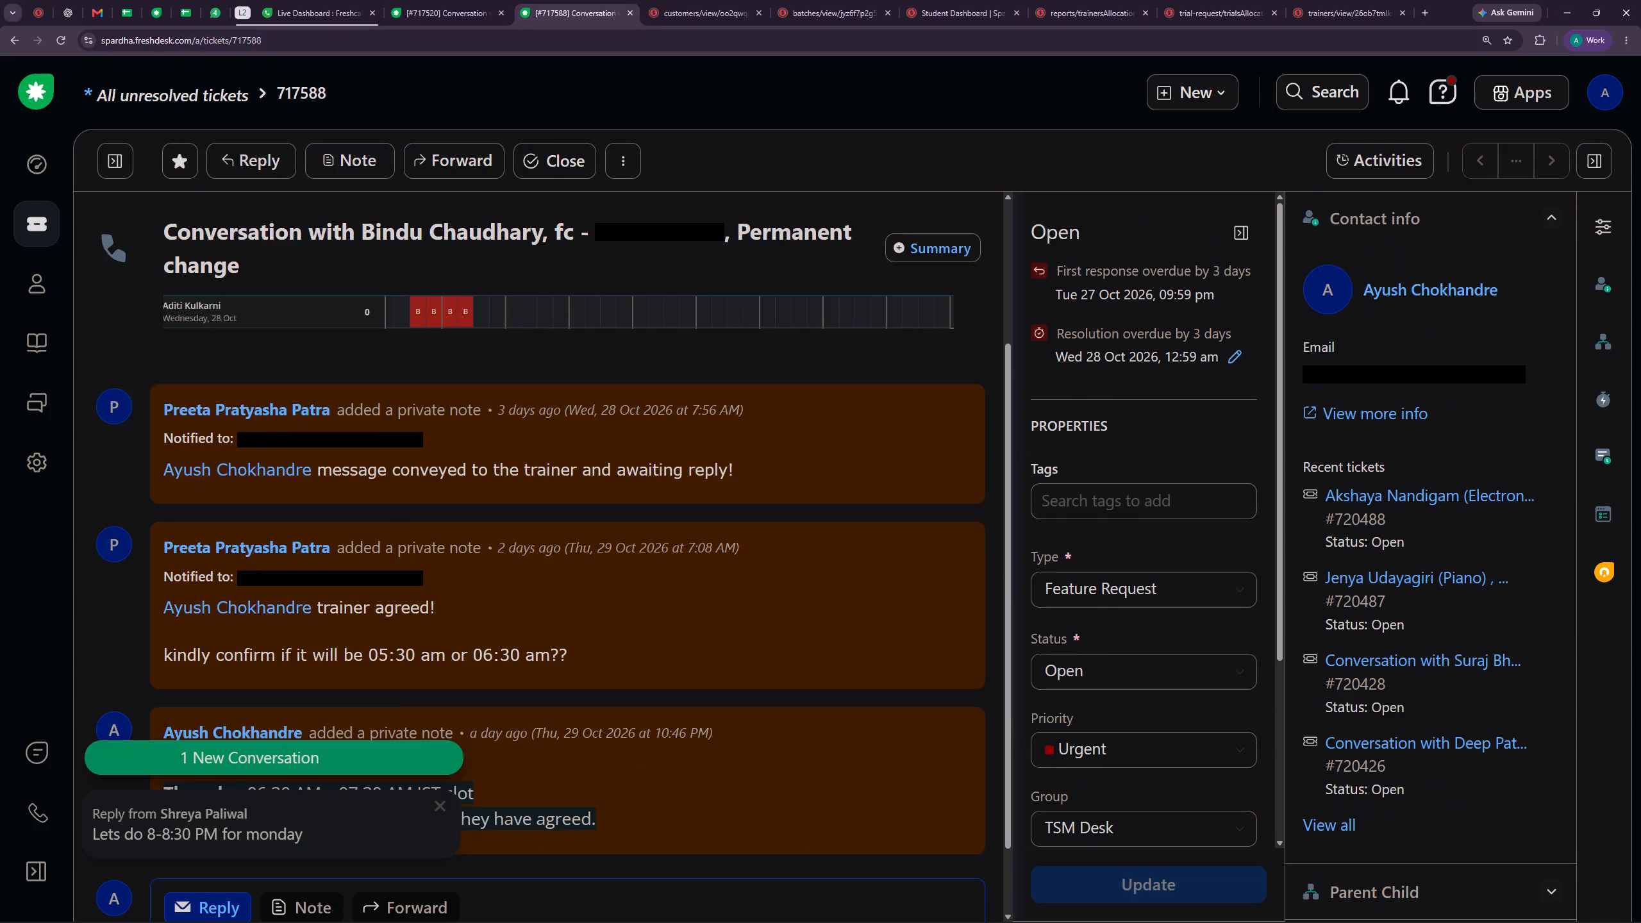
scroll(676, 541, up, 2)
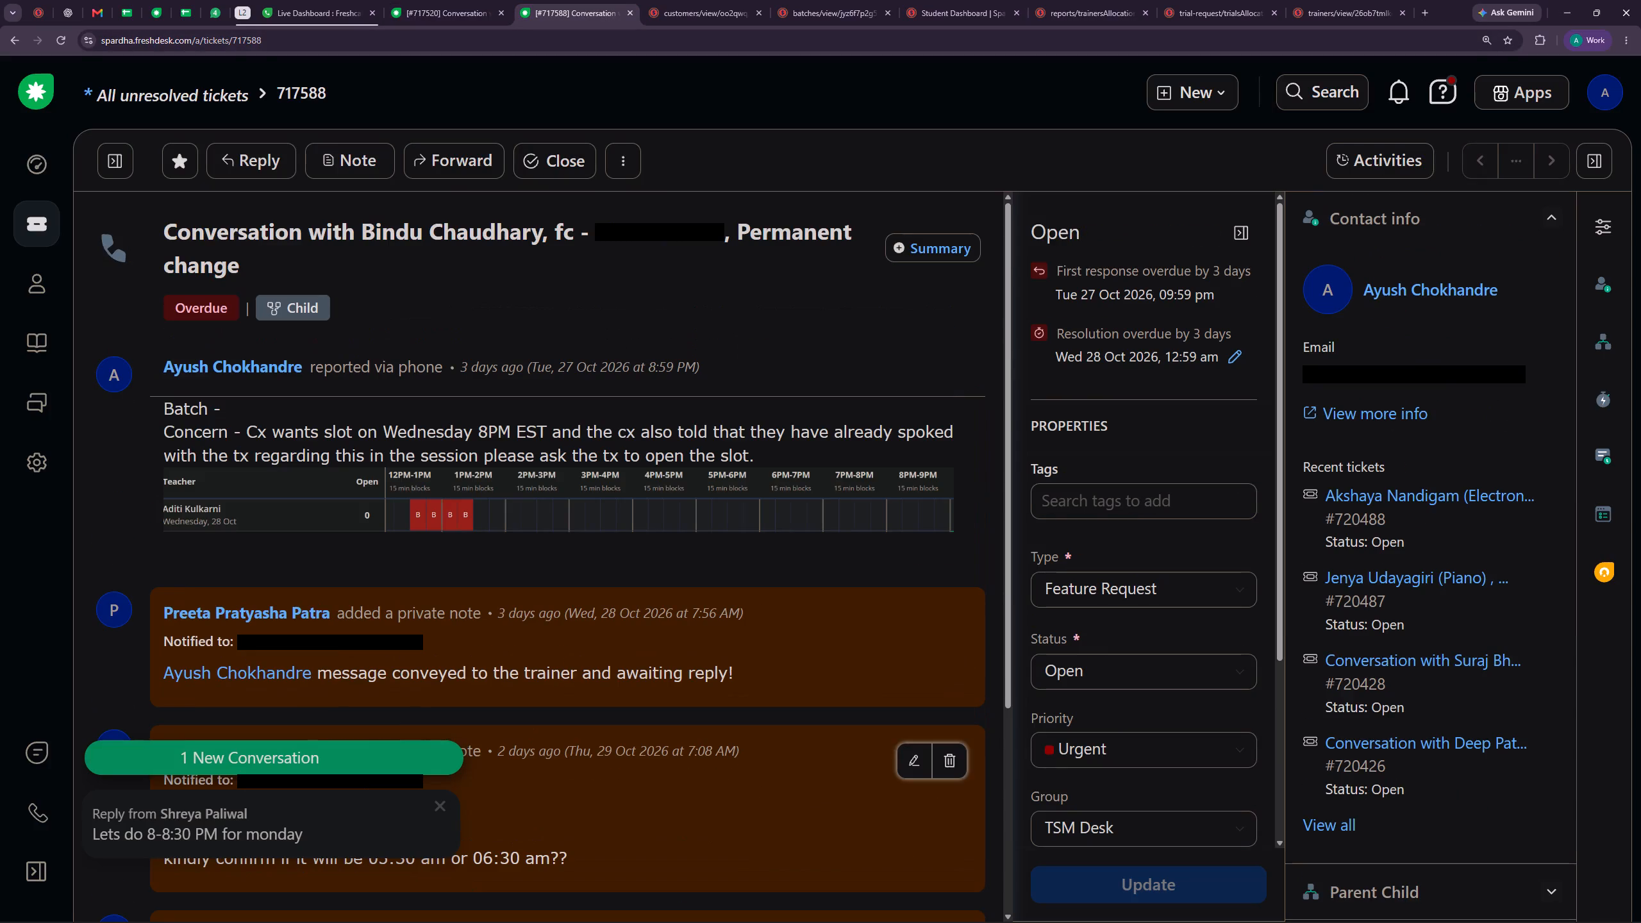
scroll(677, 541, down, 2)
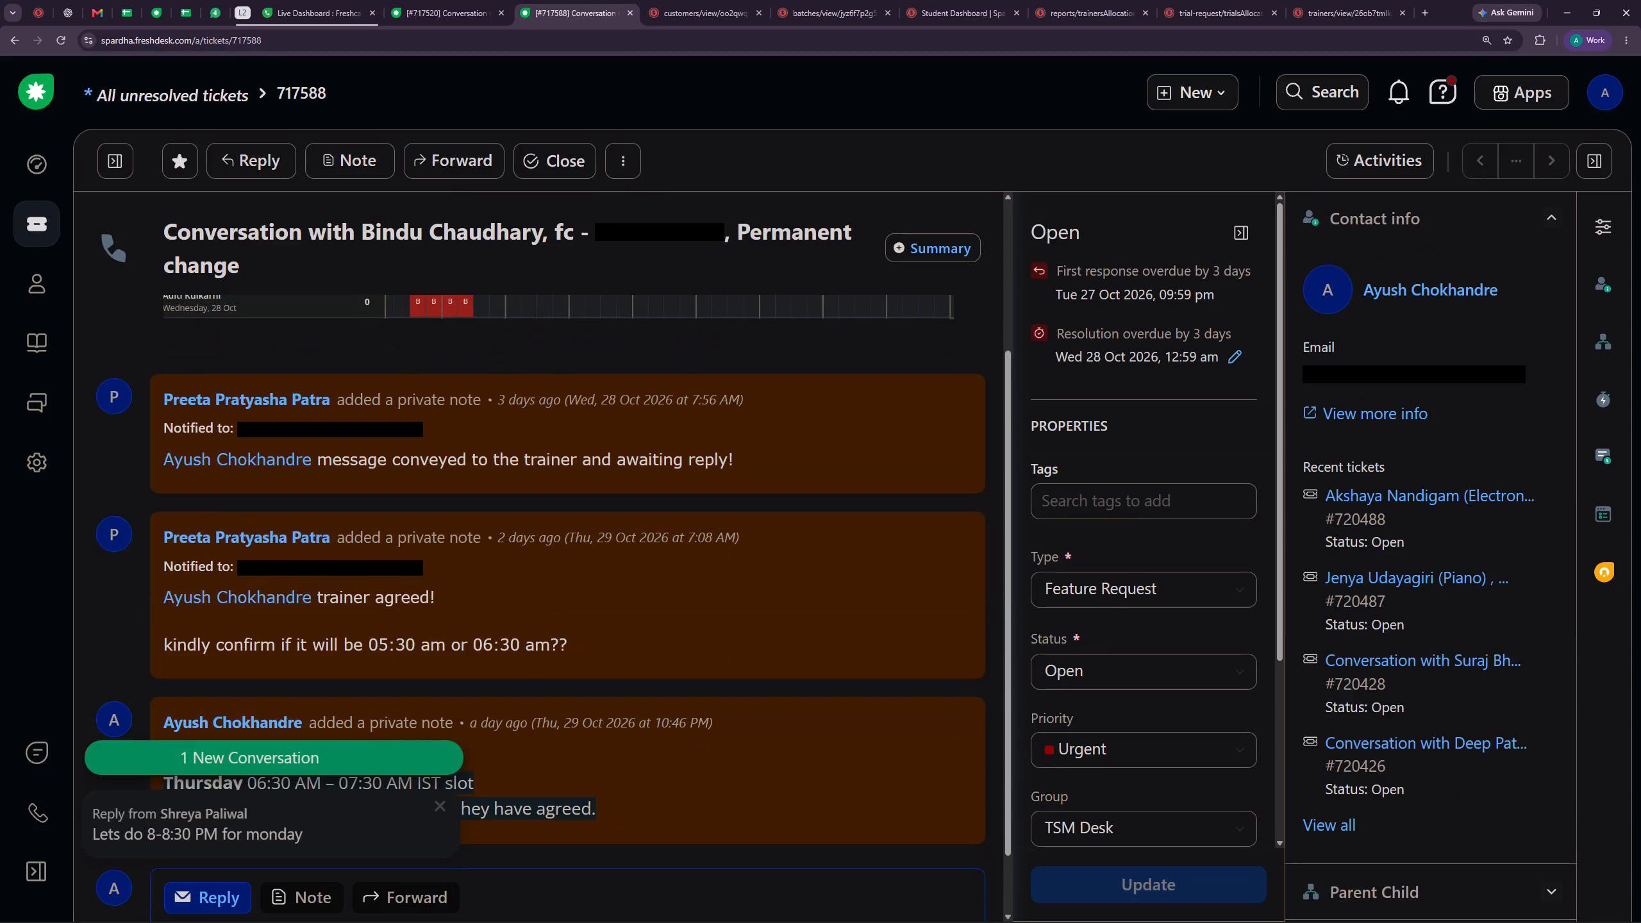
scroll(677, 541, down, 1)
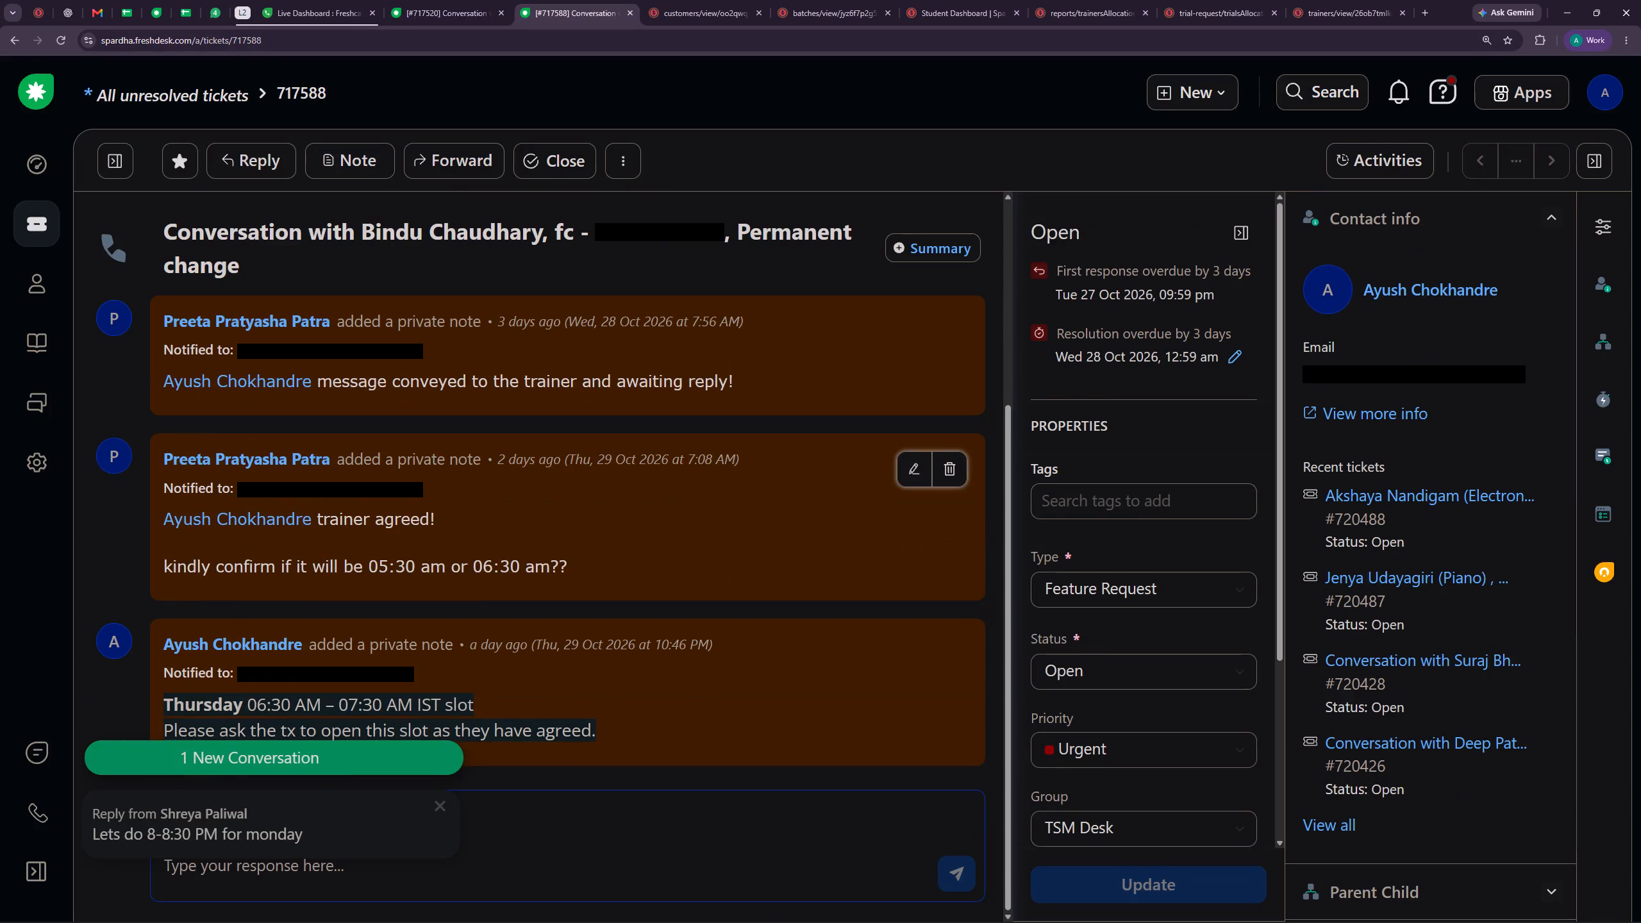
click(436, 807)
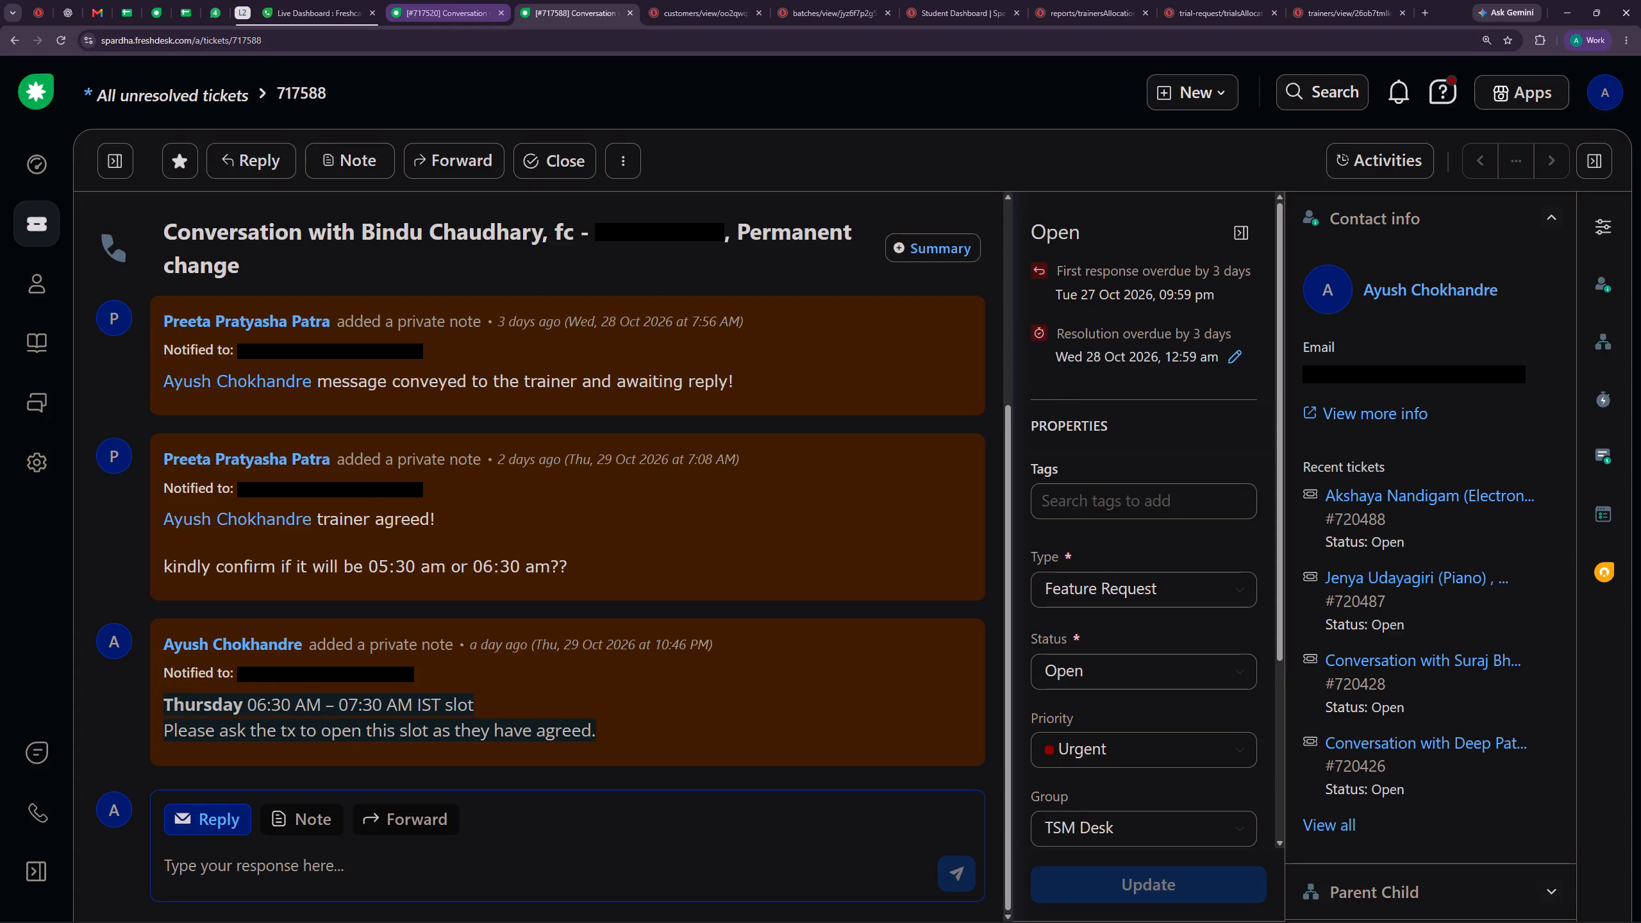
Add a private note to ticket #717520 reading "Closing this ticket as SLA is breaching" and, on a new line, "Will update the slot once its open.".
click(457, 10)
scroll(482, 570, down, 12)
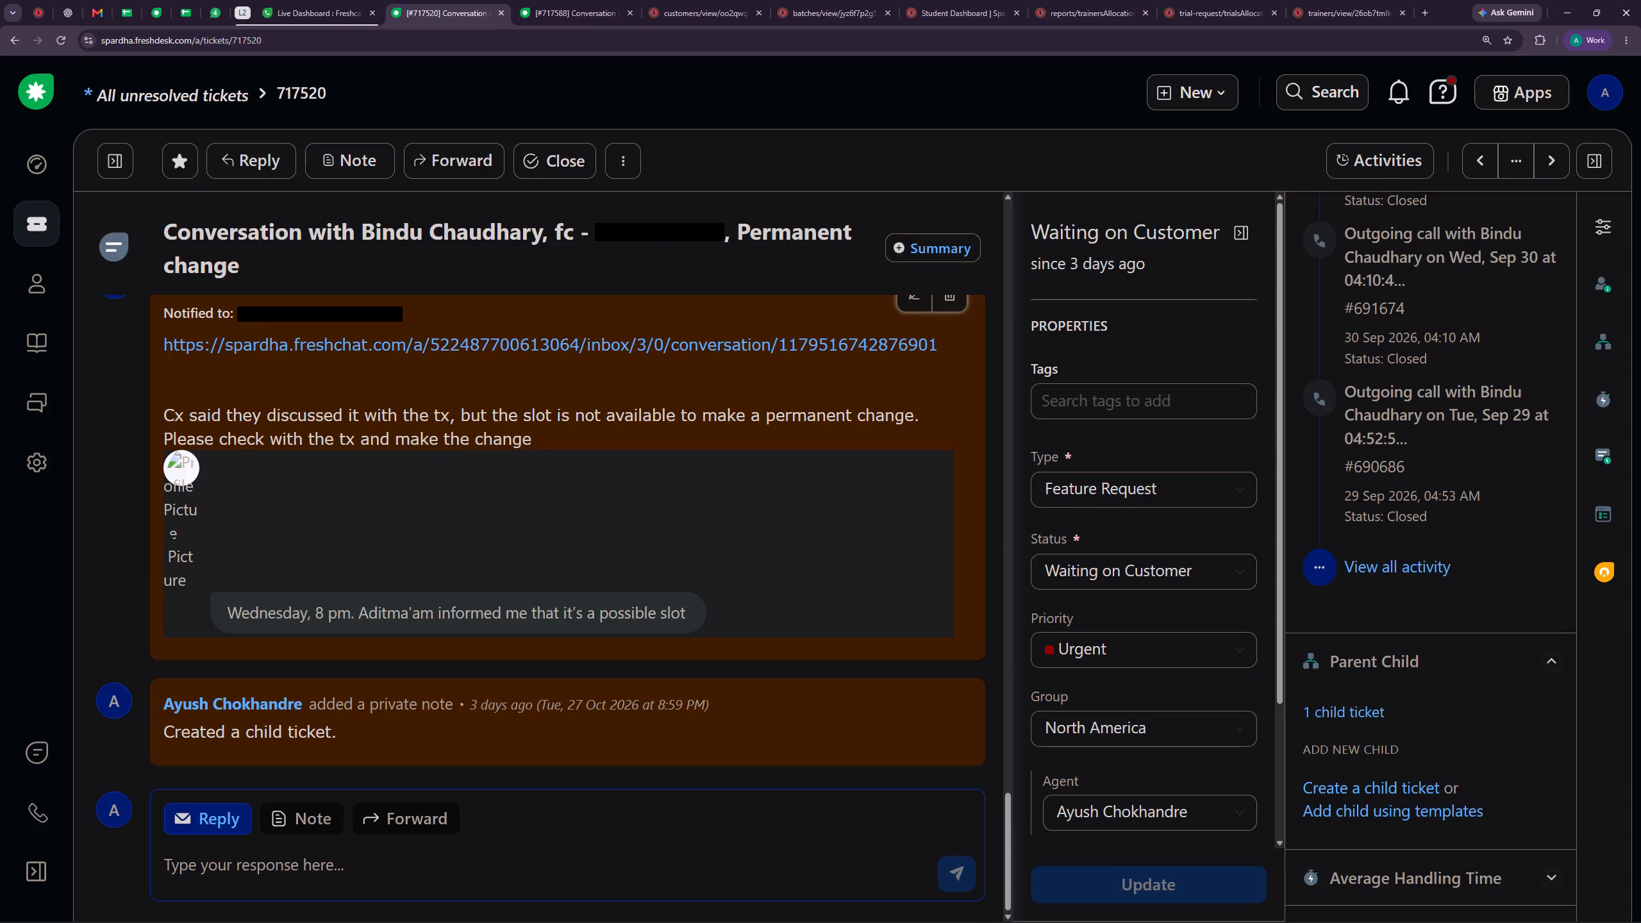
click(284, 827)
click(511, 242)
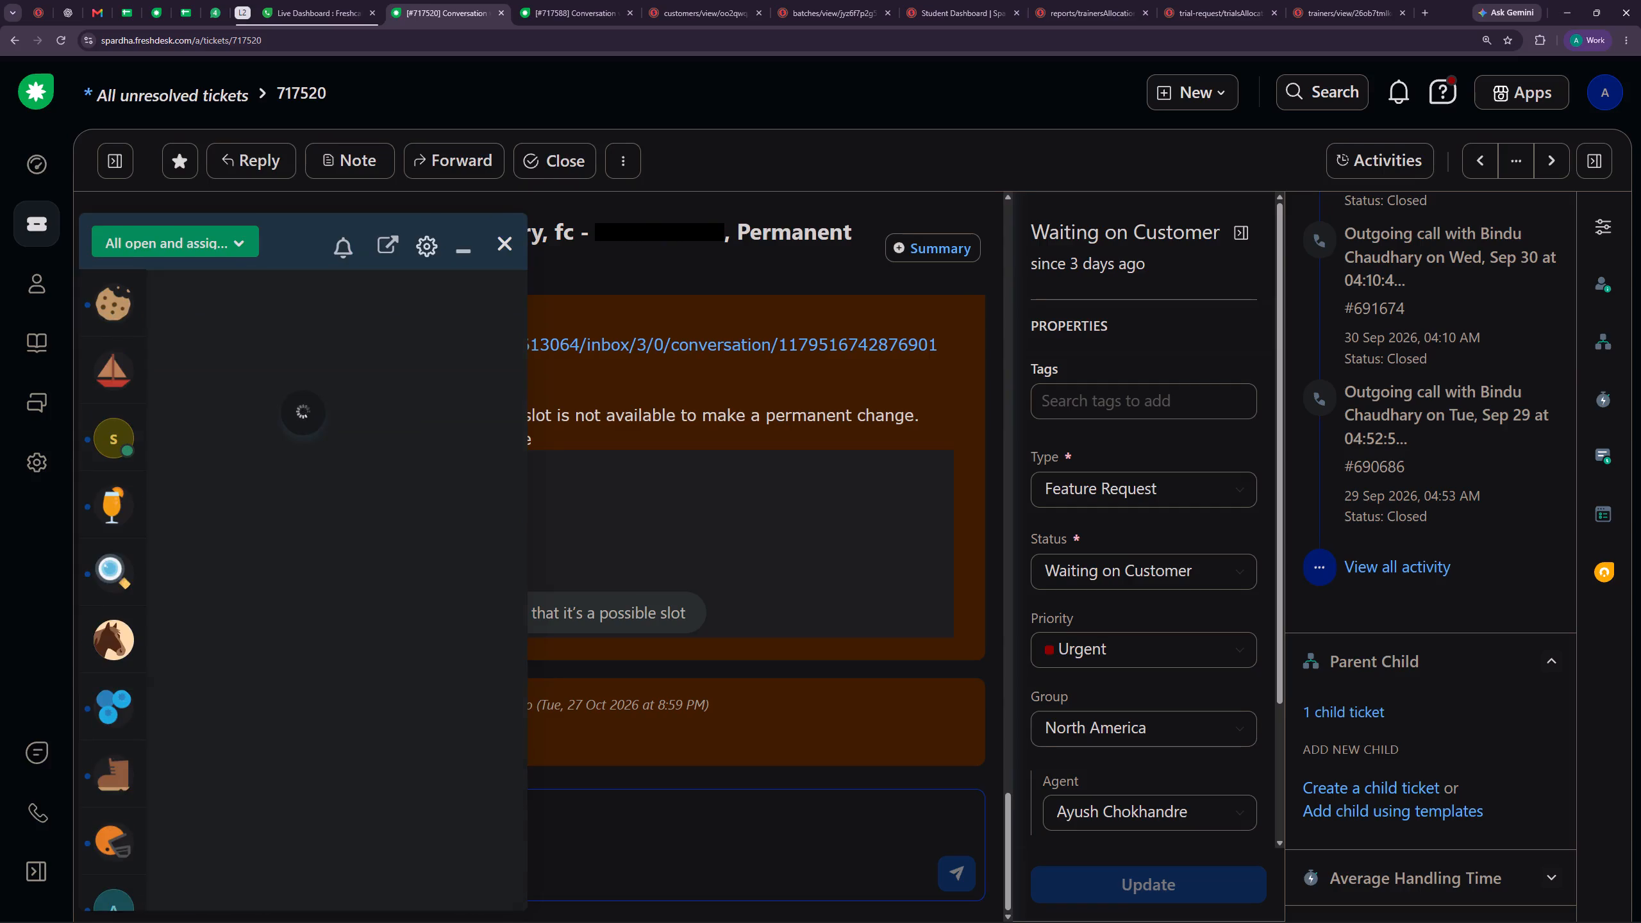
click(323, 836)
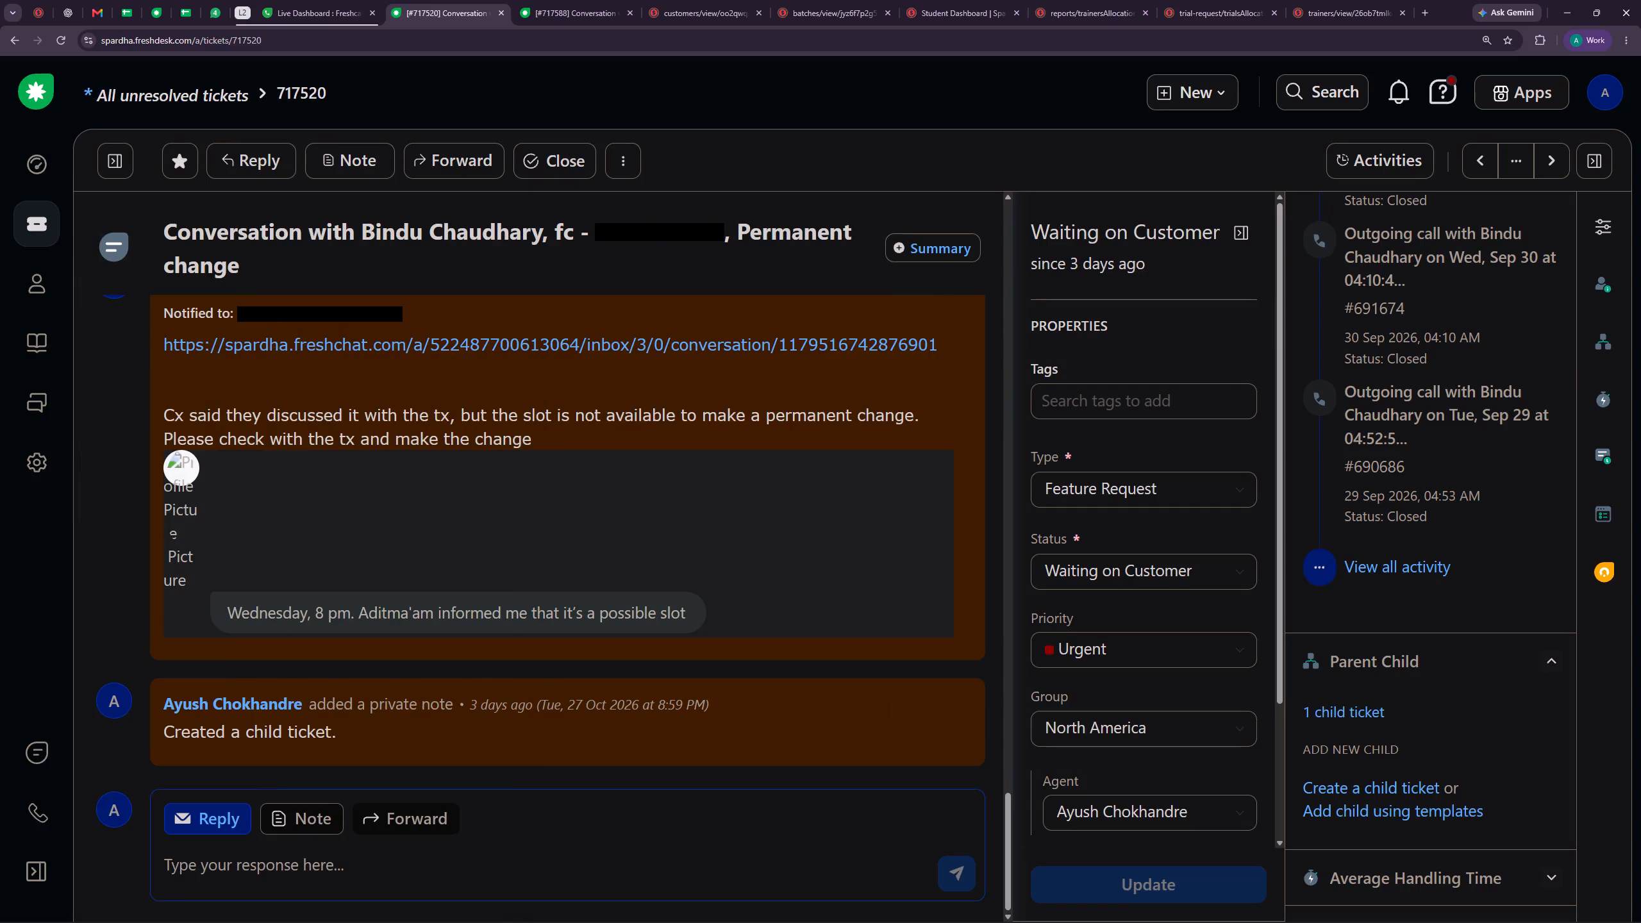
click(326, 815)
key(c)
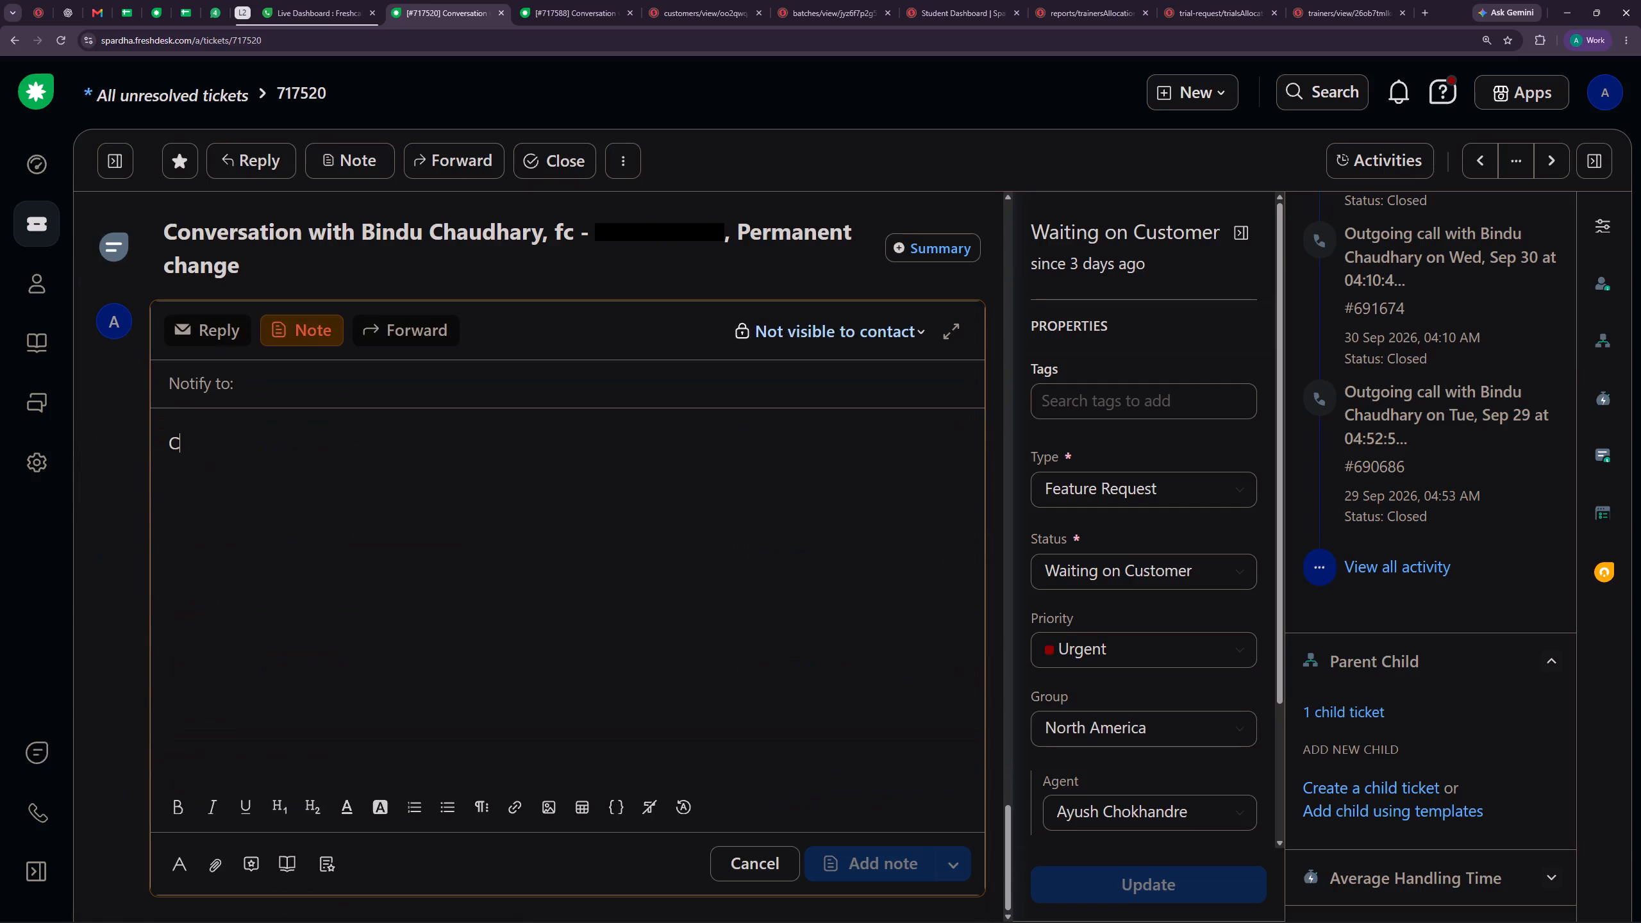
text(losing this ticket as)
key(space)
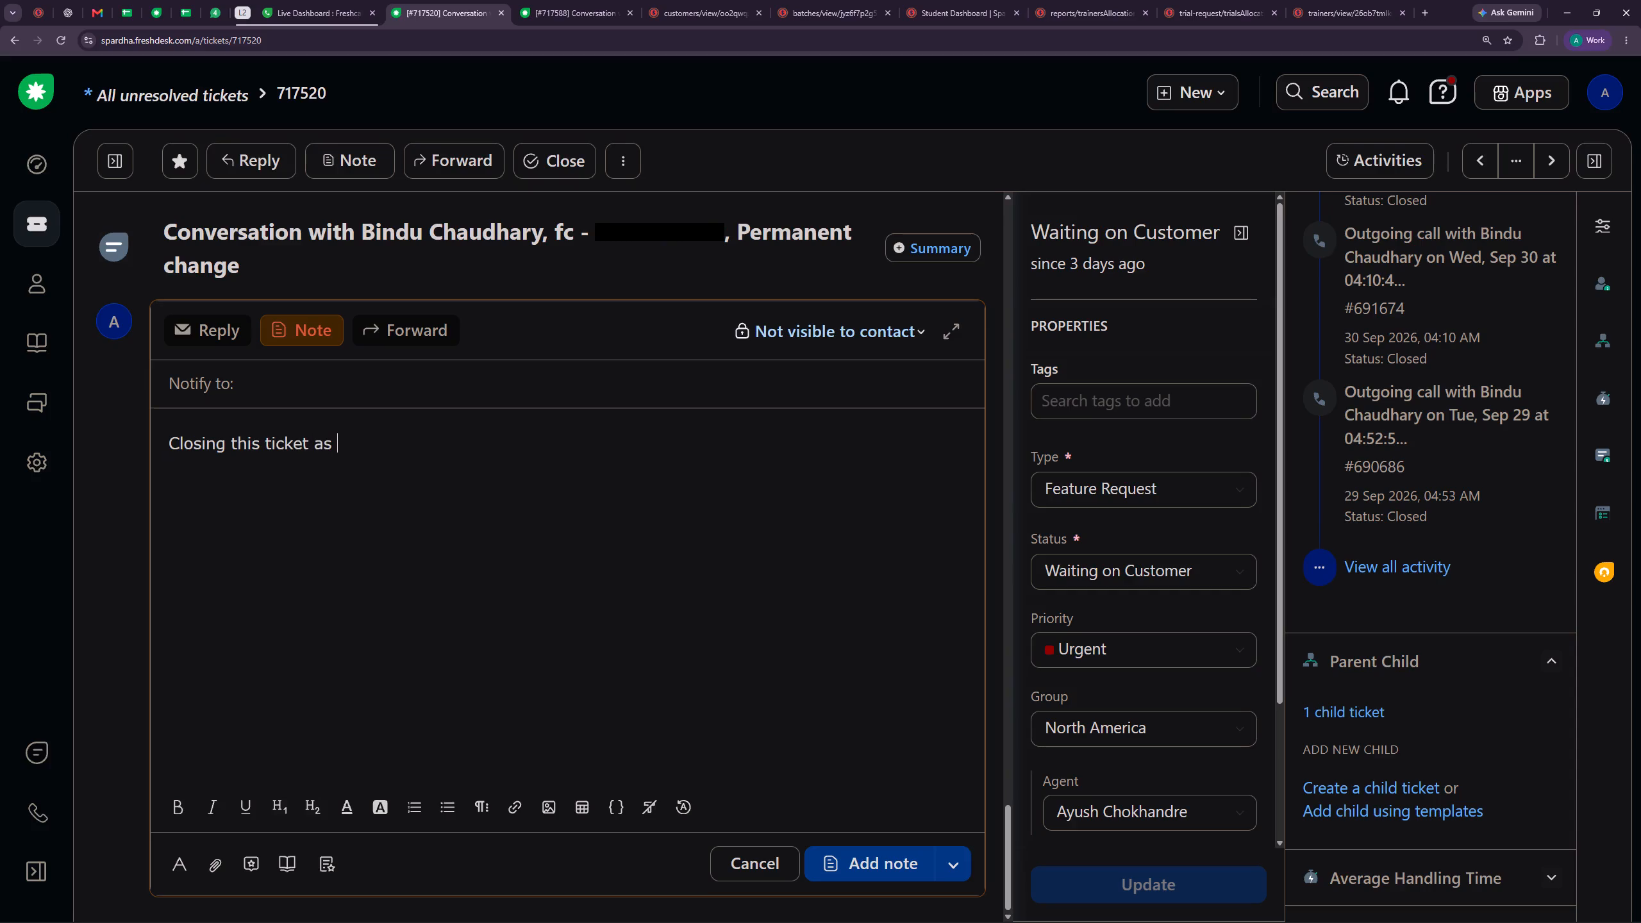
key(s)
text(SLA)
key(space)
text(is breaching)
key(space)
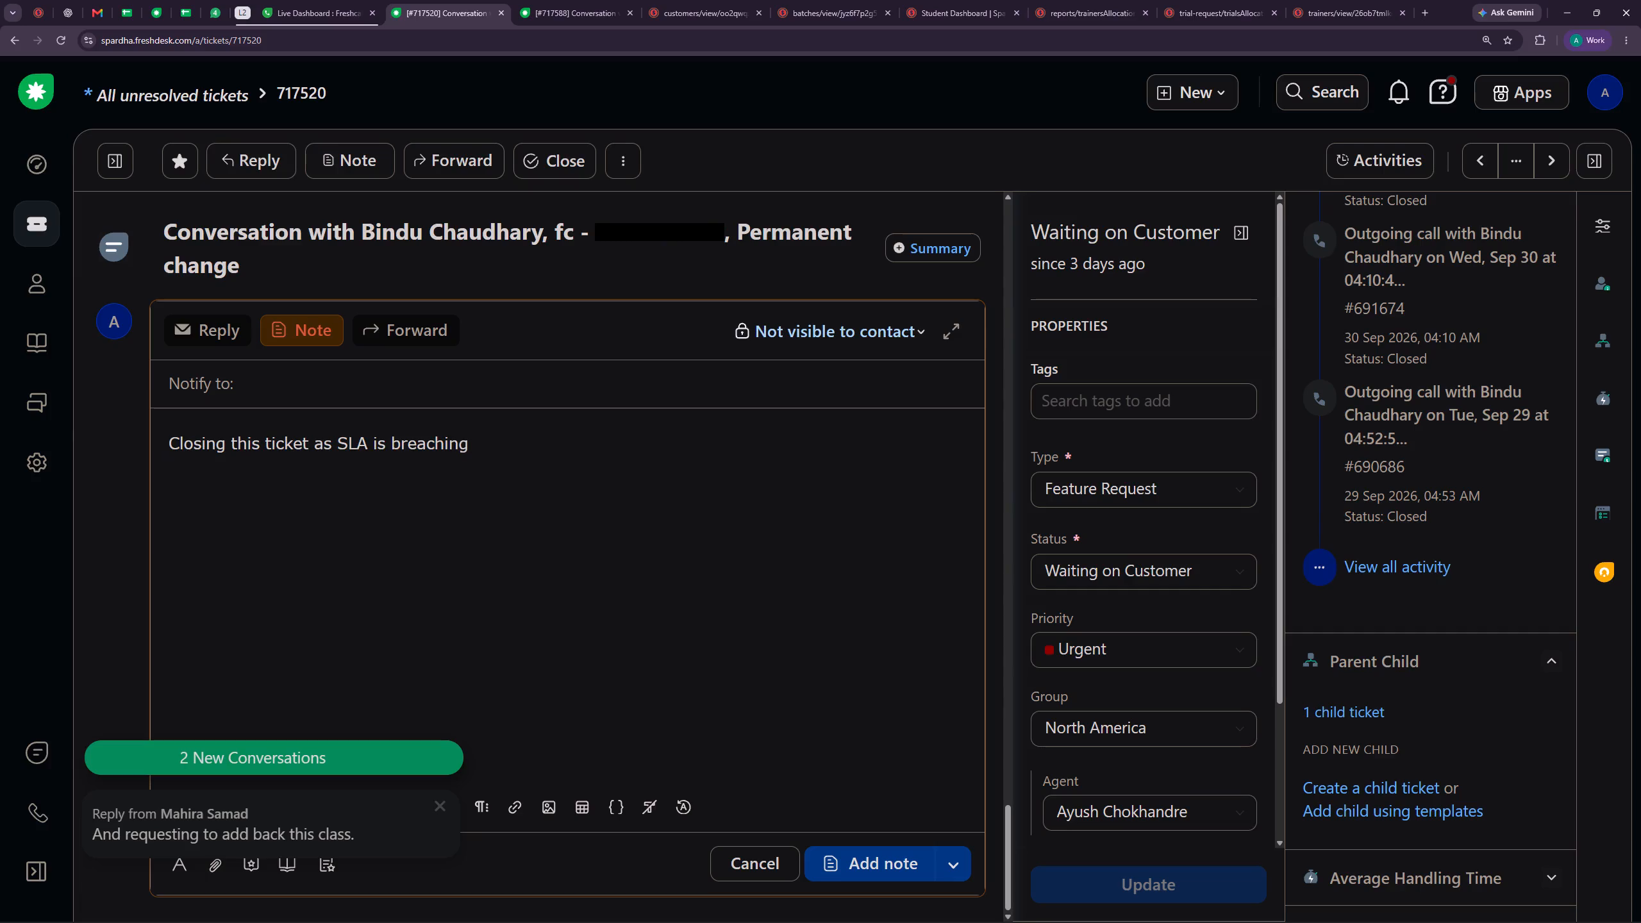
key(w)
key(BackSpace)
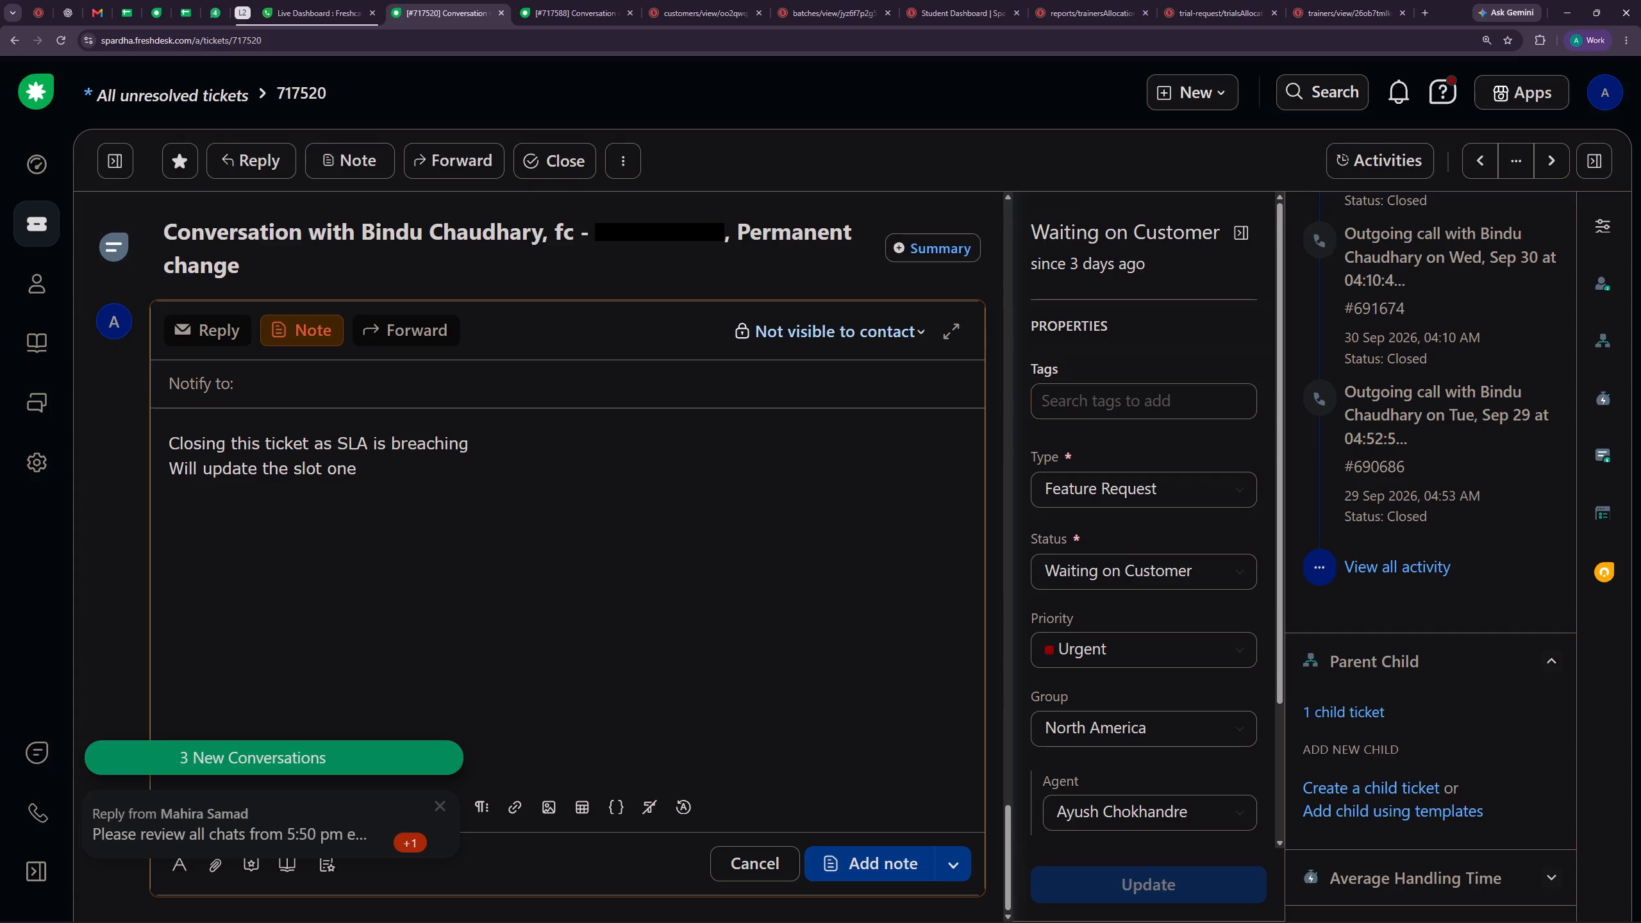
key(BackSpace)
key(v)
key(BackSpace)
text(ce its open.)
click(885, 863)
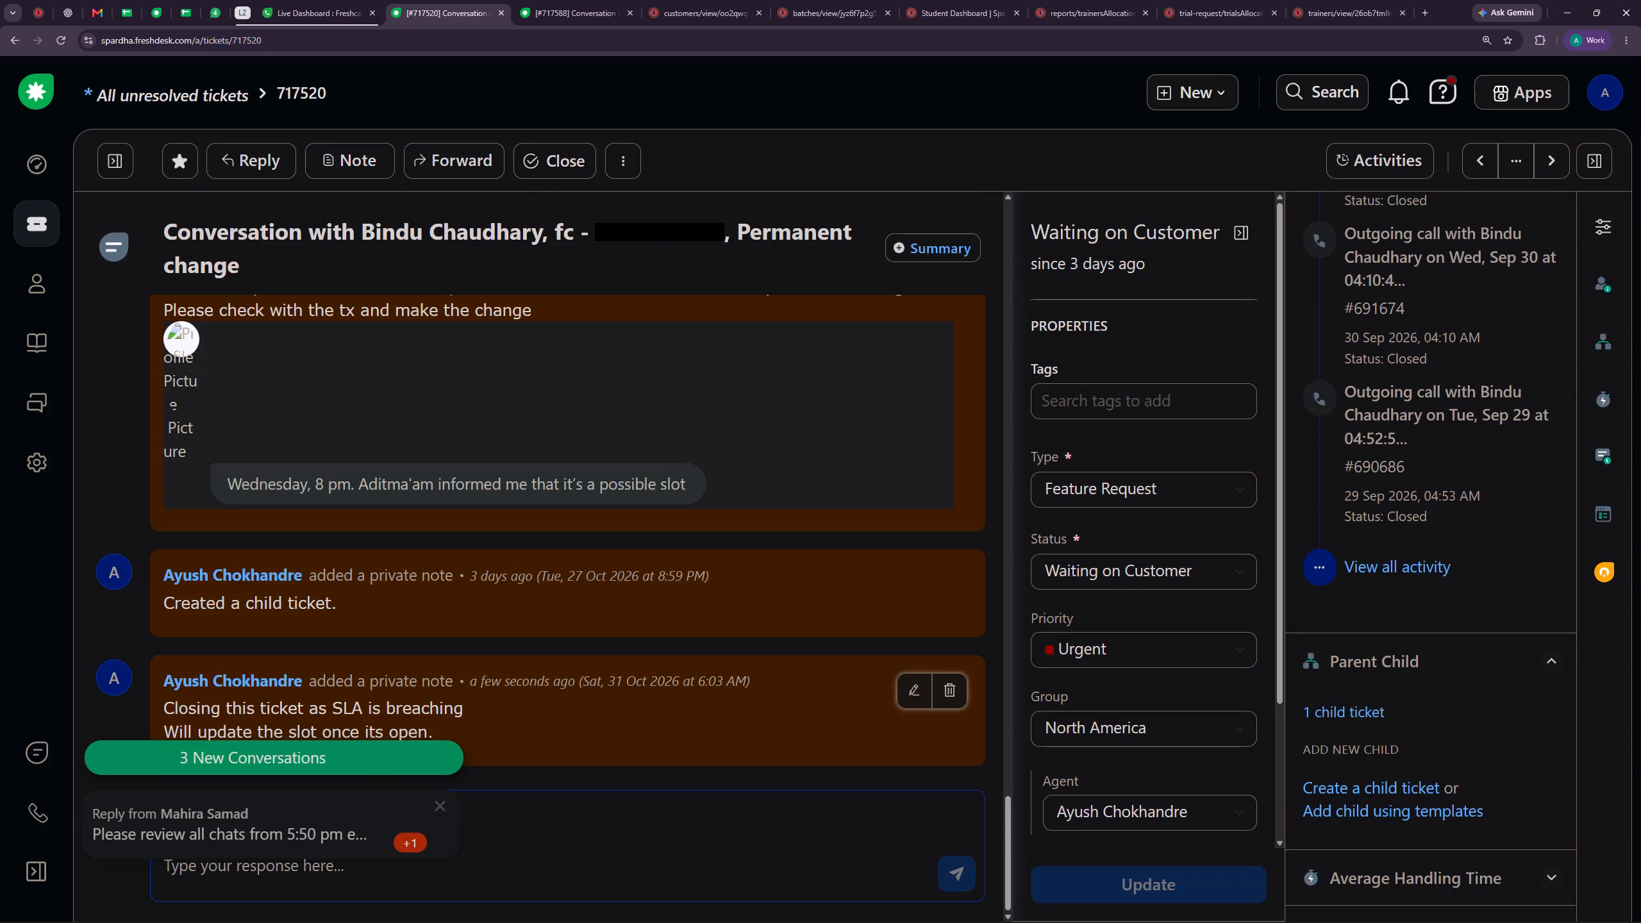
click(444, 799)
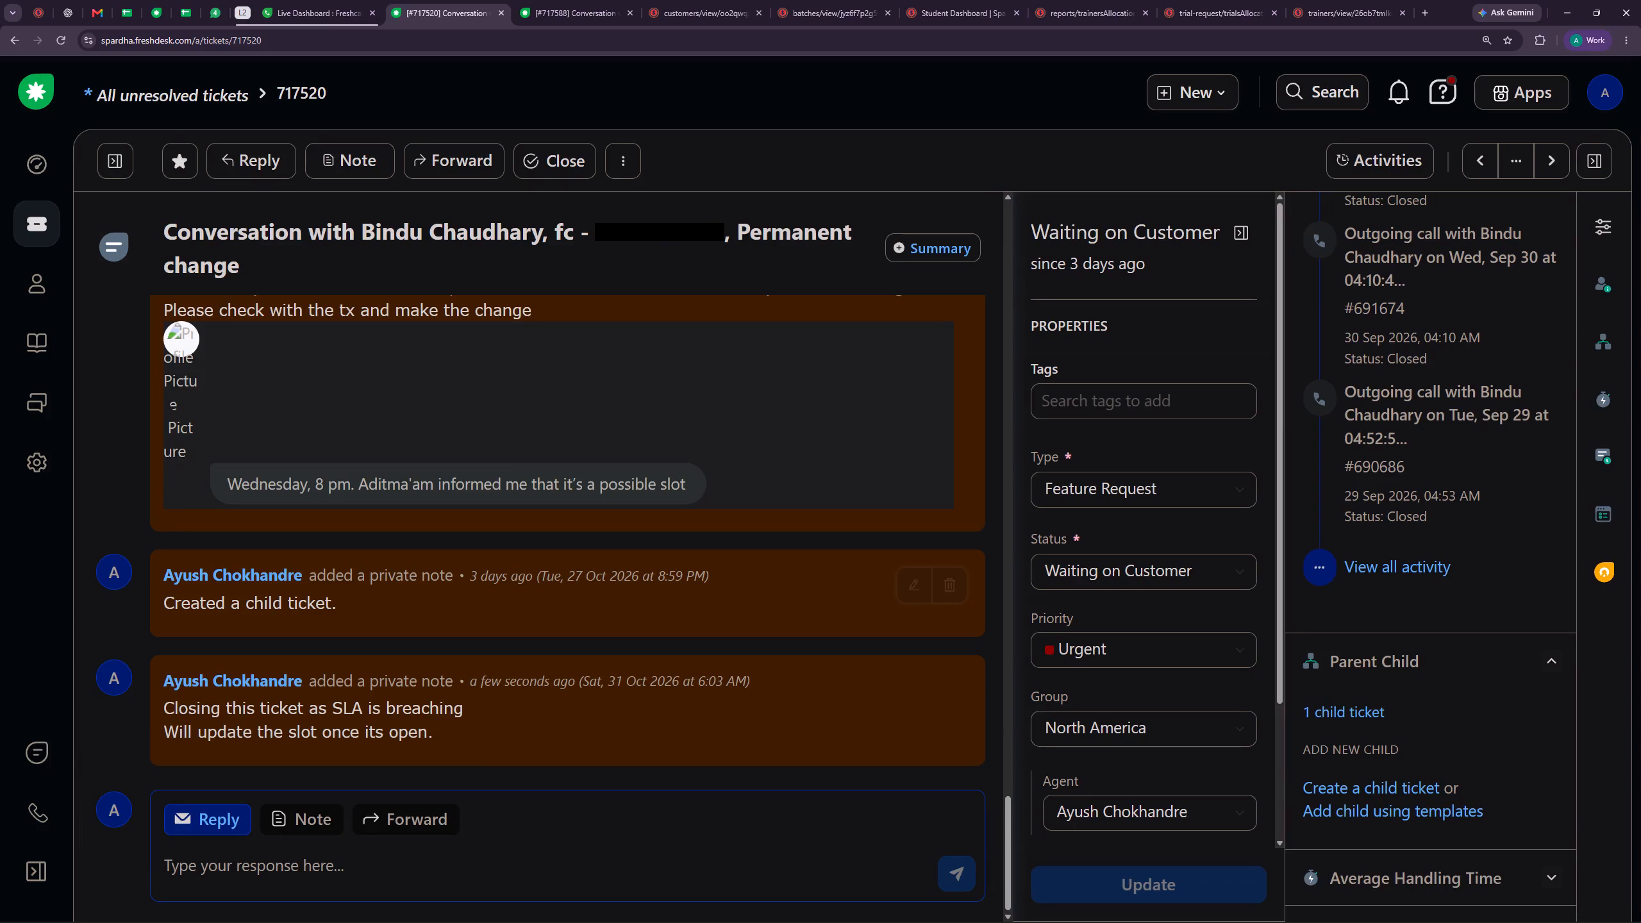
Begin a private note on child ticket #717588 that mentions the colleague who contacted the trainer and starts with "Closing this ticket as".
click(556, 0)
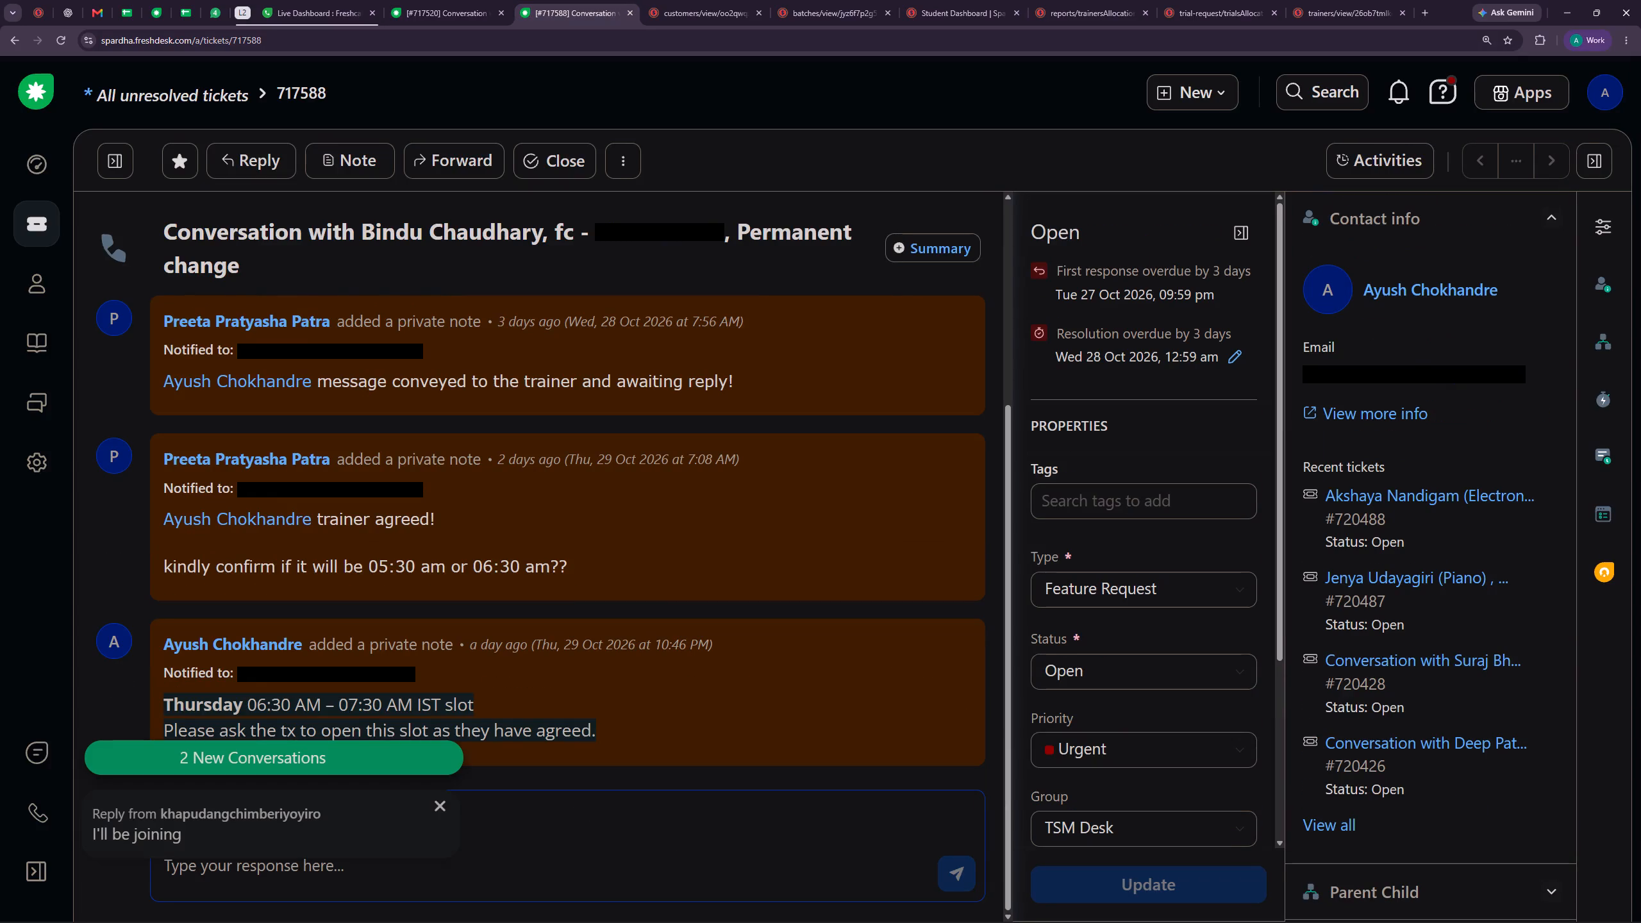
click(442, 808)
click(292, 811)
key(shift+at)
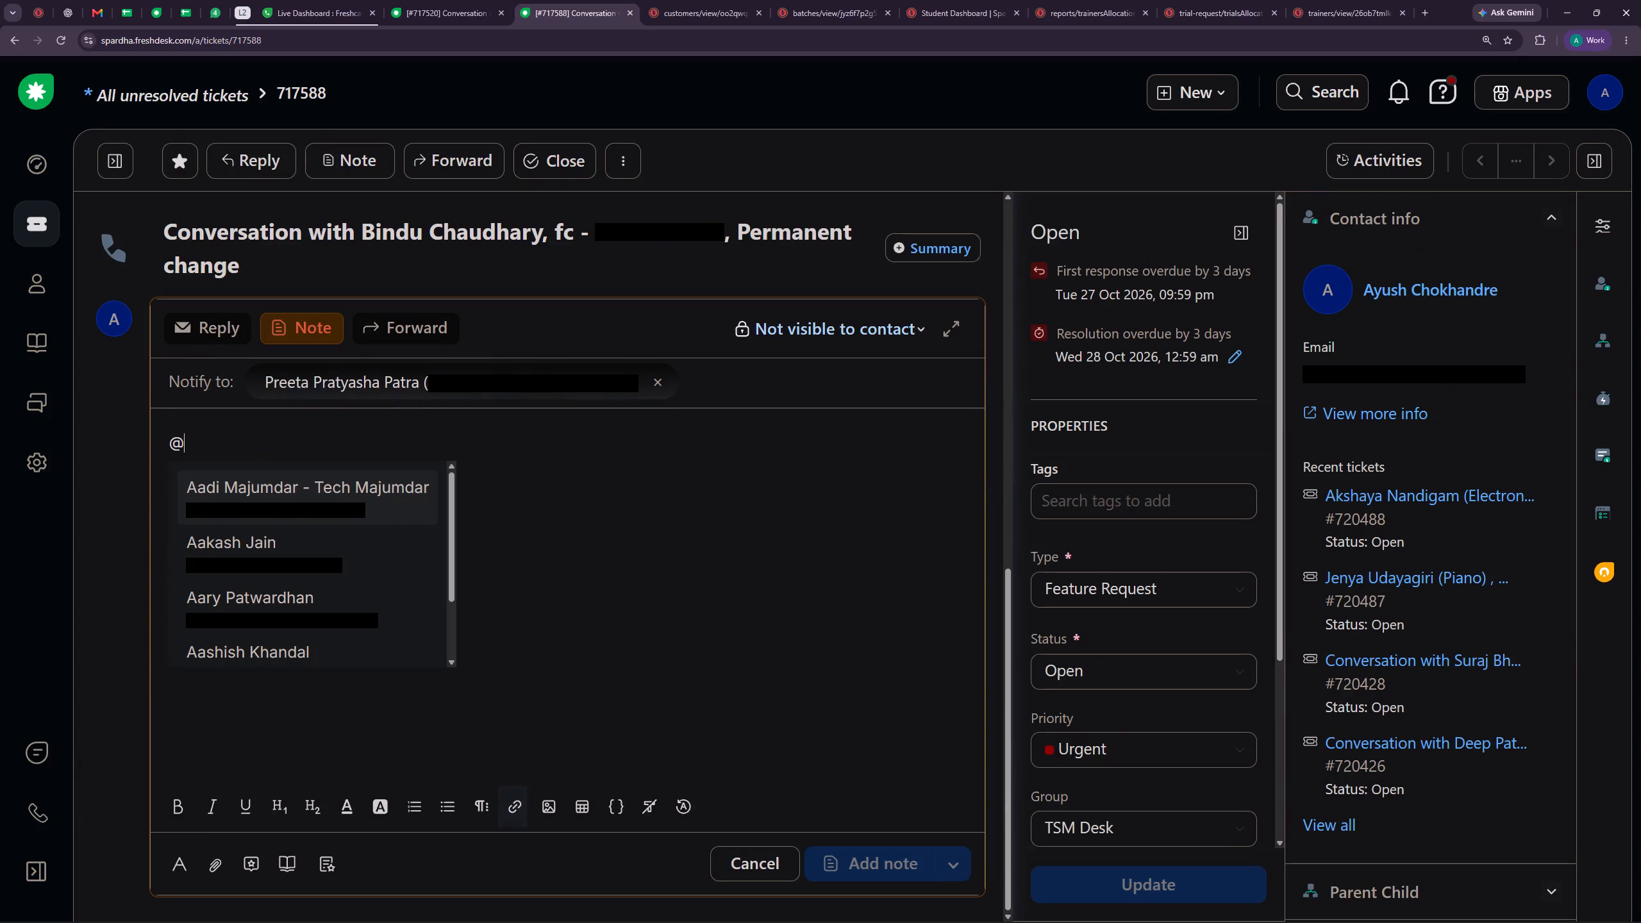
text(pre)
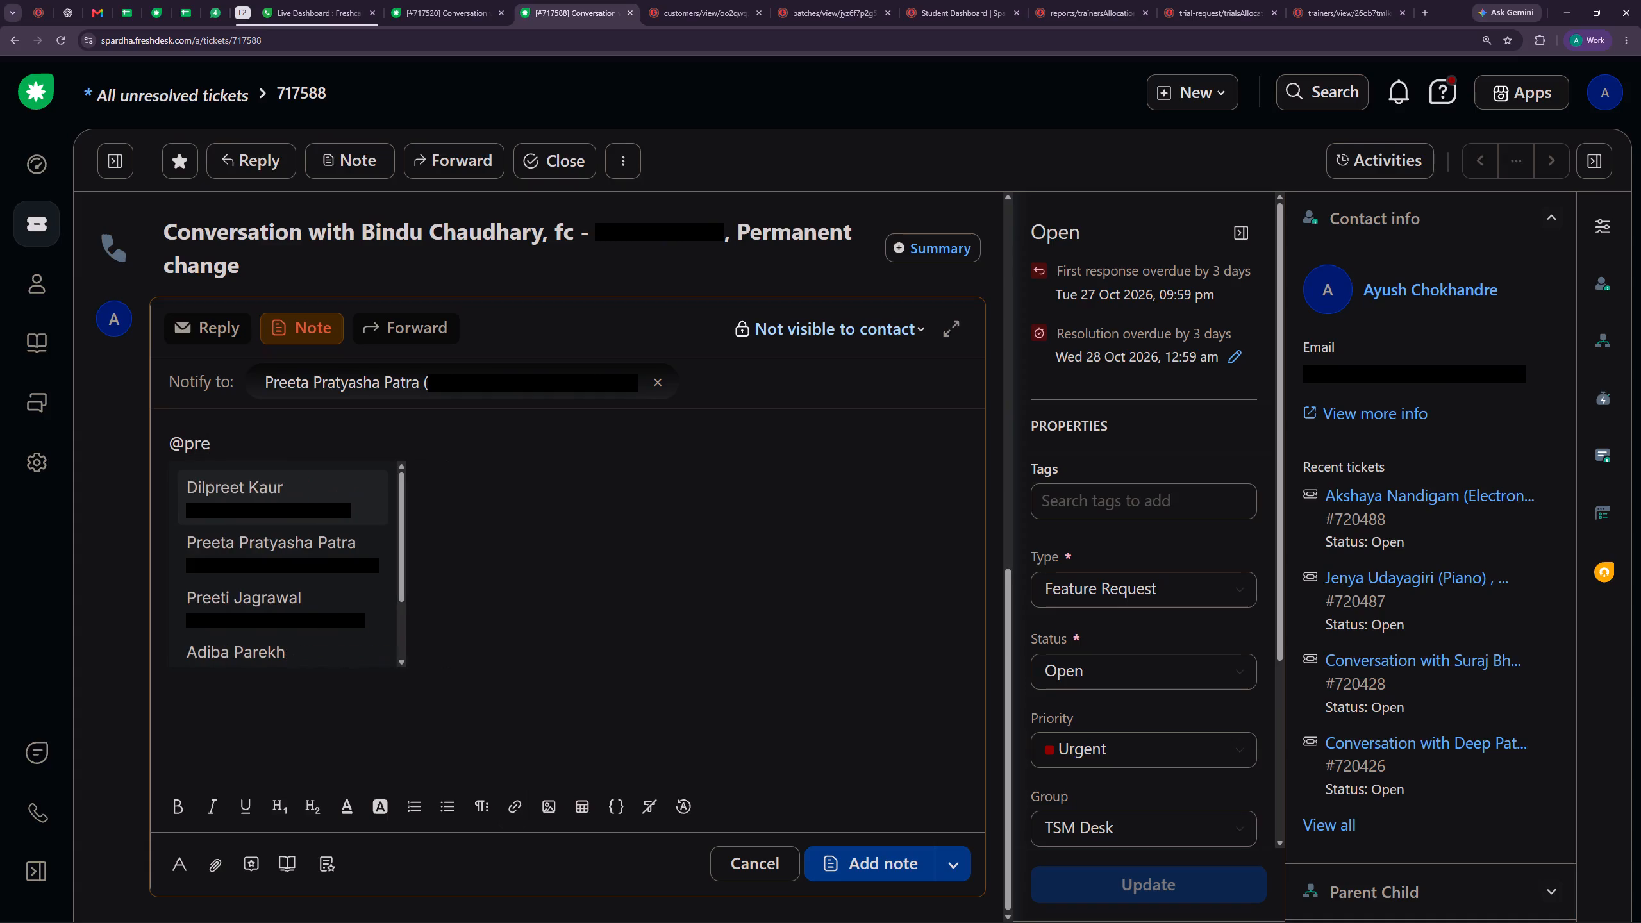
click(271, 558)
key(p)
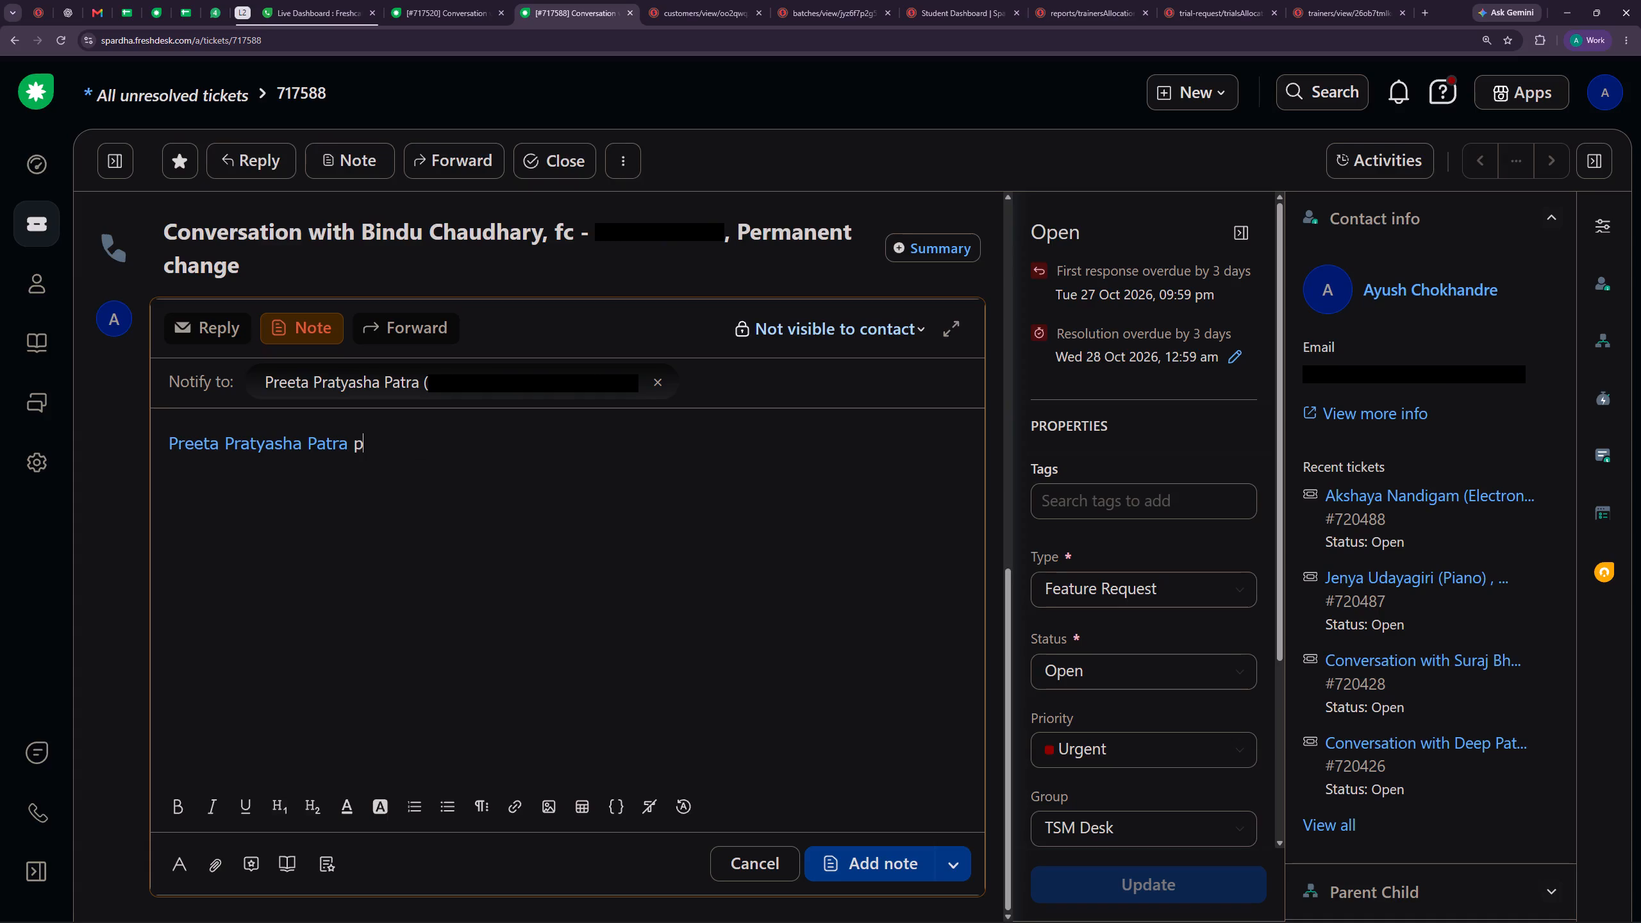
key(BackSpace)
text(losing this ticket as)
key(space)
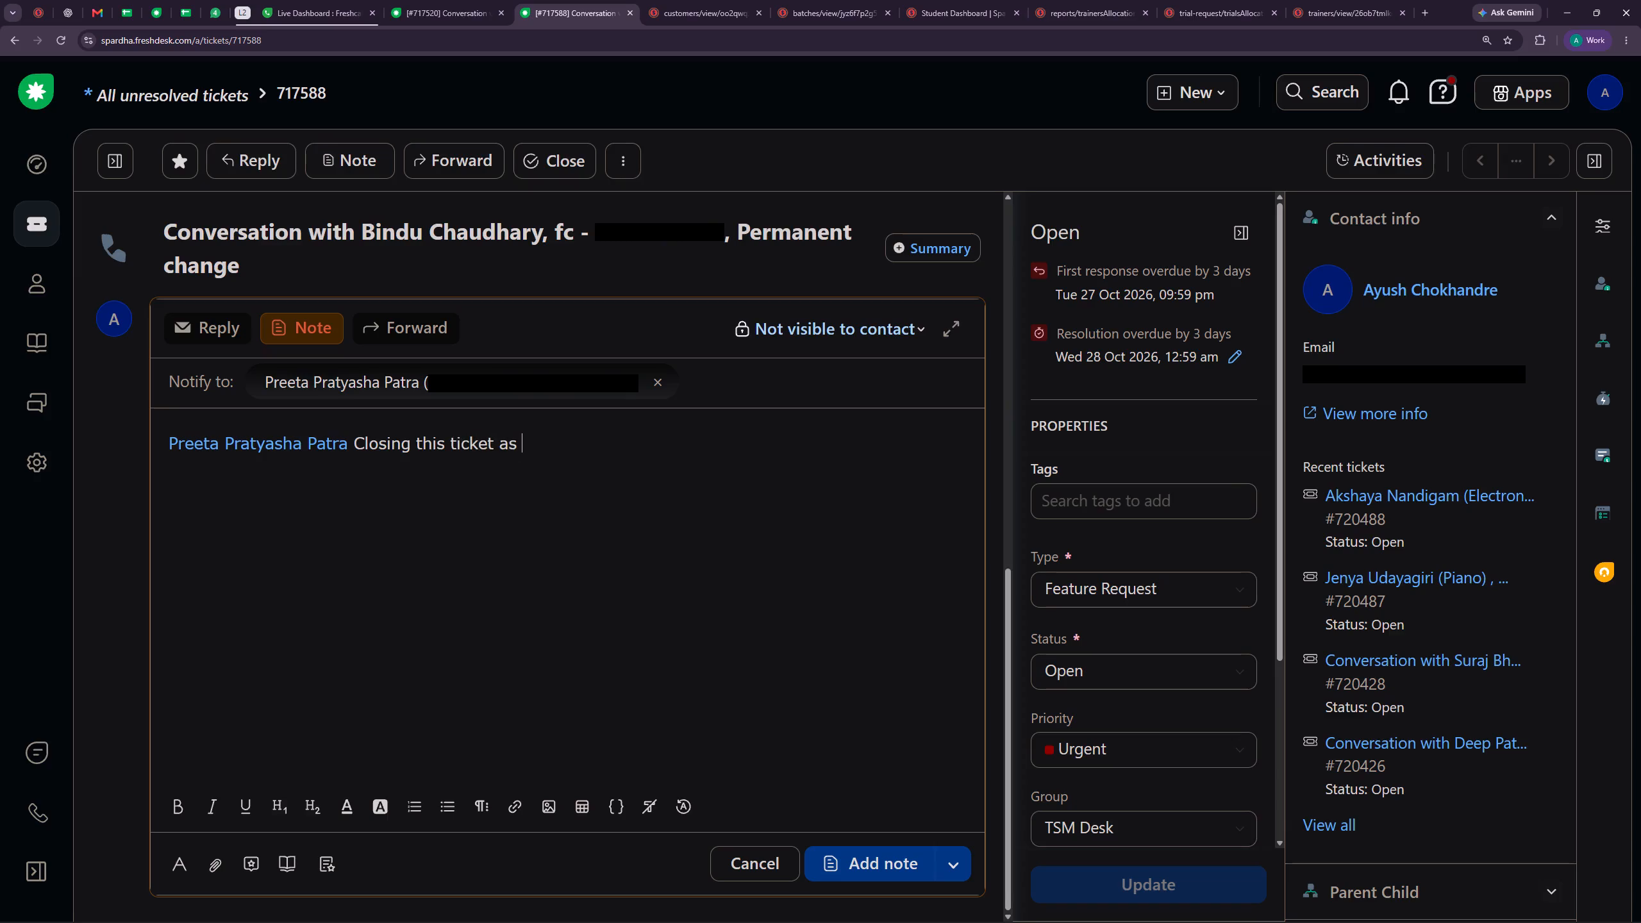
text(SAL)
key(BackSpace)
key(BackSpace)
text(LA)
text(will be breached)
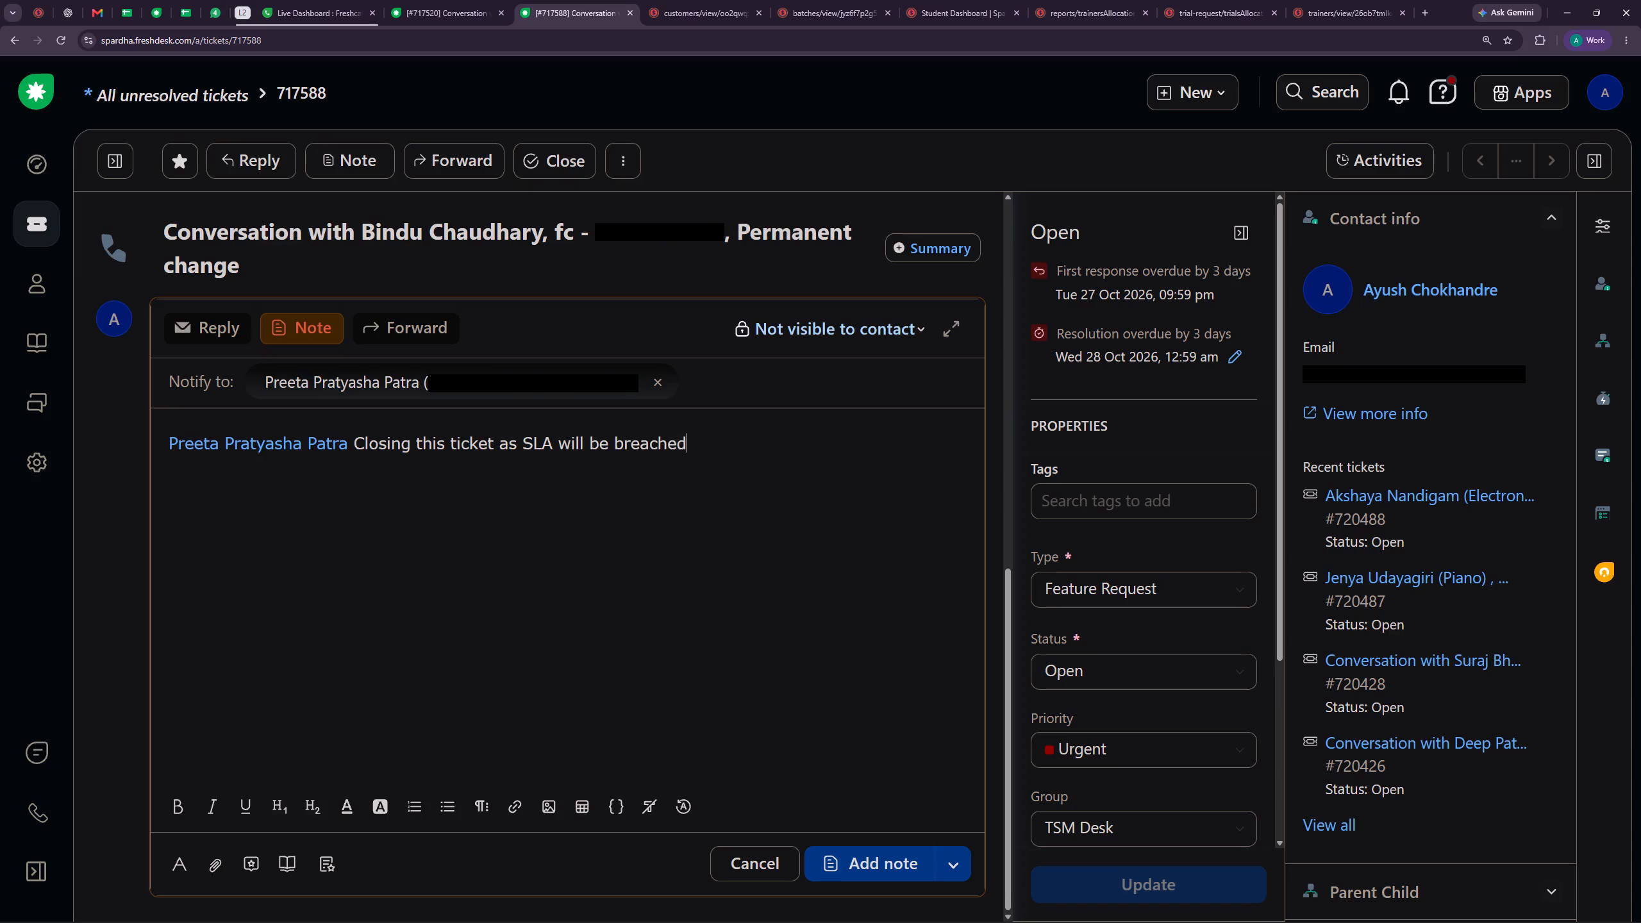
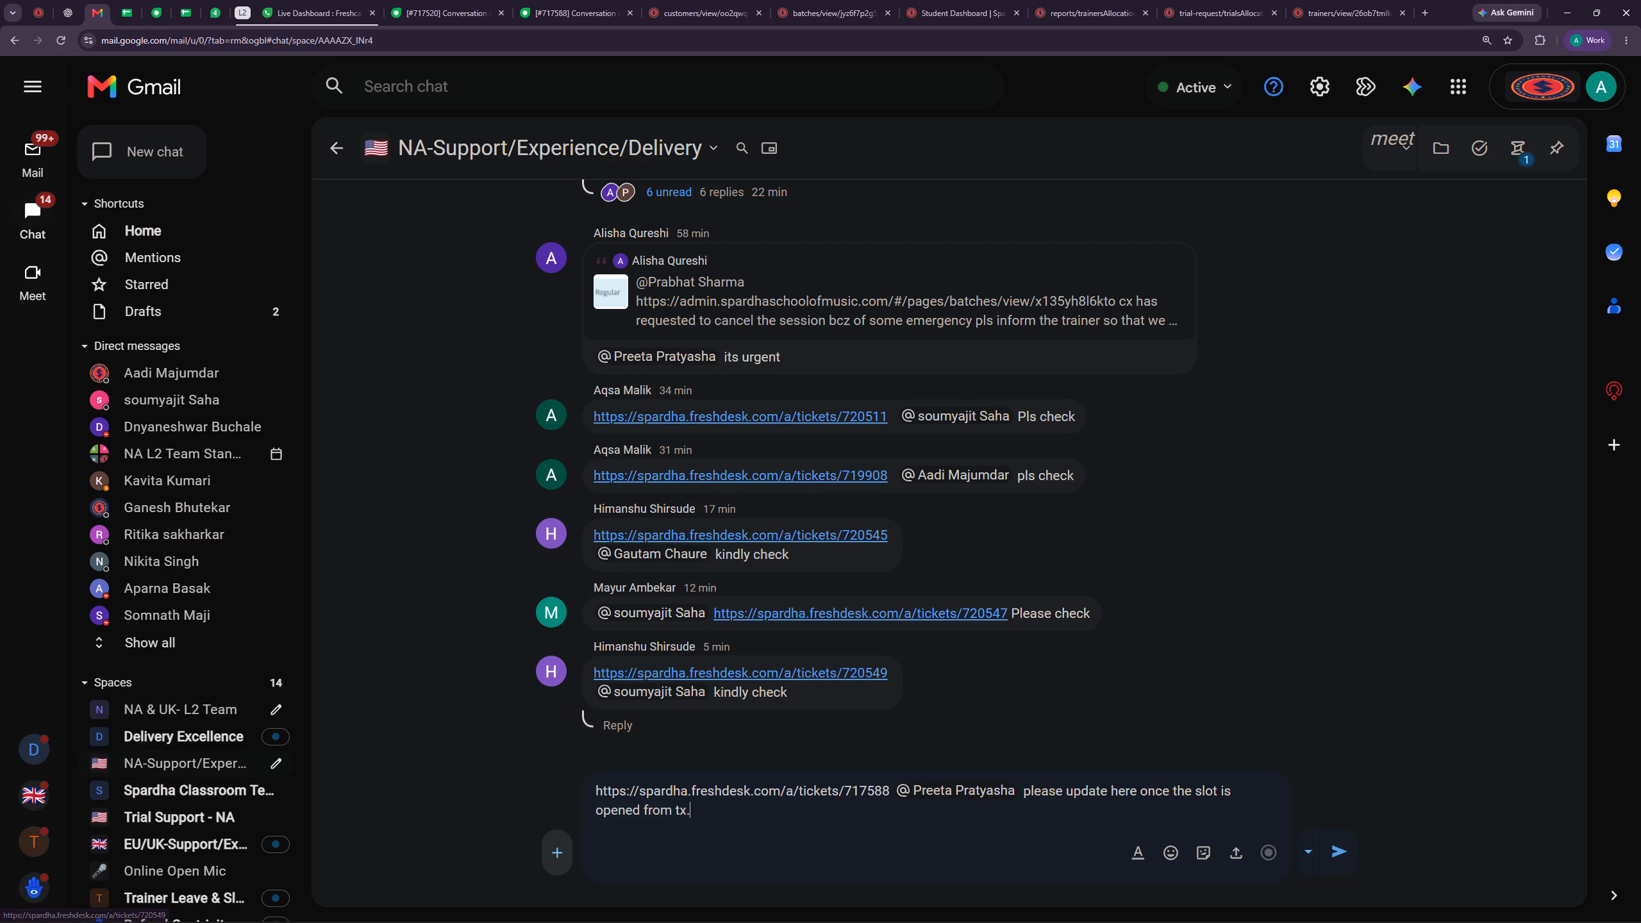
Review parent ticket #717520 and child ticket #717588 in turn, dismissing the new-conversation pop-ups on both.
click(430, 0)
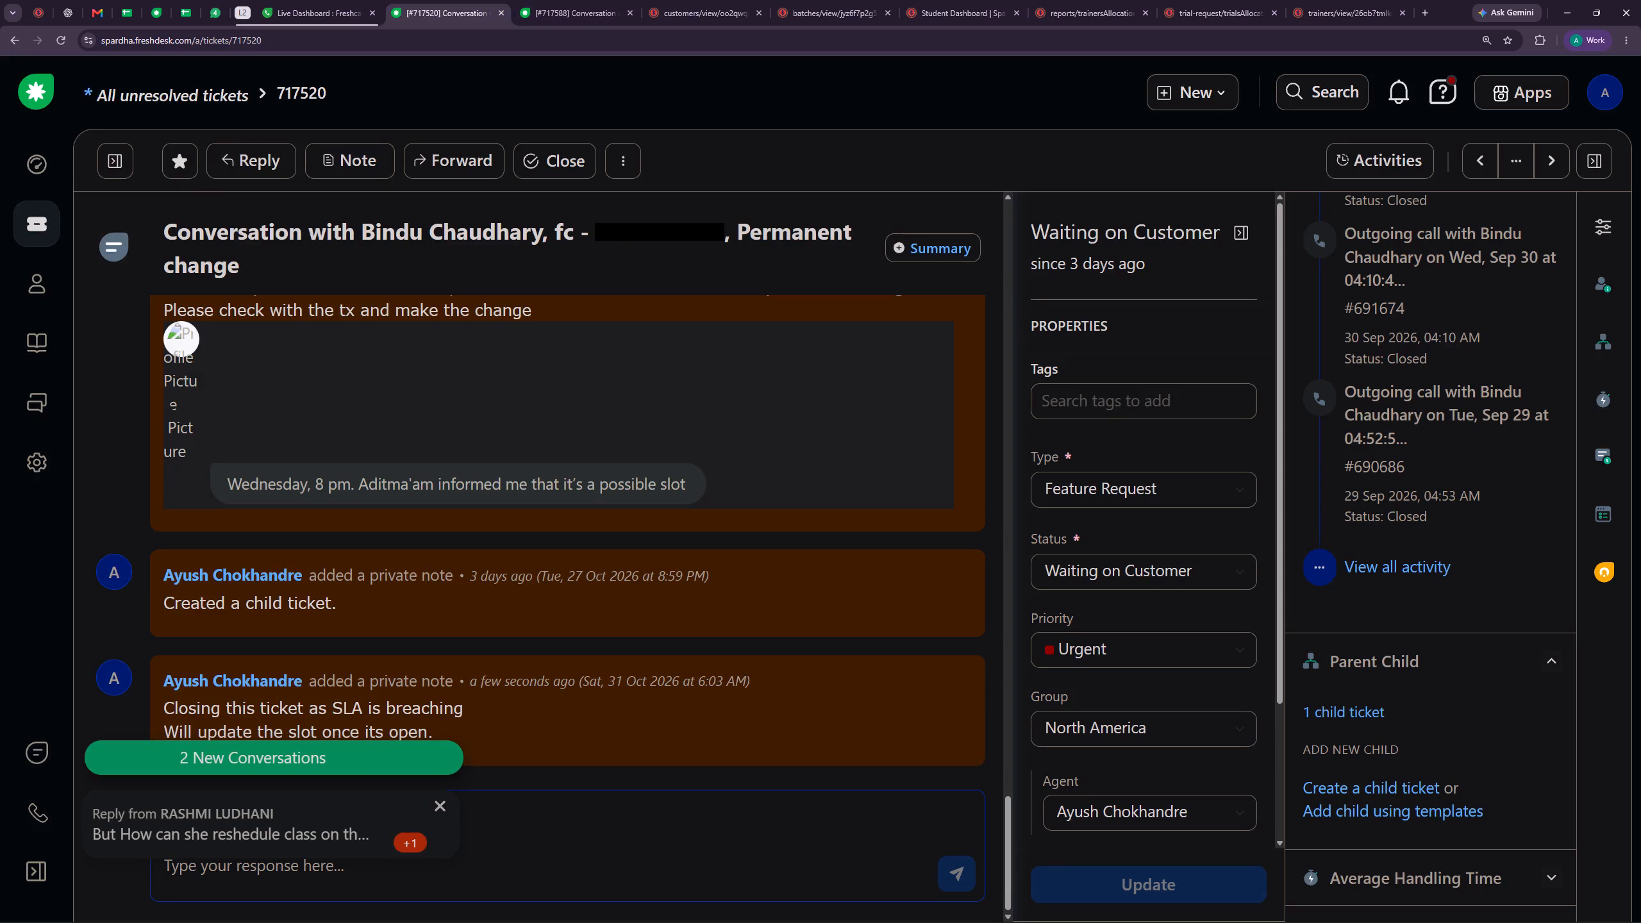
click(444, 800)
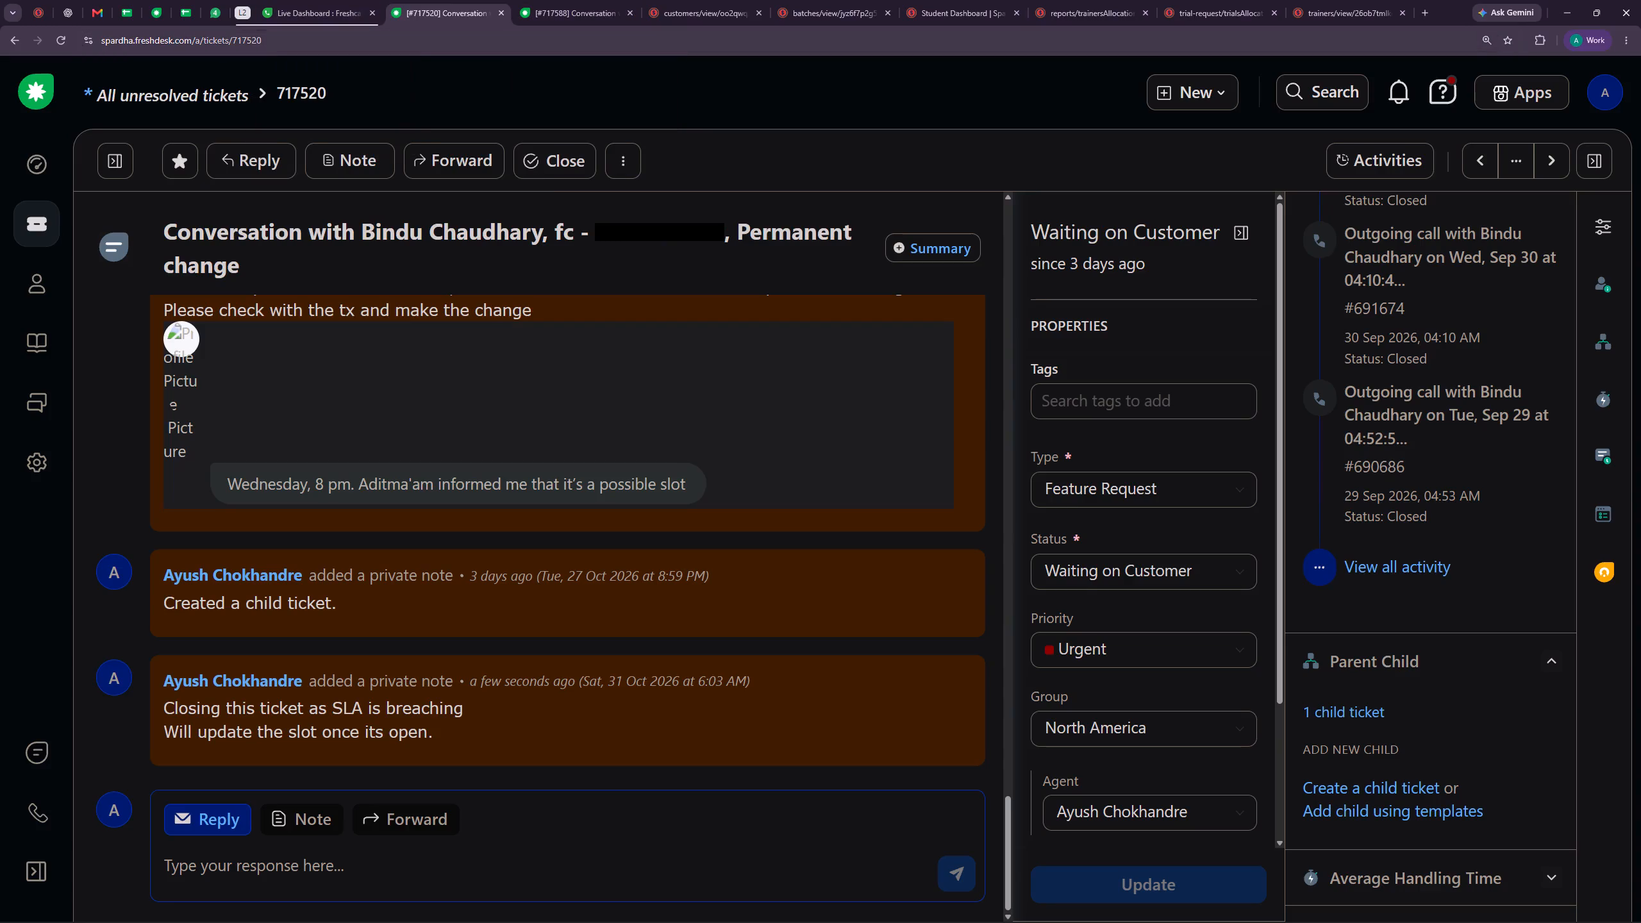
click(562, 14)
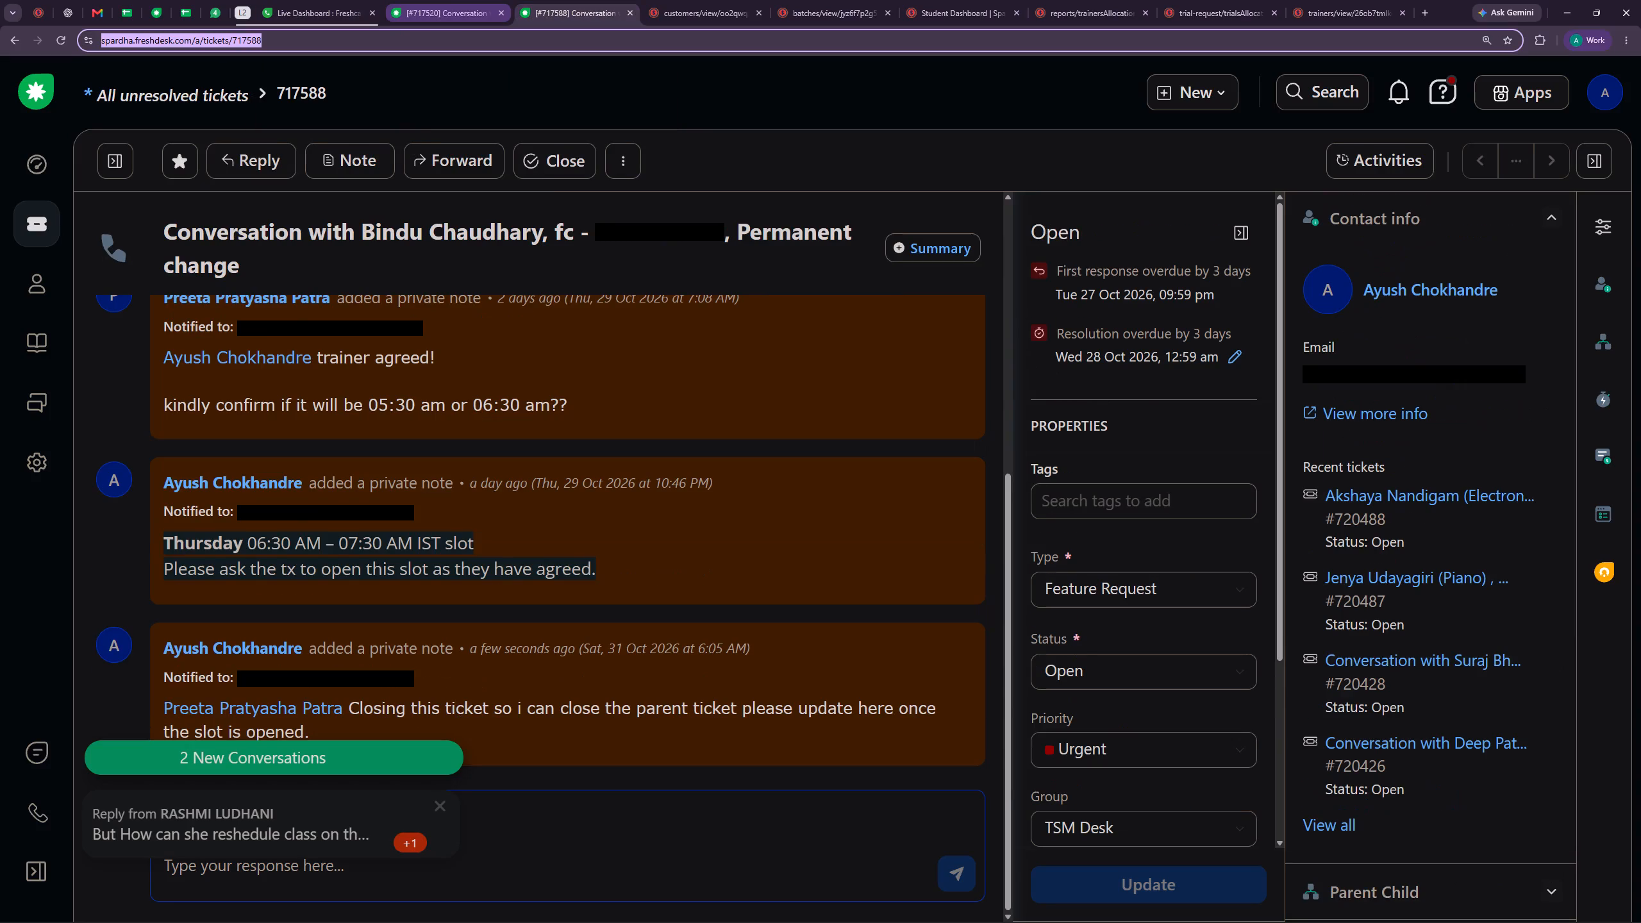
click(438, 805)
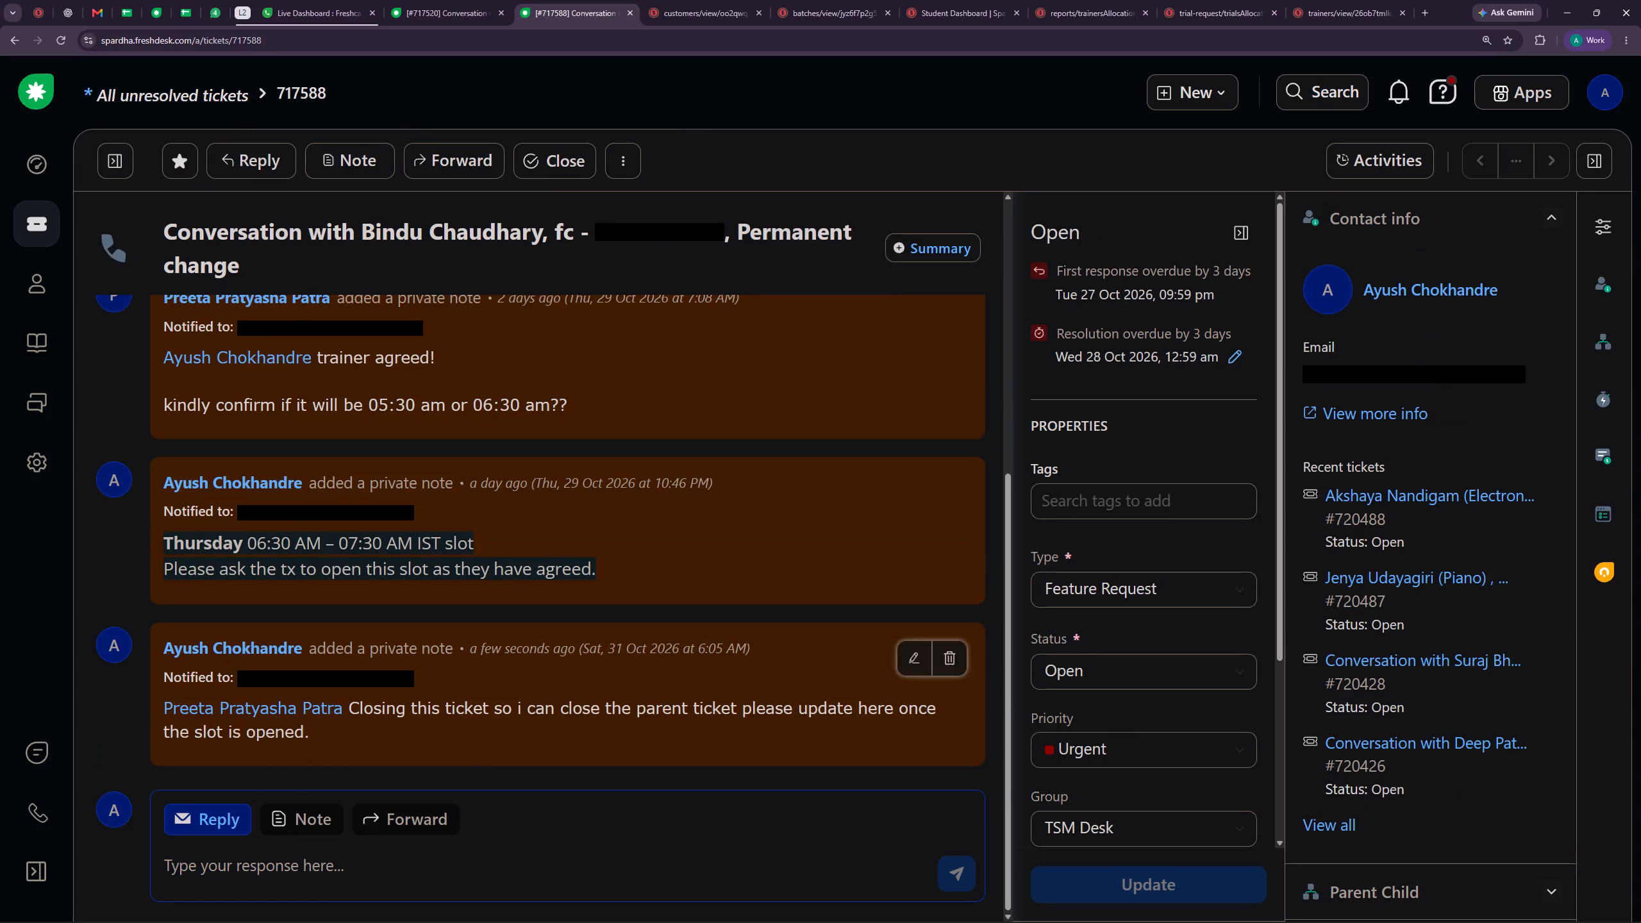
click(457, 1)
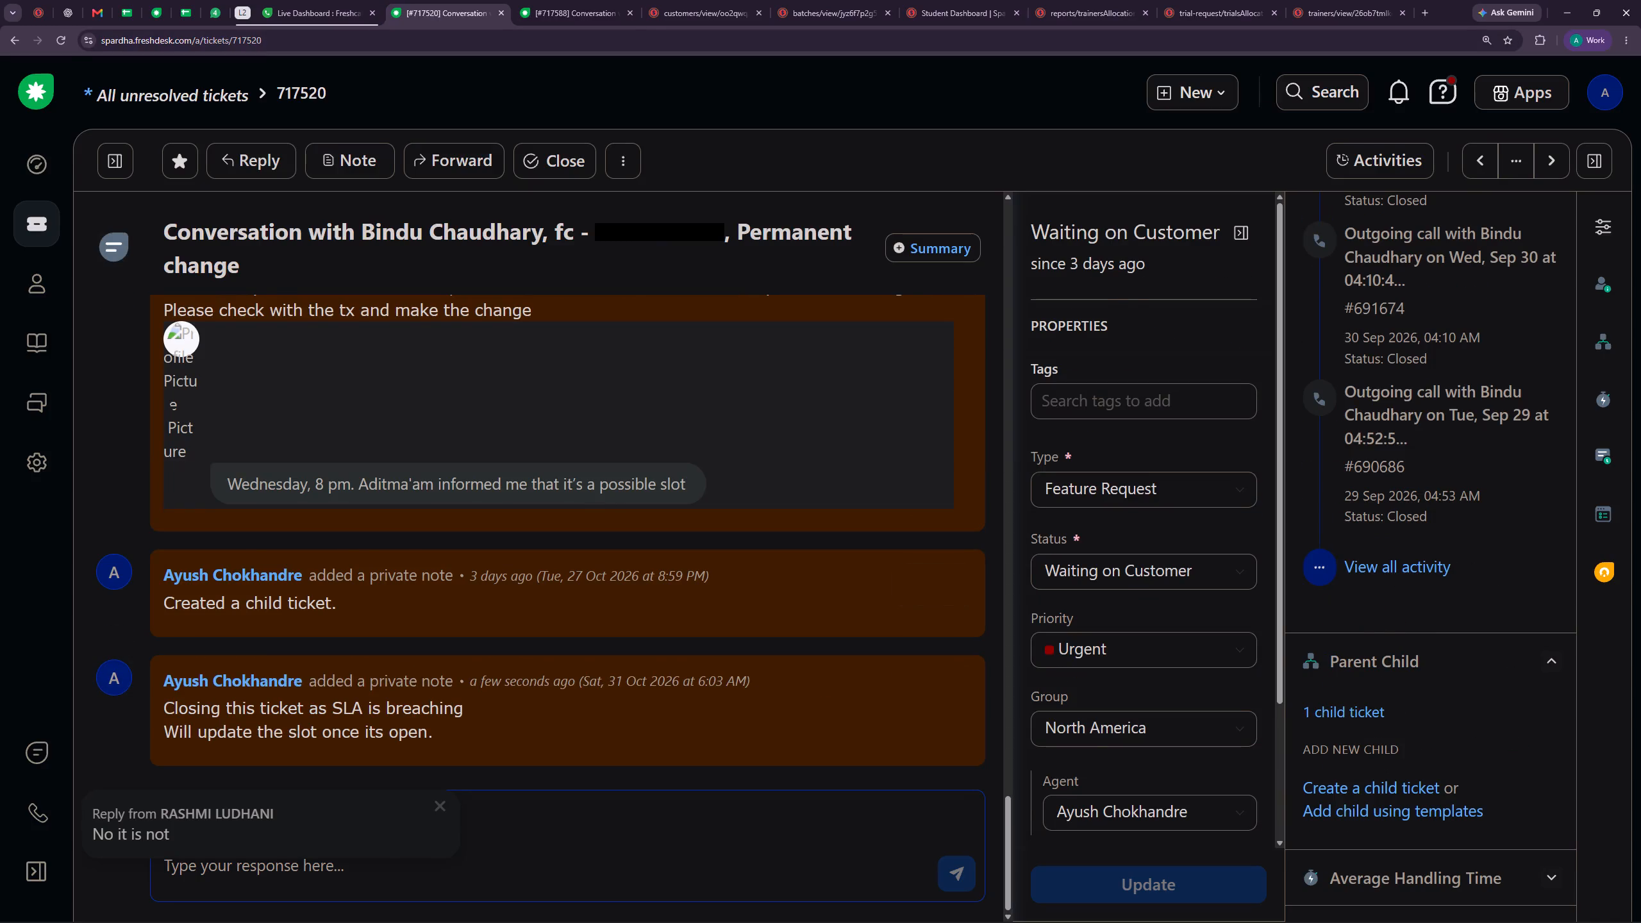
click(551, 0)
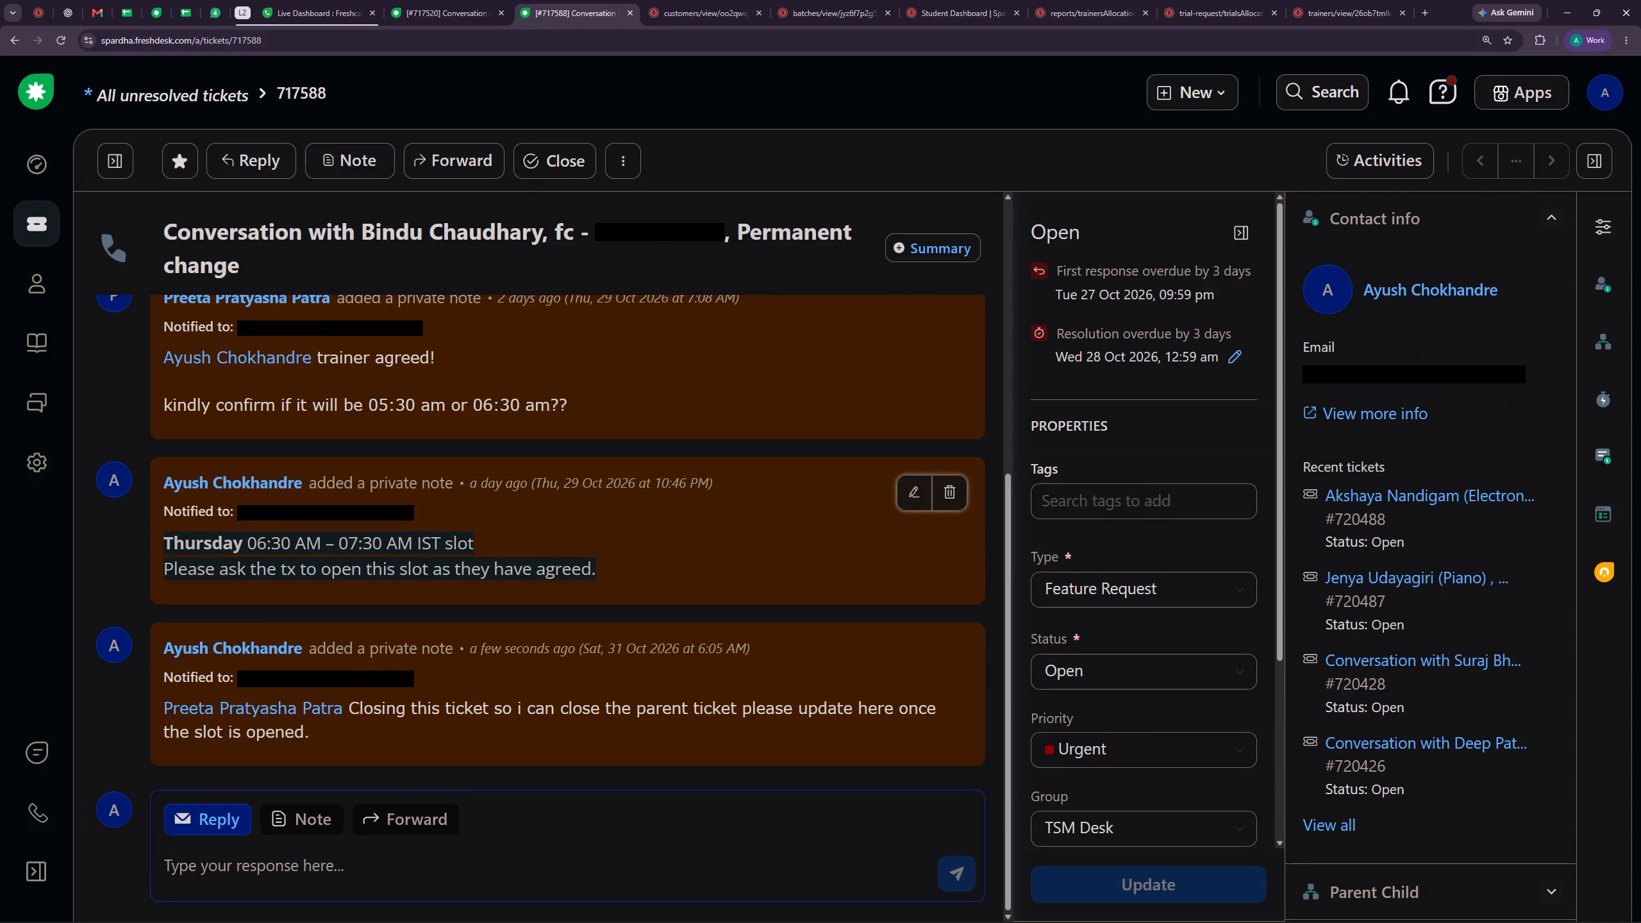
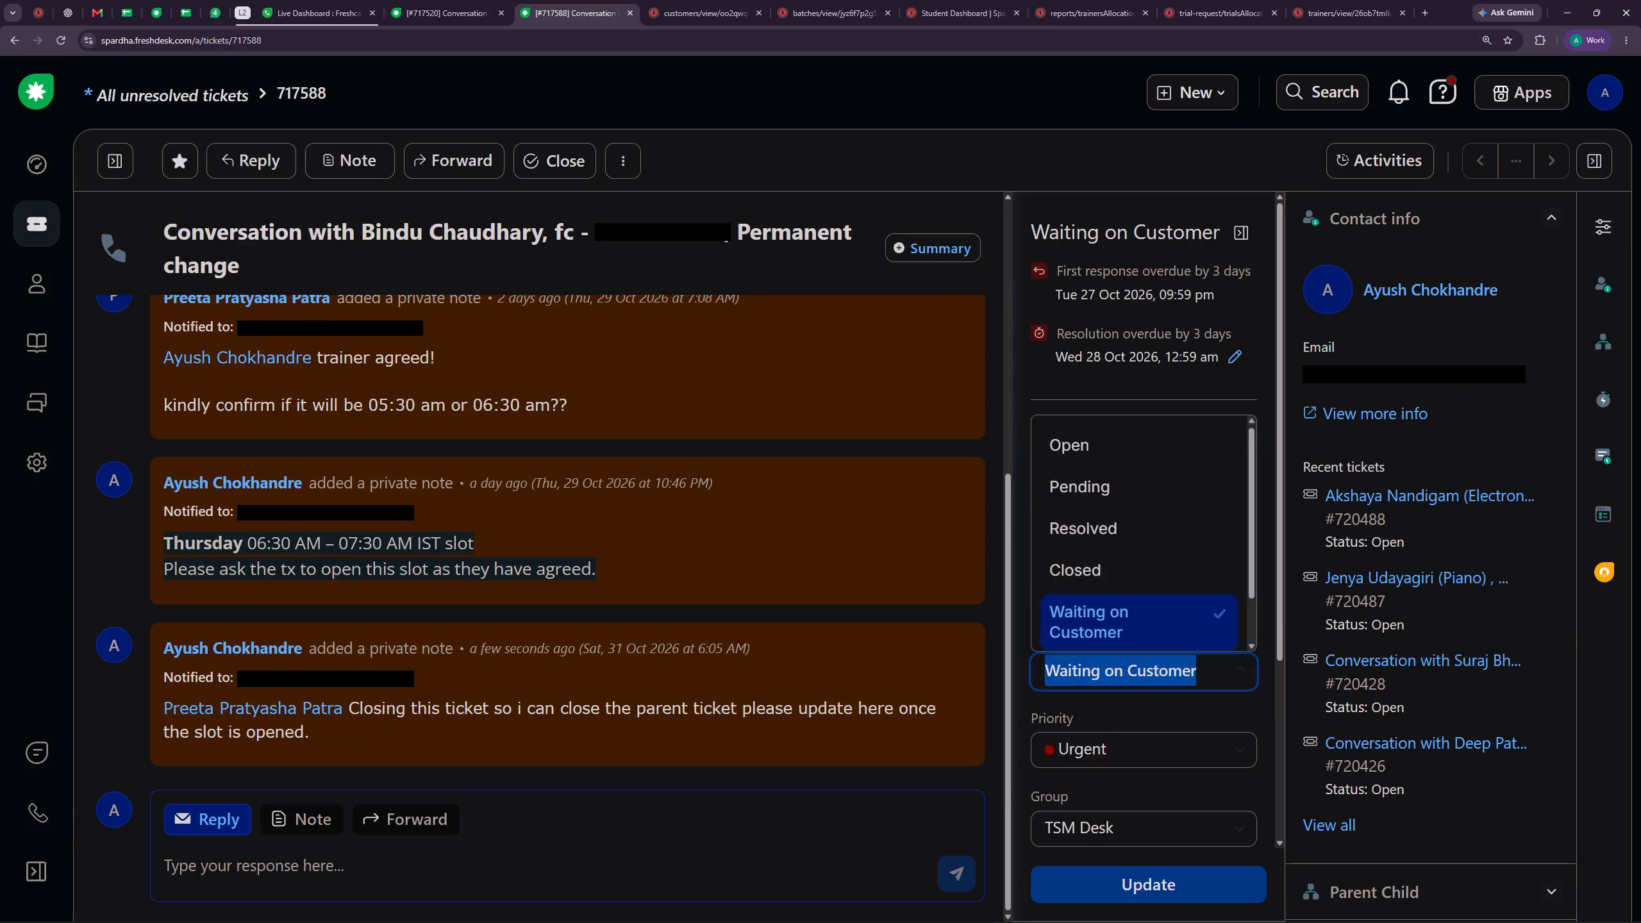
Set the status of child ticket #717588 to Closed and save the updated properties.
click(1113, 570)
click(1142, 894)
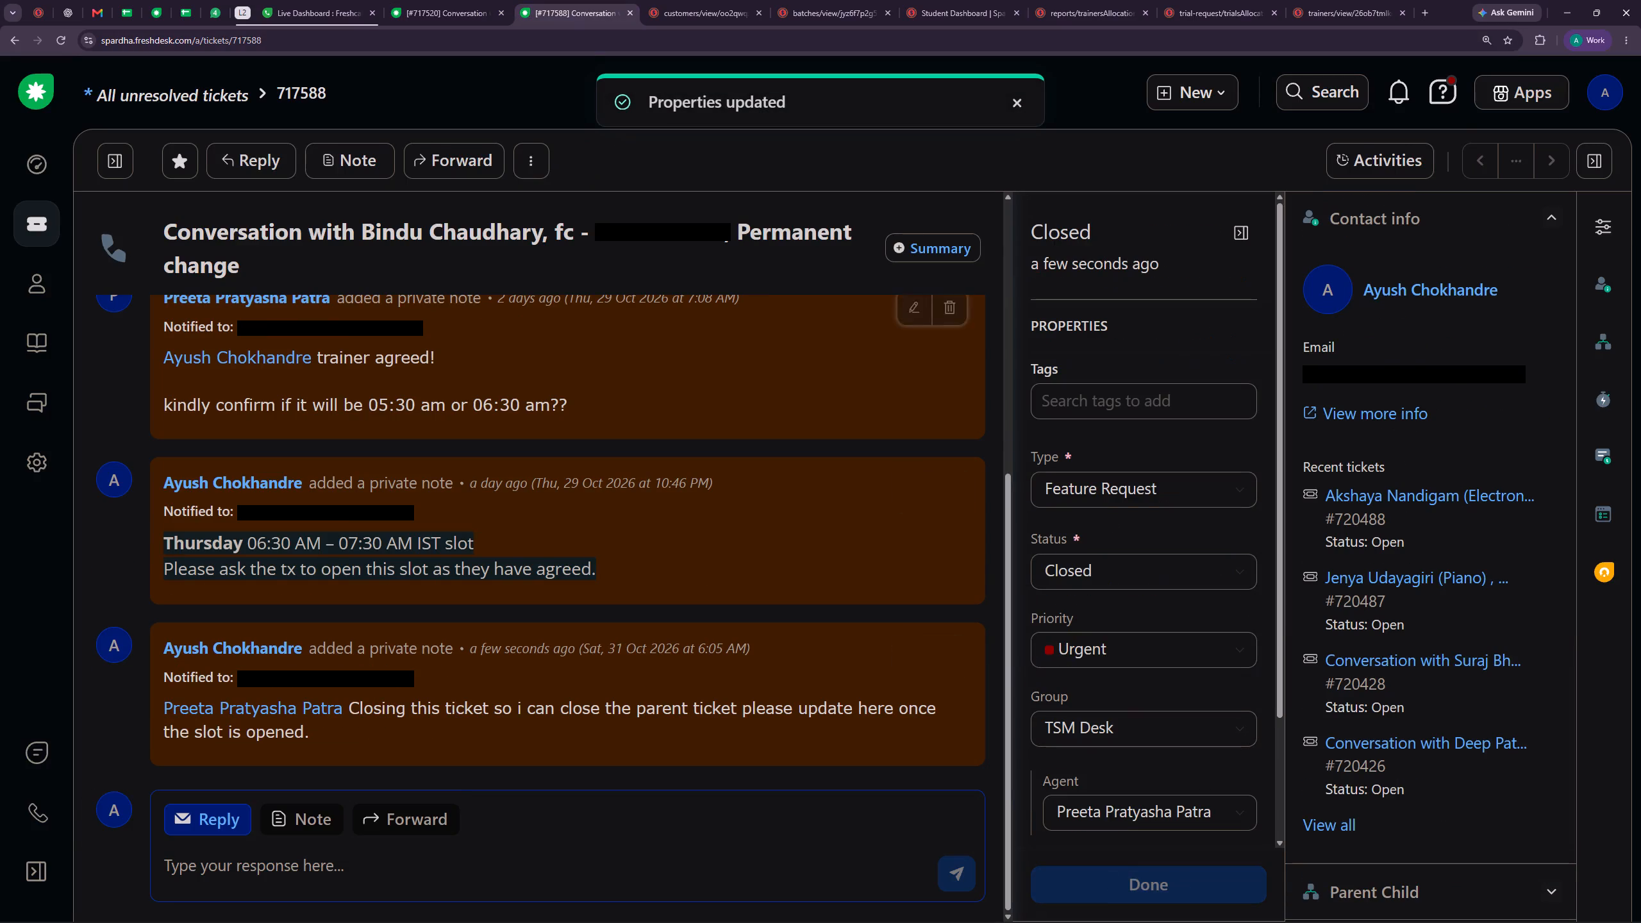
Switch to parent ticket #717520, set its status to Closed and save the updated properties.
click(455, 10)
click(1144, 580)
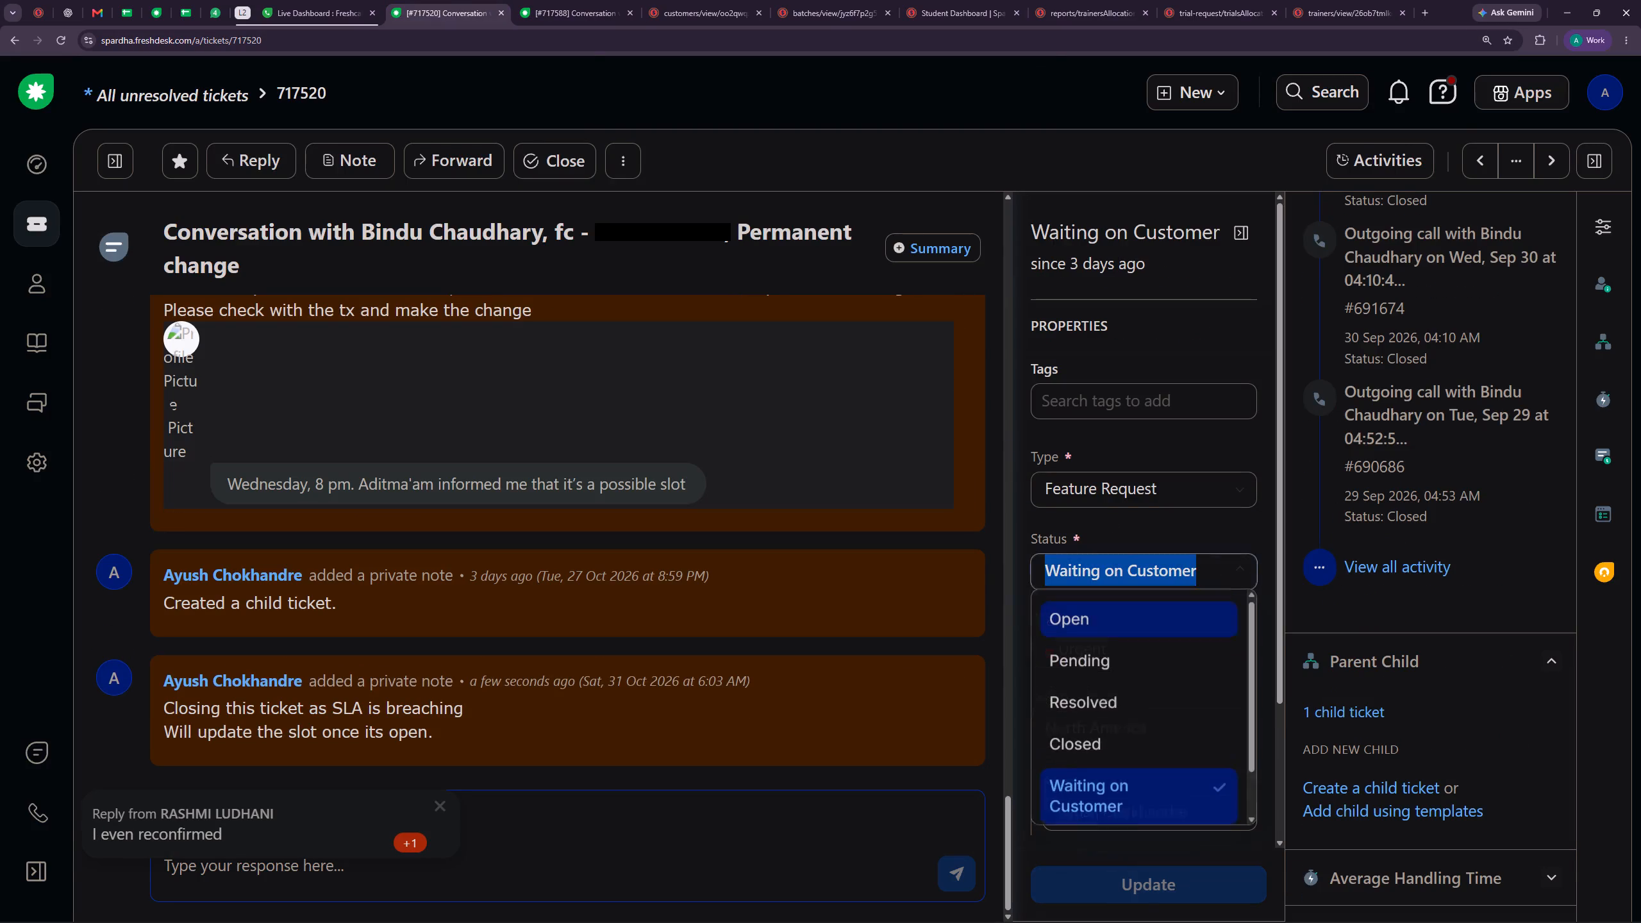
click(1119, 752)
click(1144, 892)
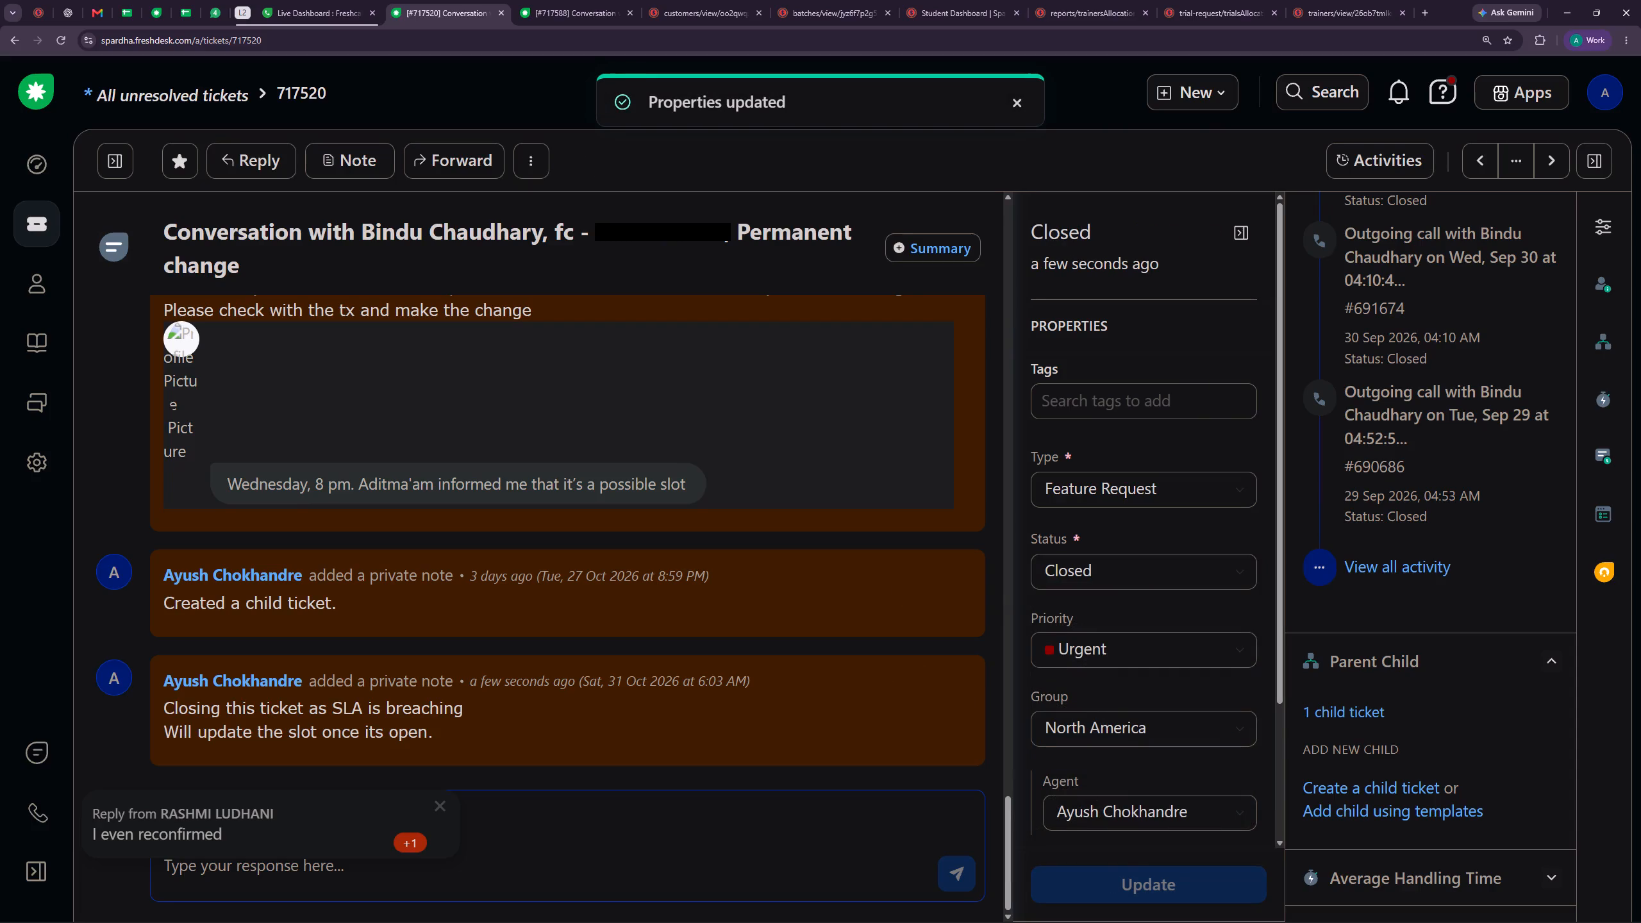
Copy the parent ticket's number, 717520, and open the Notepad browser extension holding the saved notes.
double_click(303, 92)
key(ctrl+c)
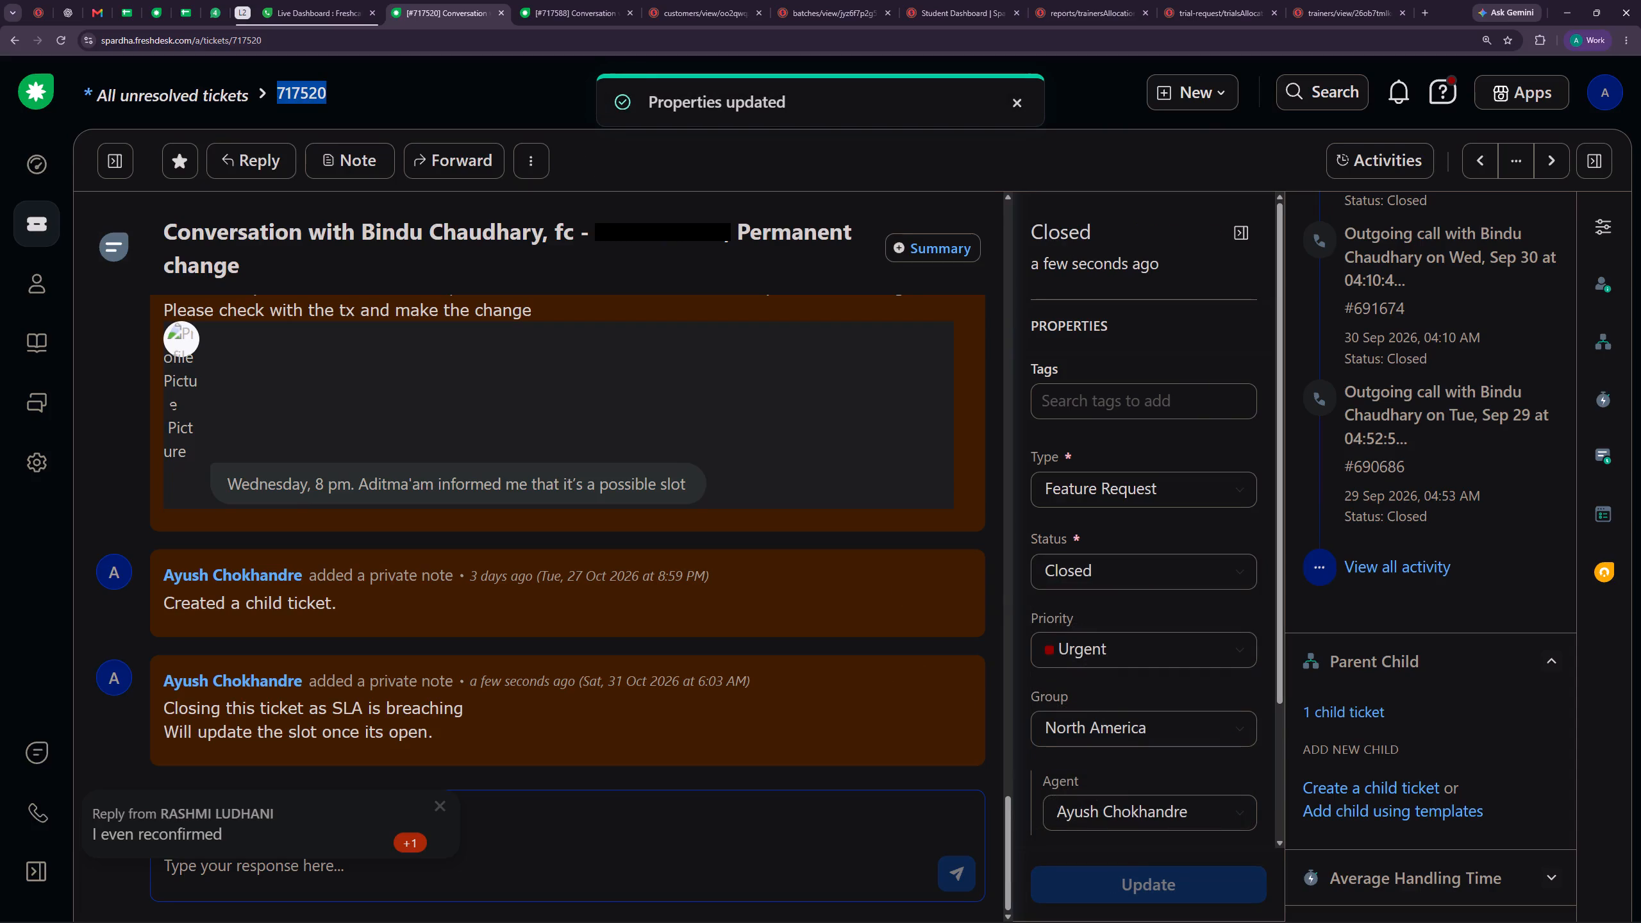
click(1537, 38)
click(1404, 270)
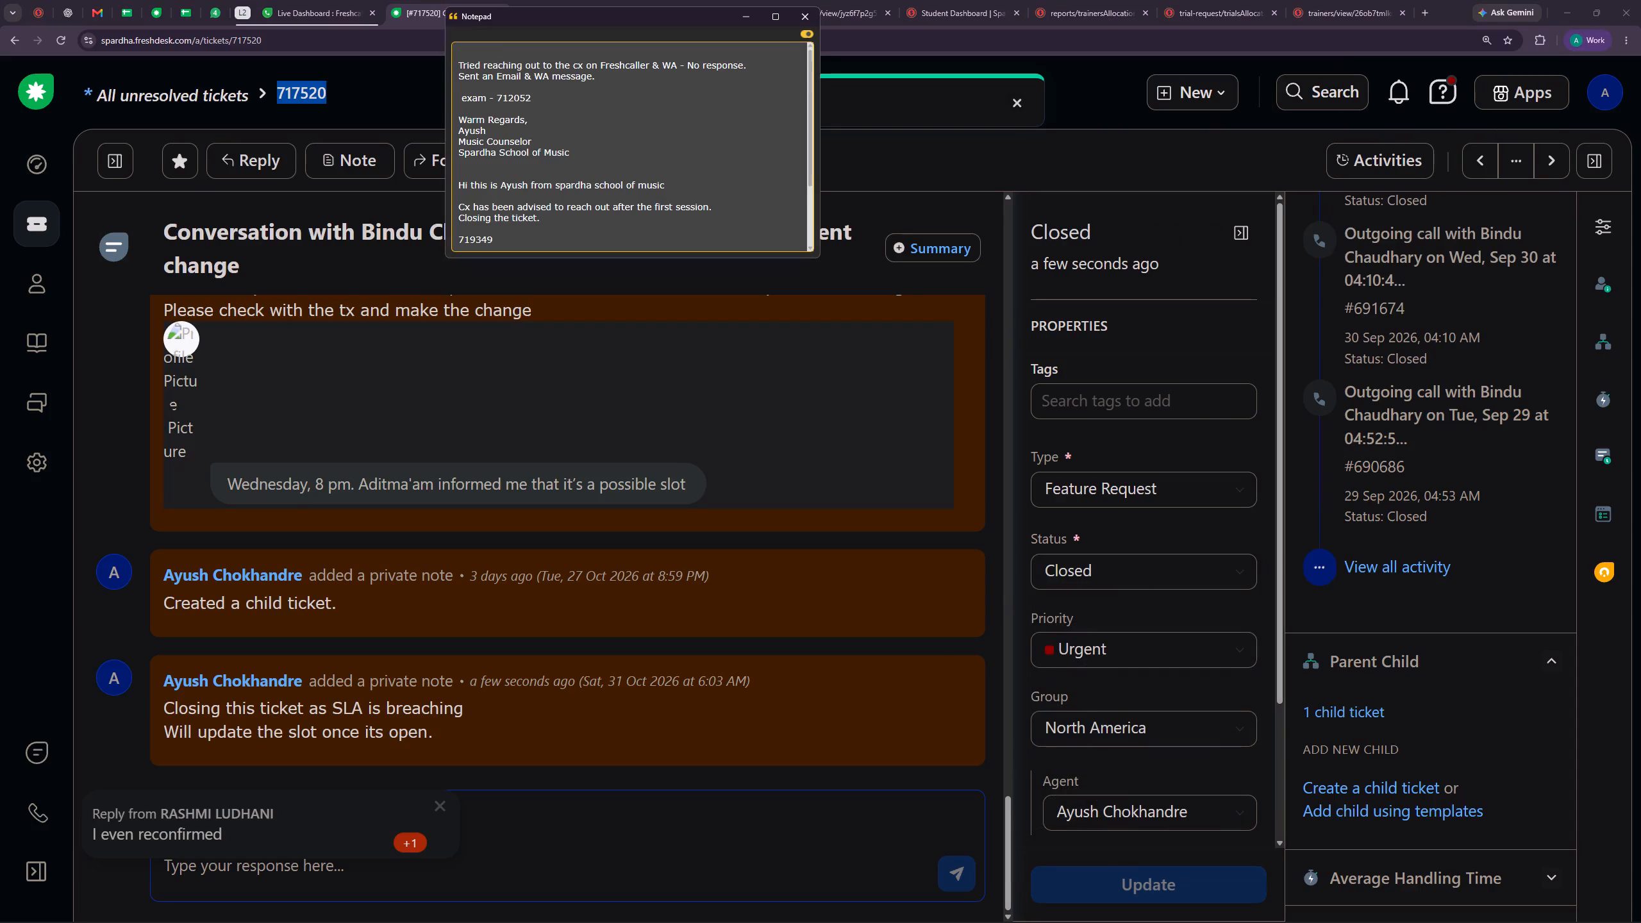
Add the line "slot add -717520" below 719349 in the Notepad reminders and close the note window.
scroll(569, 167, down, 1)
click(463, 167)
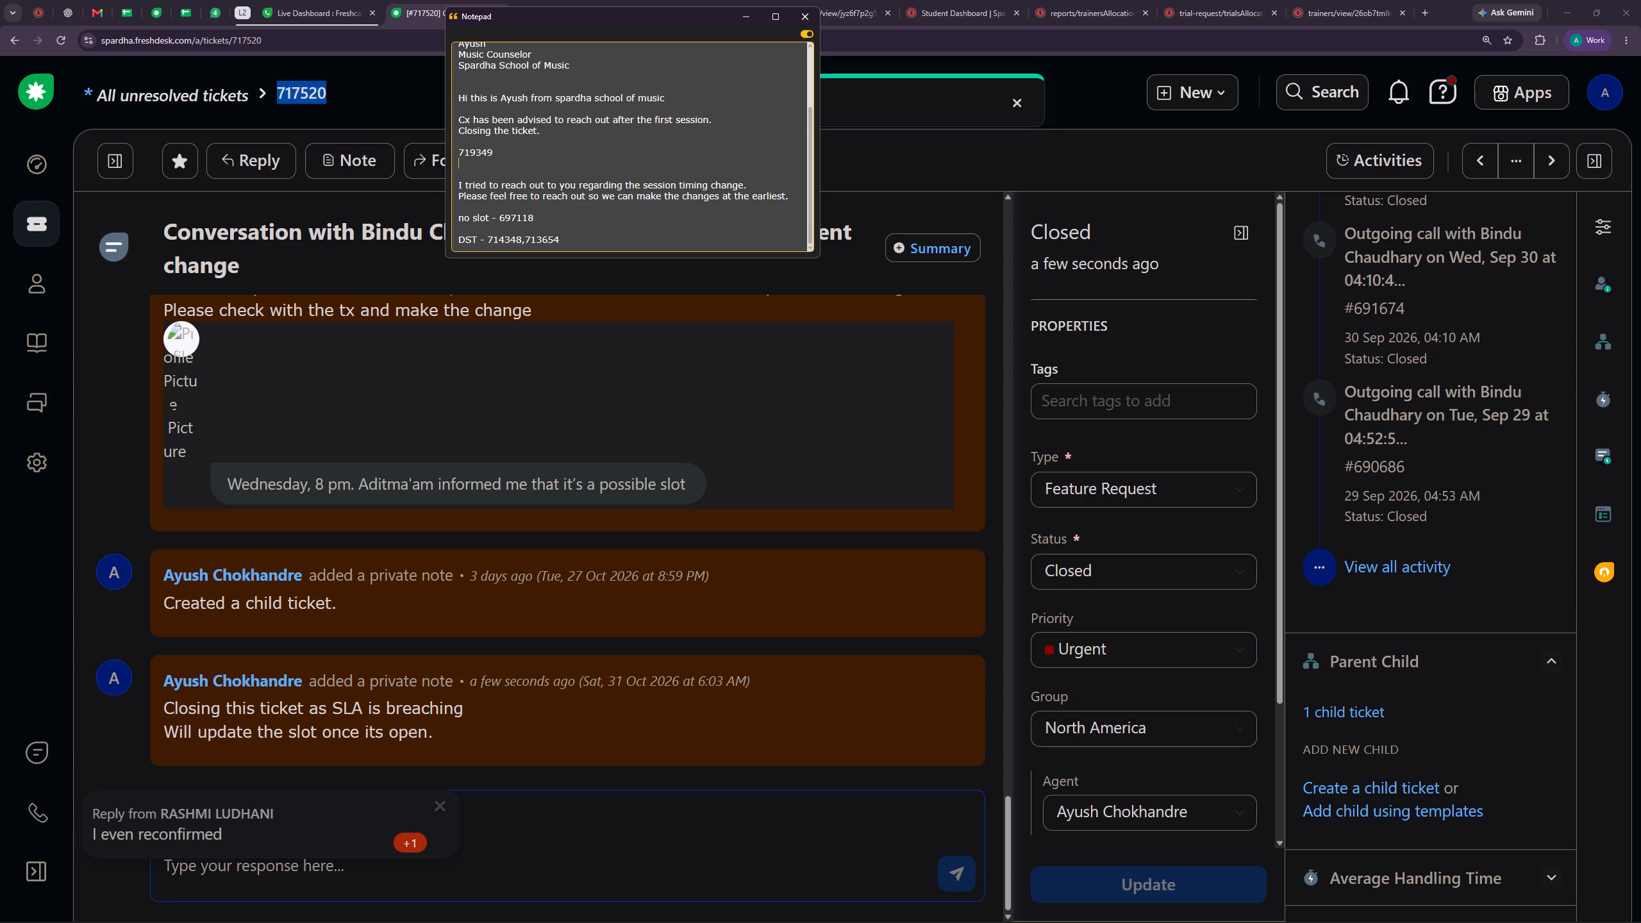
text(slot)
key(space)
key(a)
key(BackSpace)
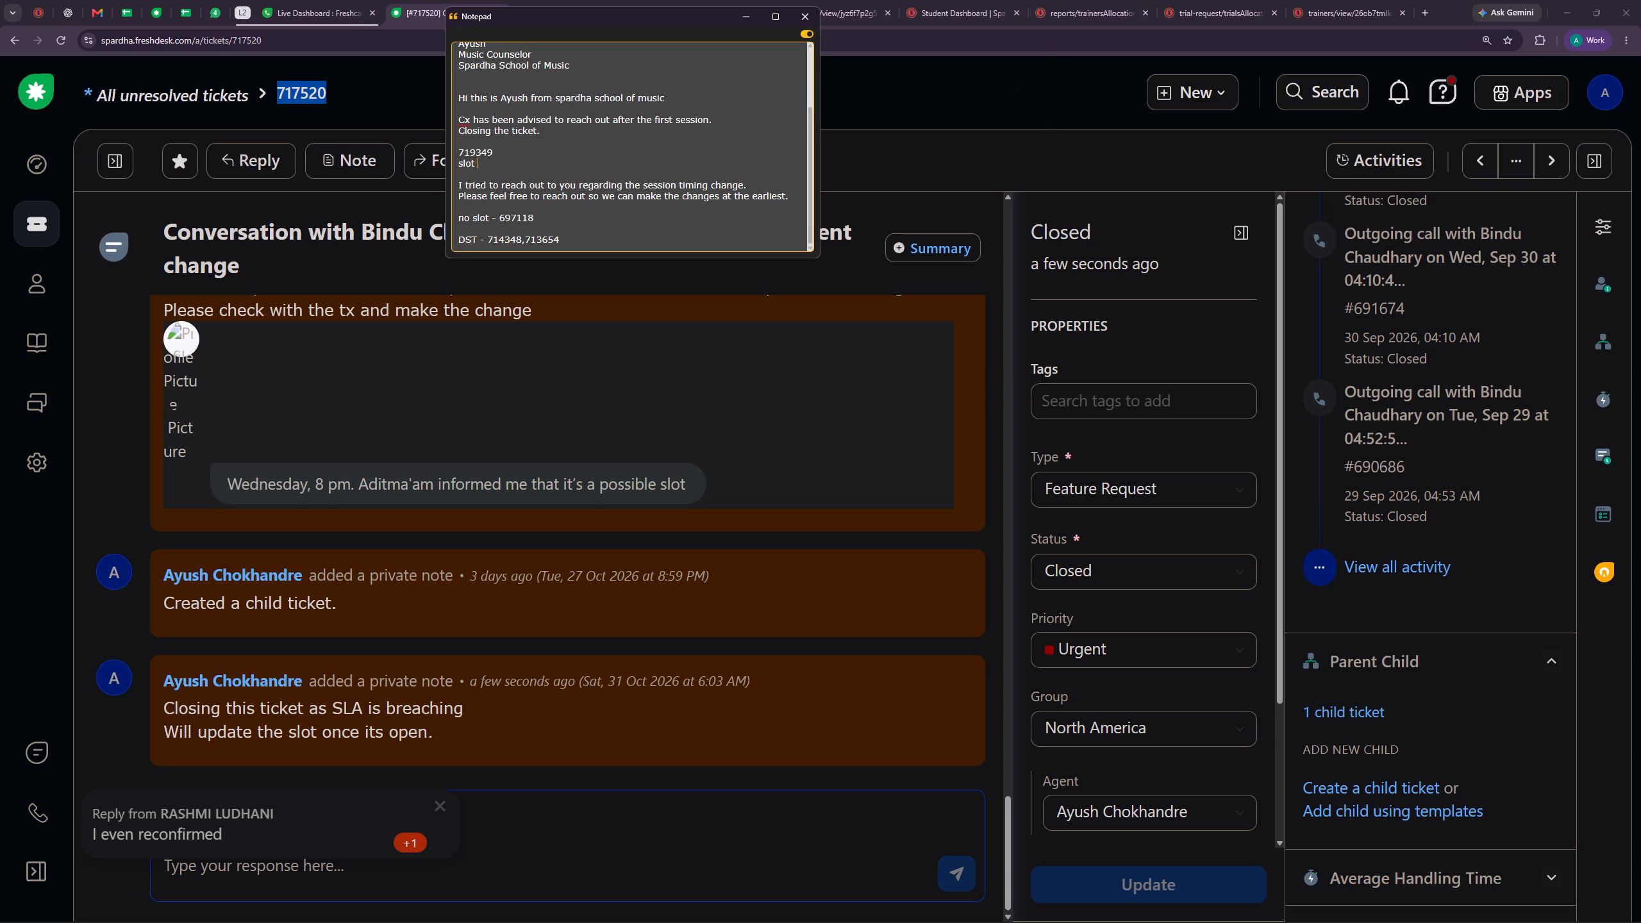
text(add)
key(space)
text(-)
key(ctrl+v)
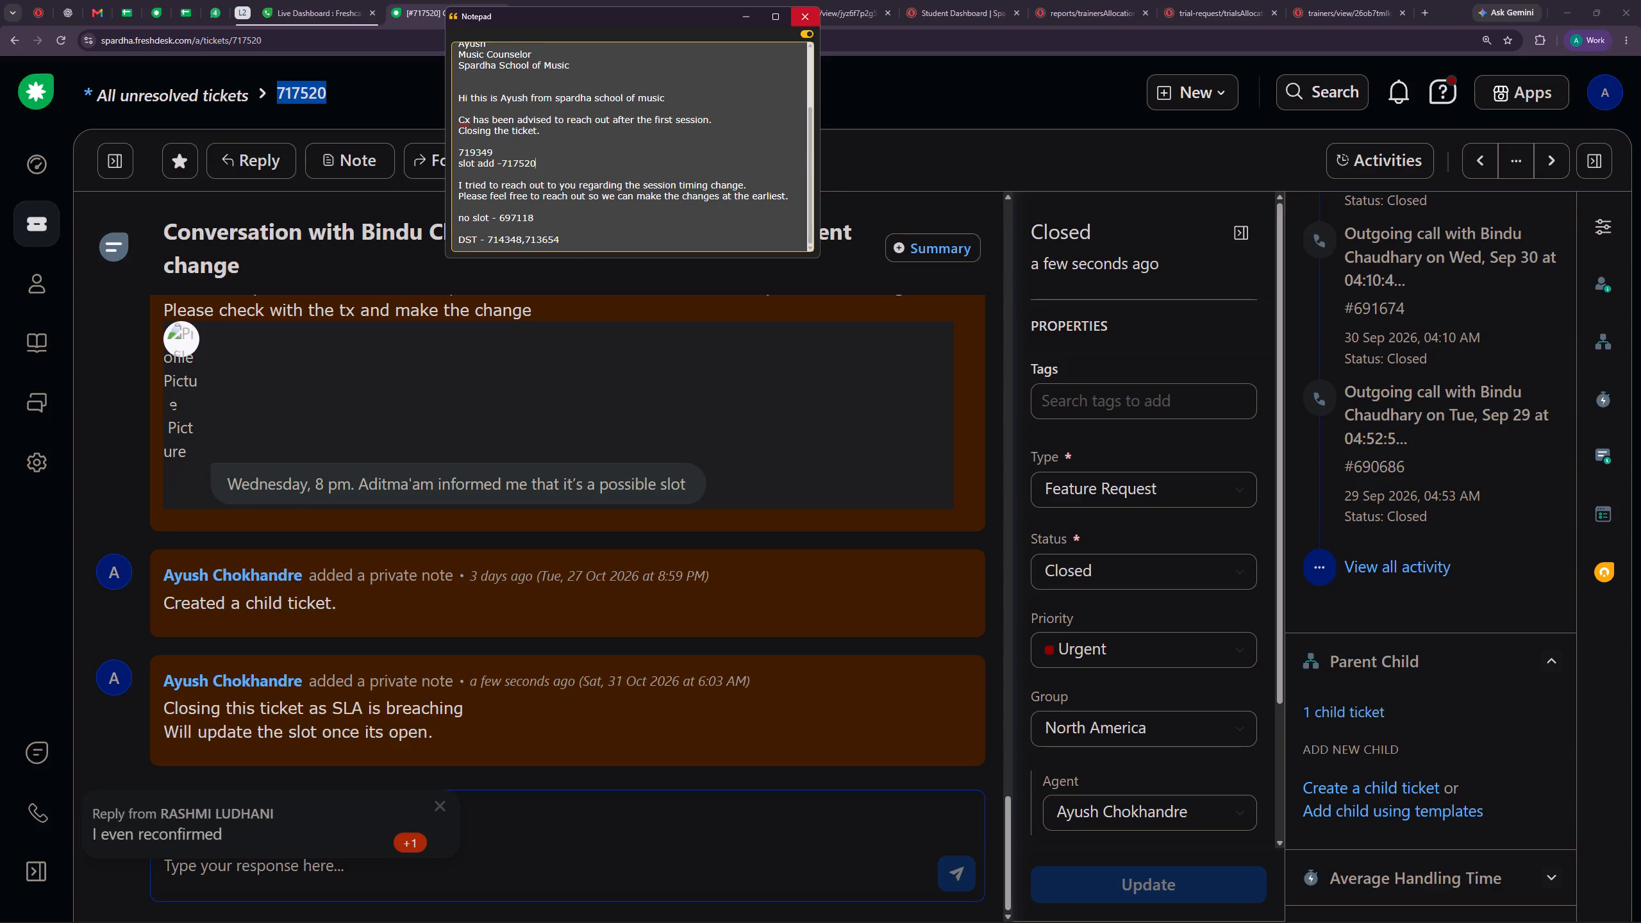
click(806, 13)
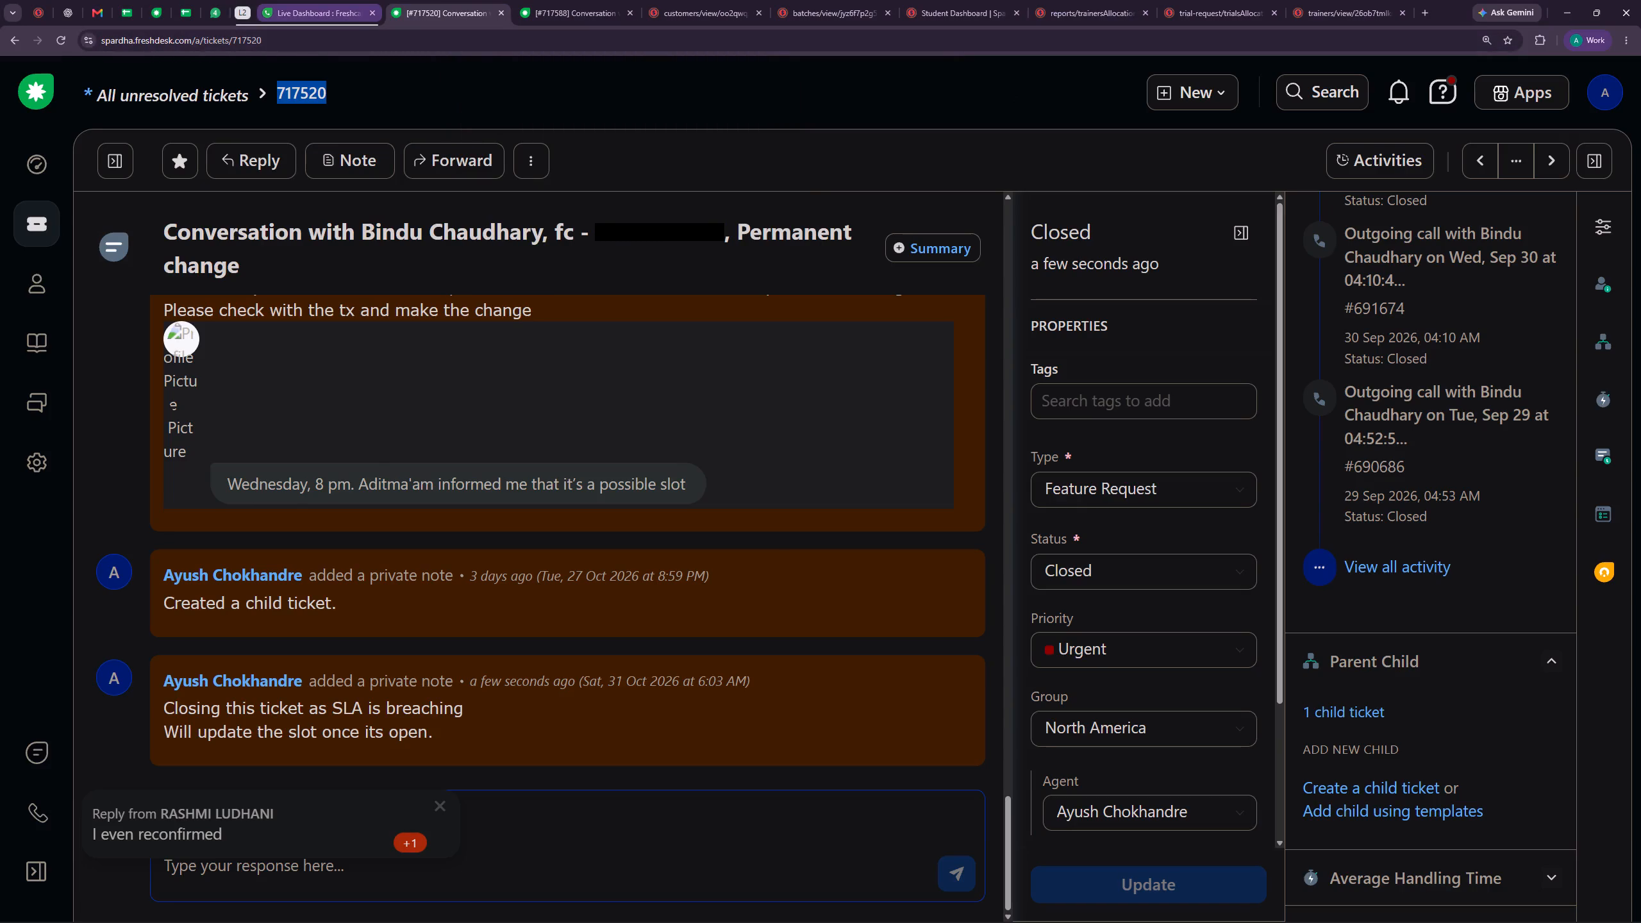
Return from ticket #717520 to the filtered unresolved tickets list and close child ticket #717588.
click(321, 1)
click(424, 0)
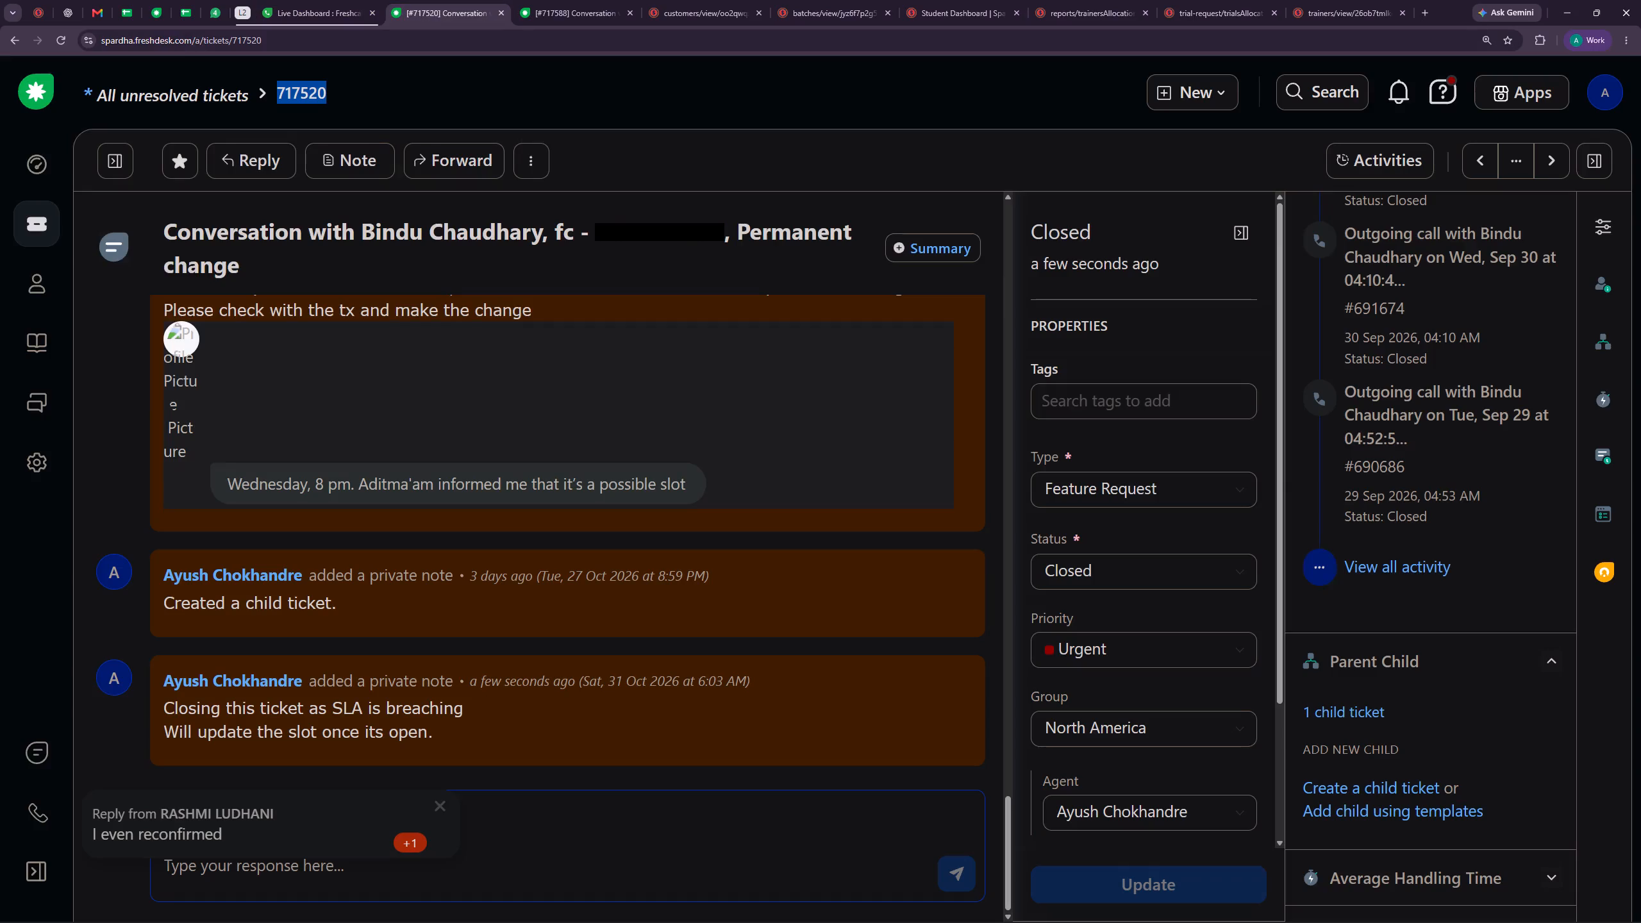
click(37, 222)
click(628, 12)
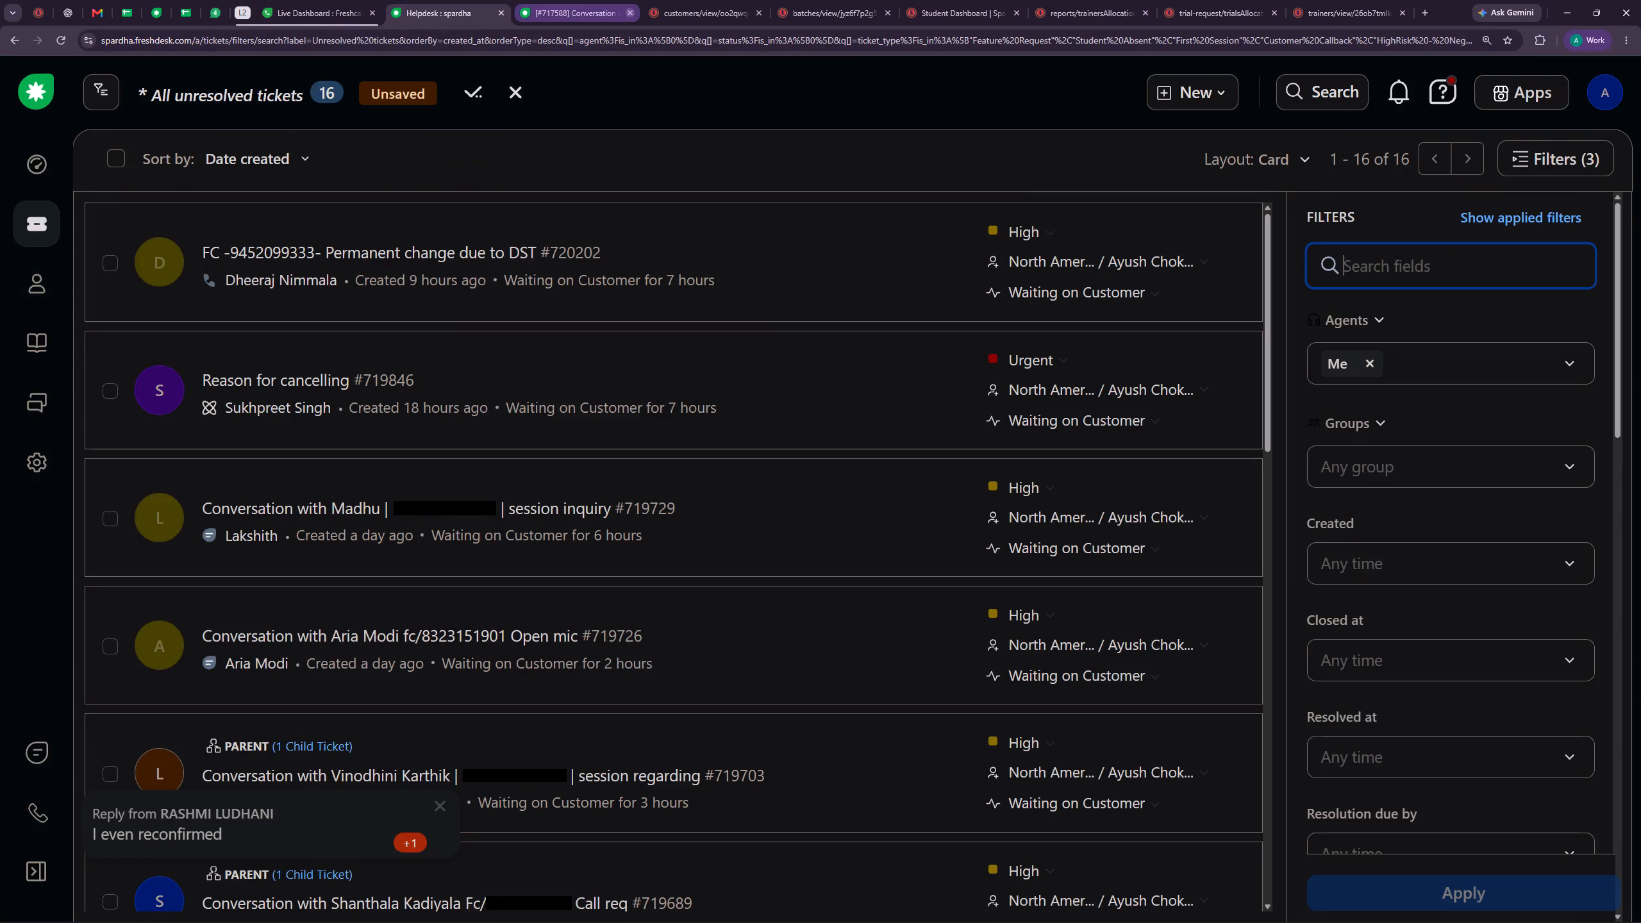
Check the ticket overview on the dashboard and return to the unresolved tickets list.
click(38, 211)
click(38, 151)
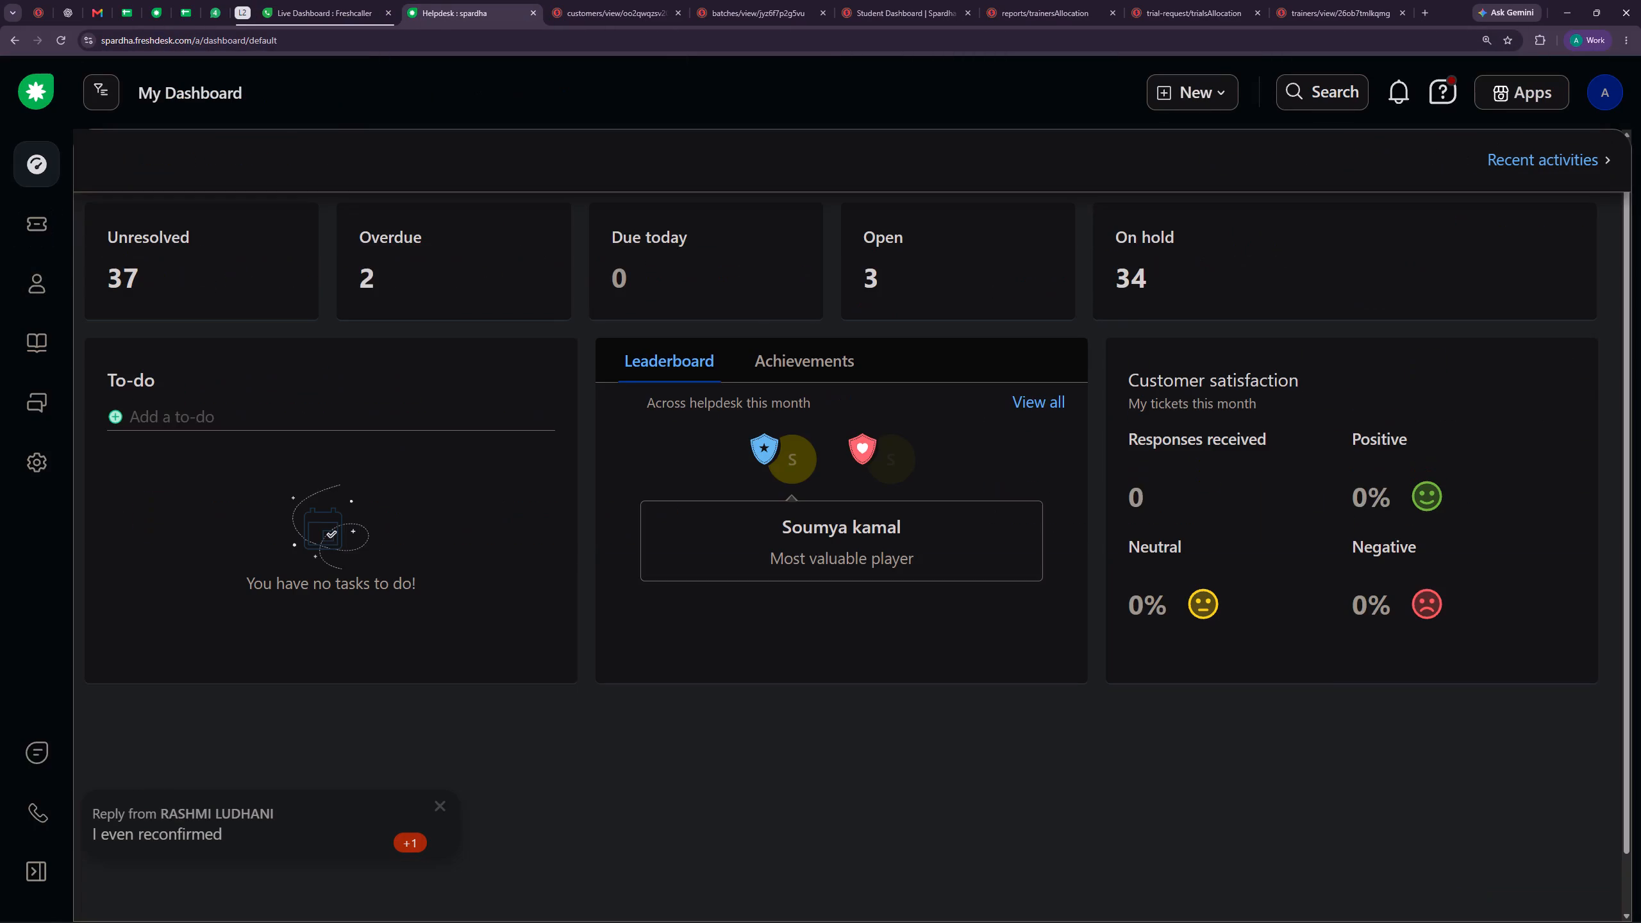
drag(244, 282, 276, 269)
scroll(478, 353, down, 12)
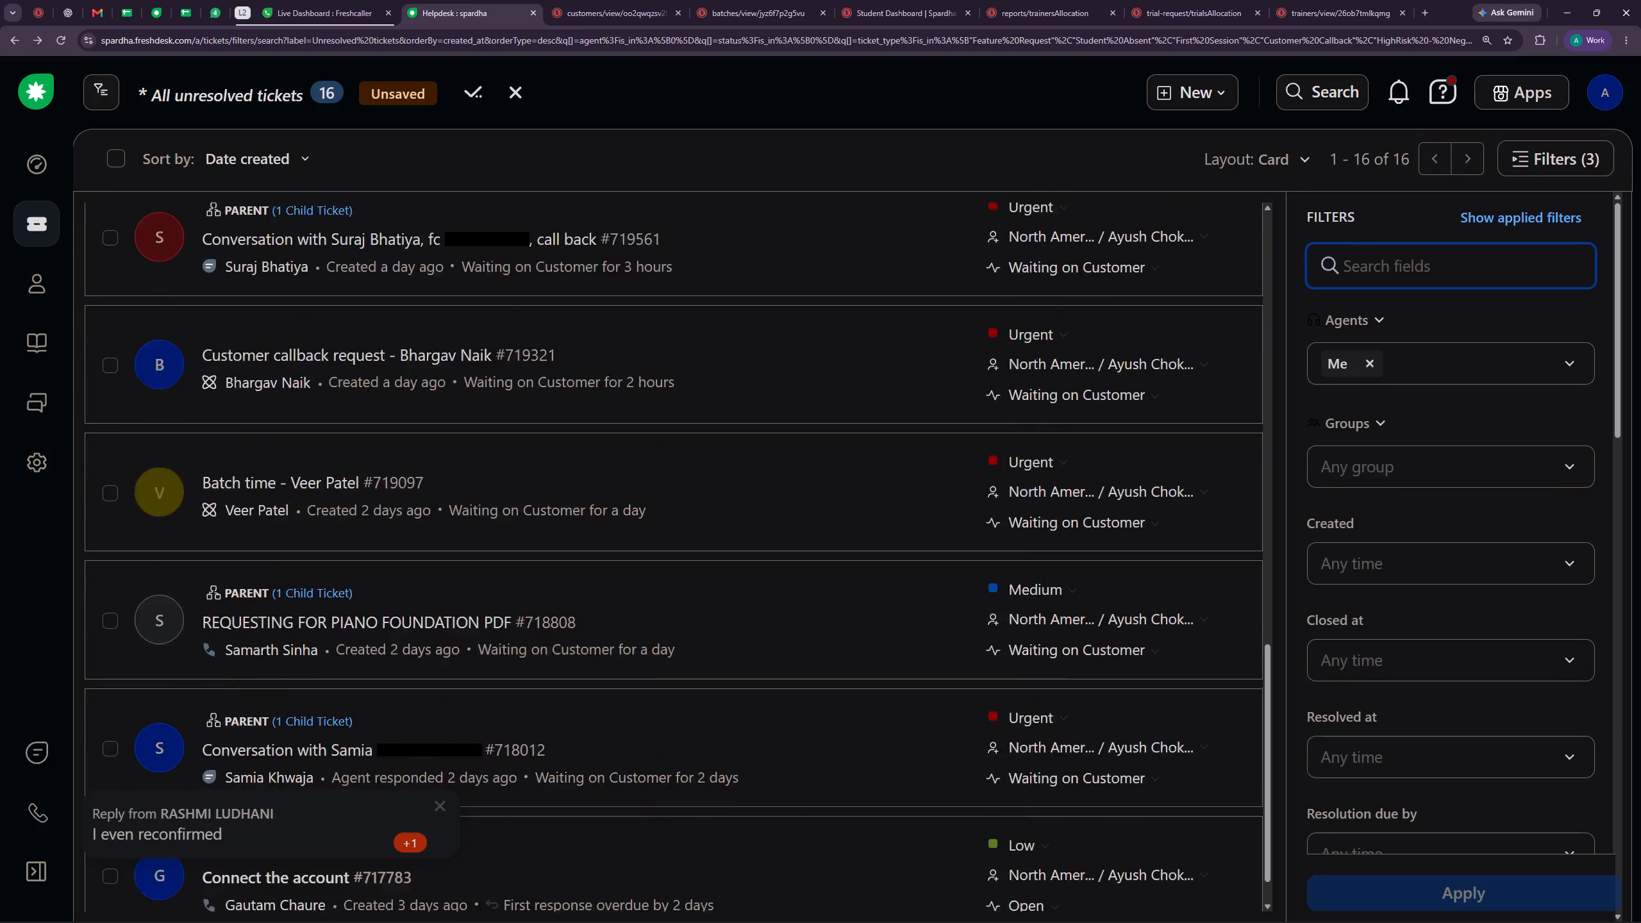
scroll(532, 448, down, 11)
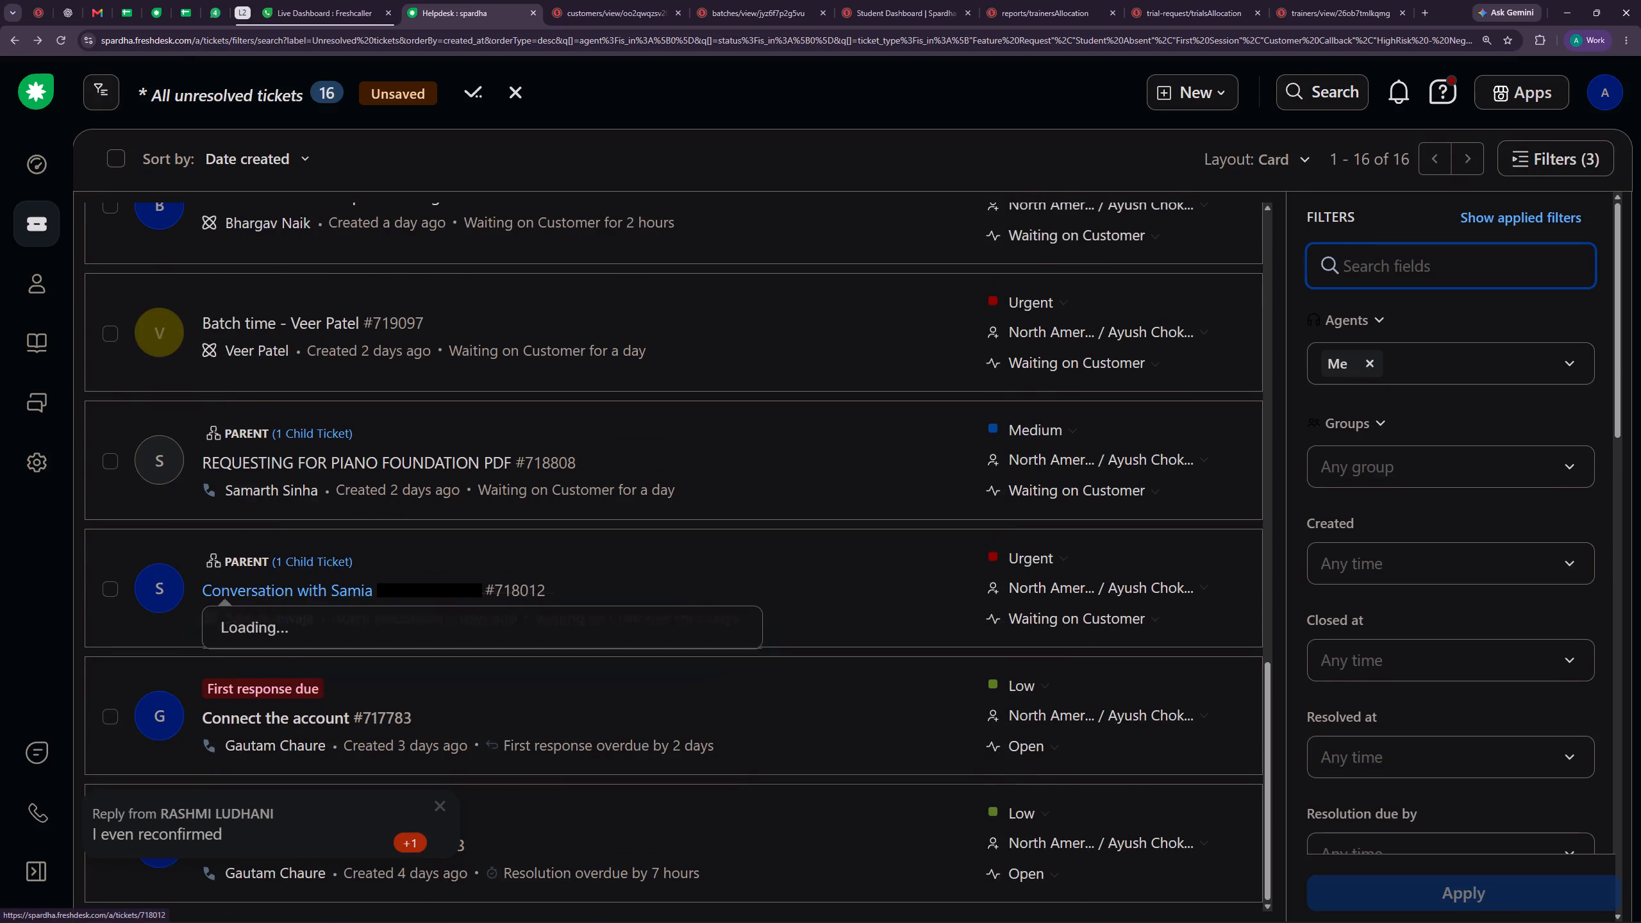
click(315, 588)
scroll(726, 521, down, 5)
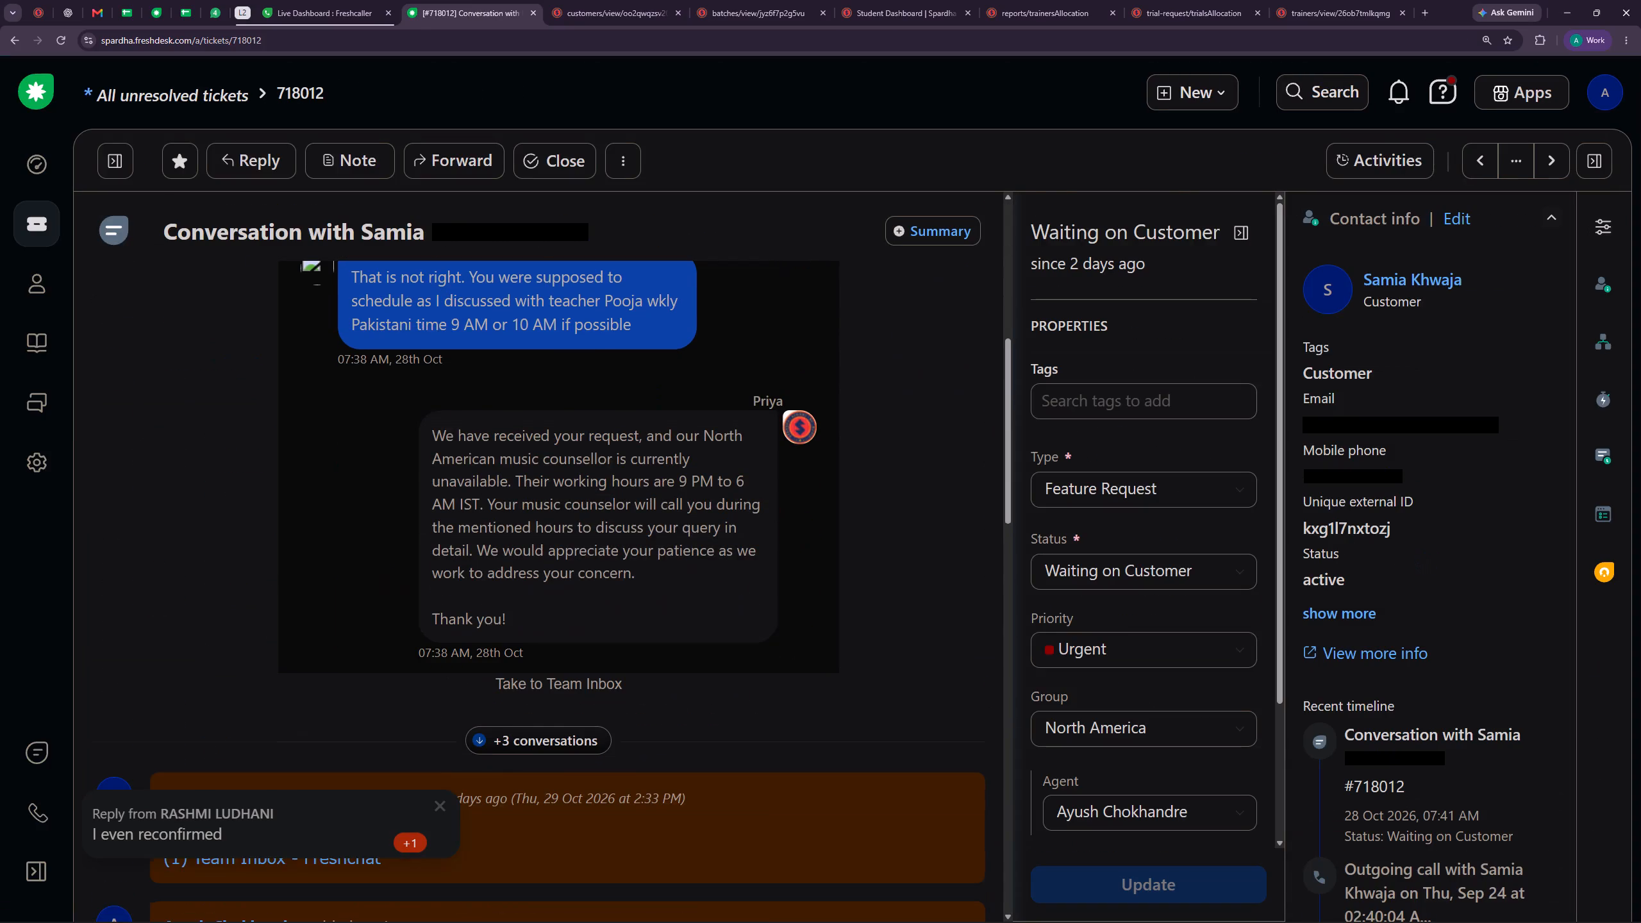
scroll(726, 521, down, 4)
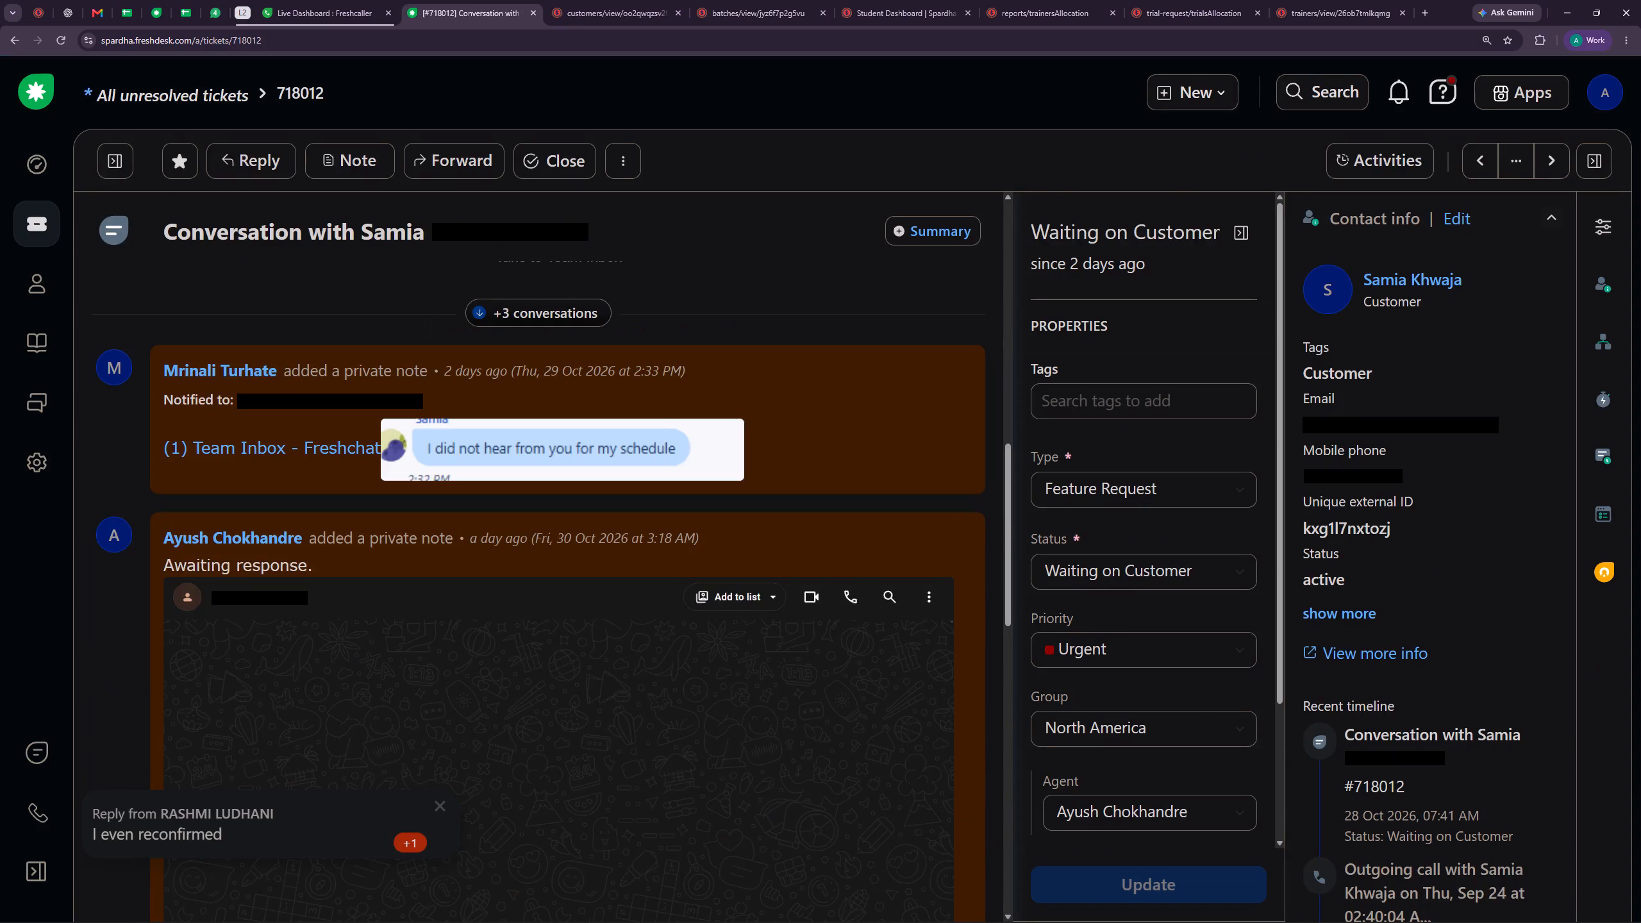
scroll(726, 521, down, 9)
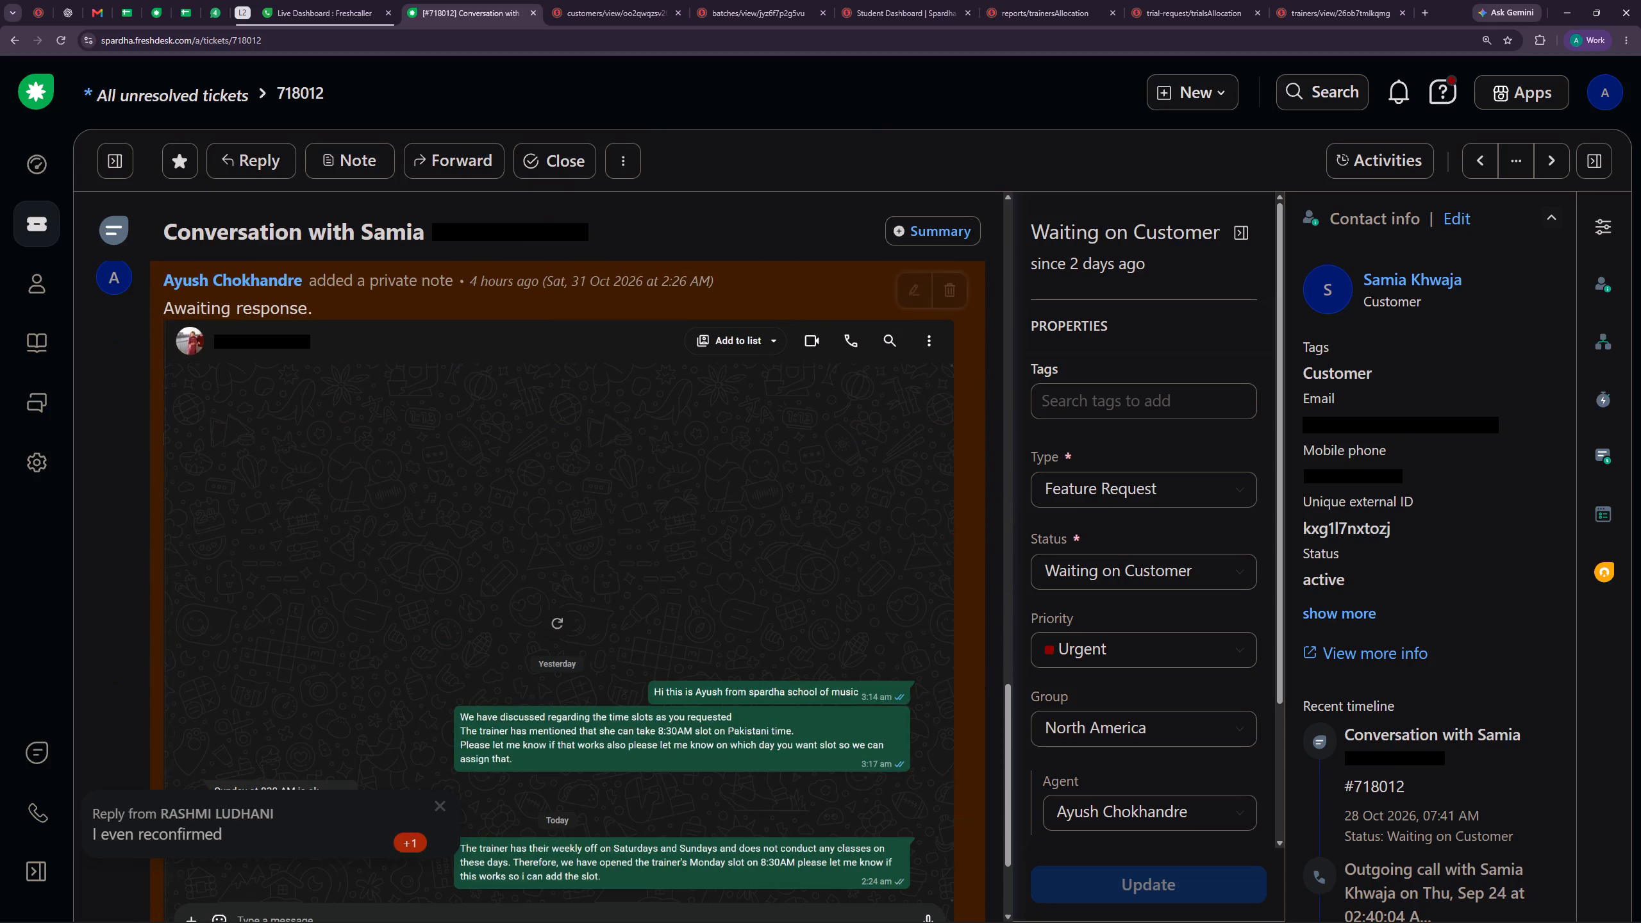
scroll(728, 522, down, 1)
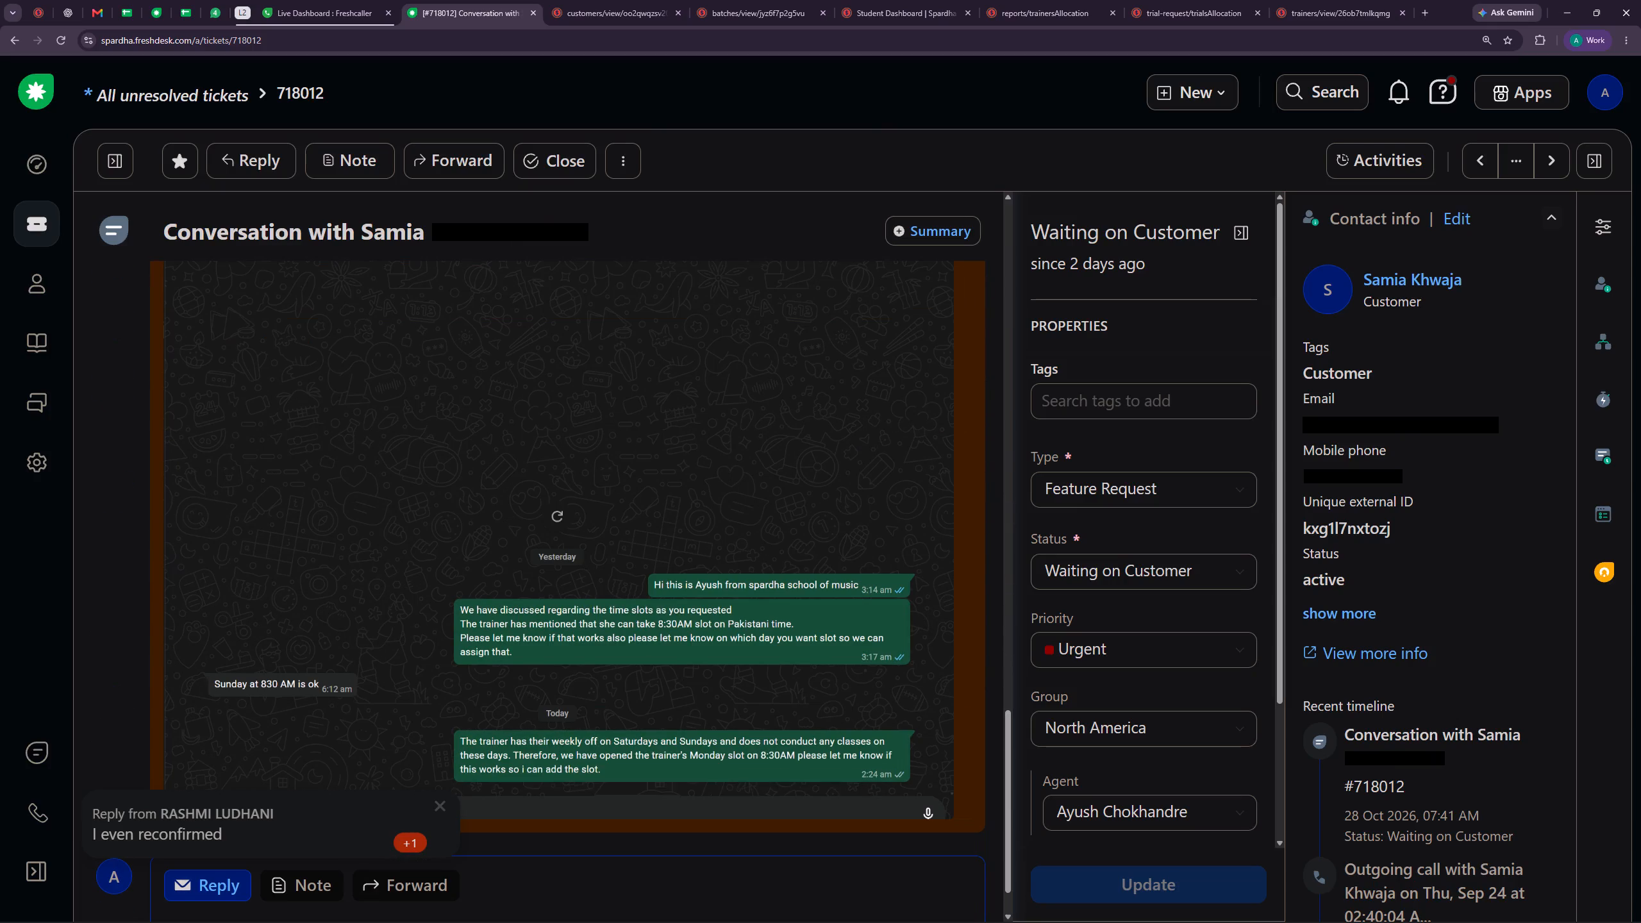
scroll(728, 523, down, 5)
scroll(729, 528, up, 6)
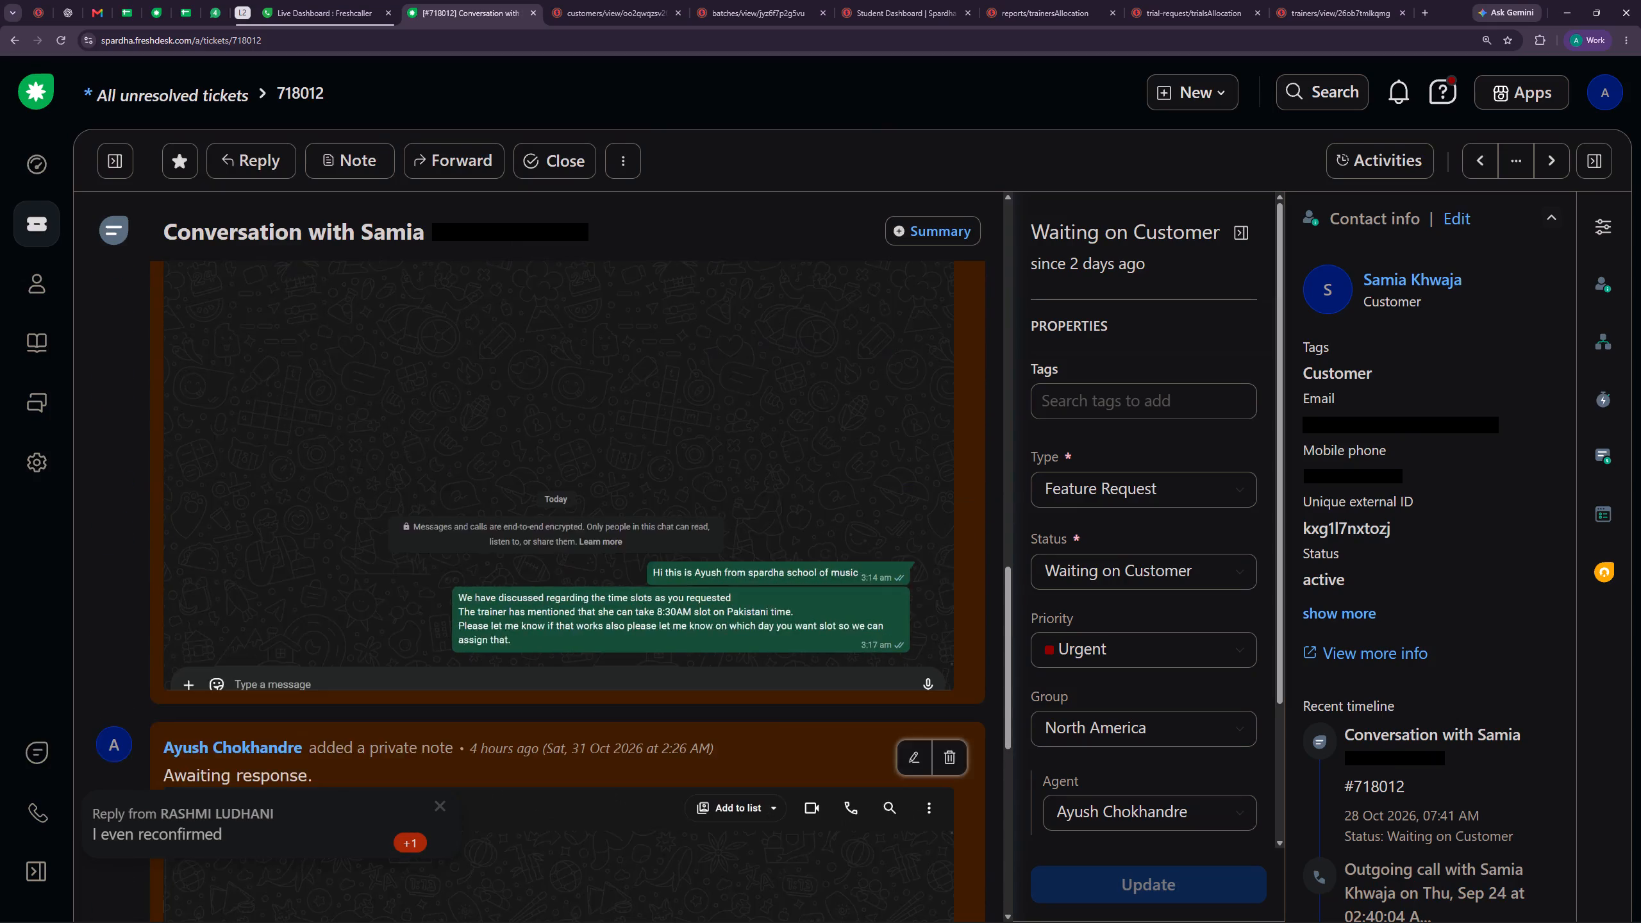
scroll(729, 528, up, 18)
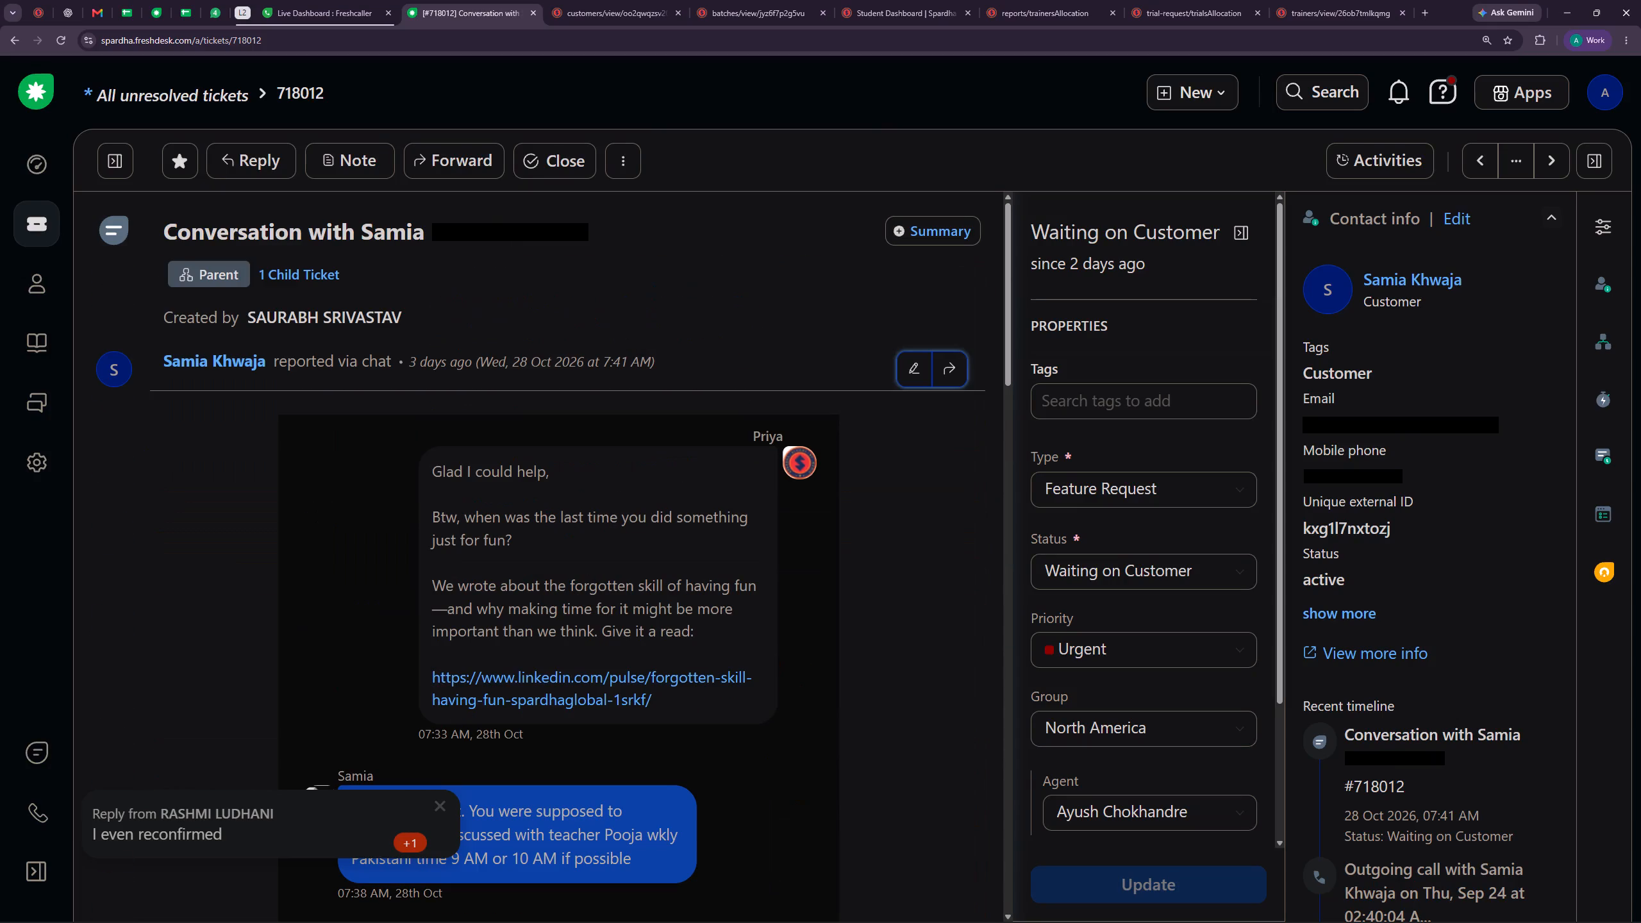
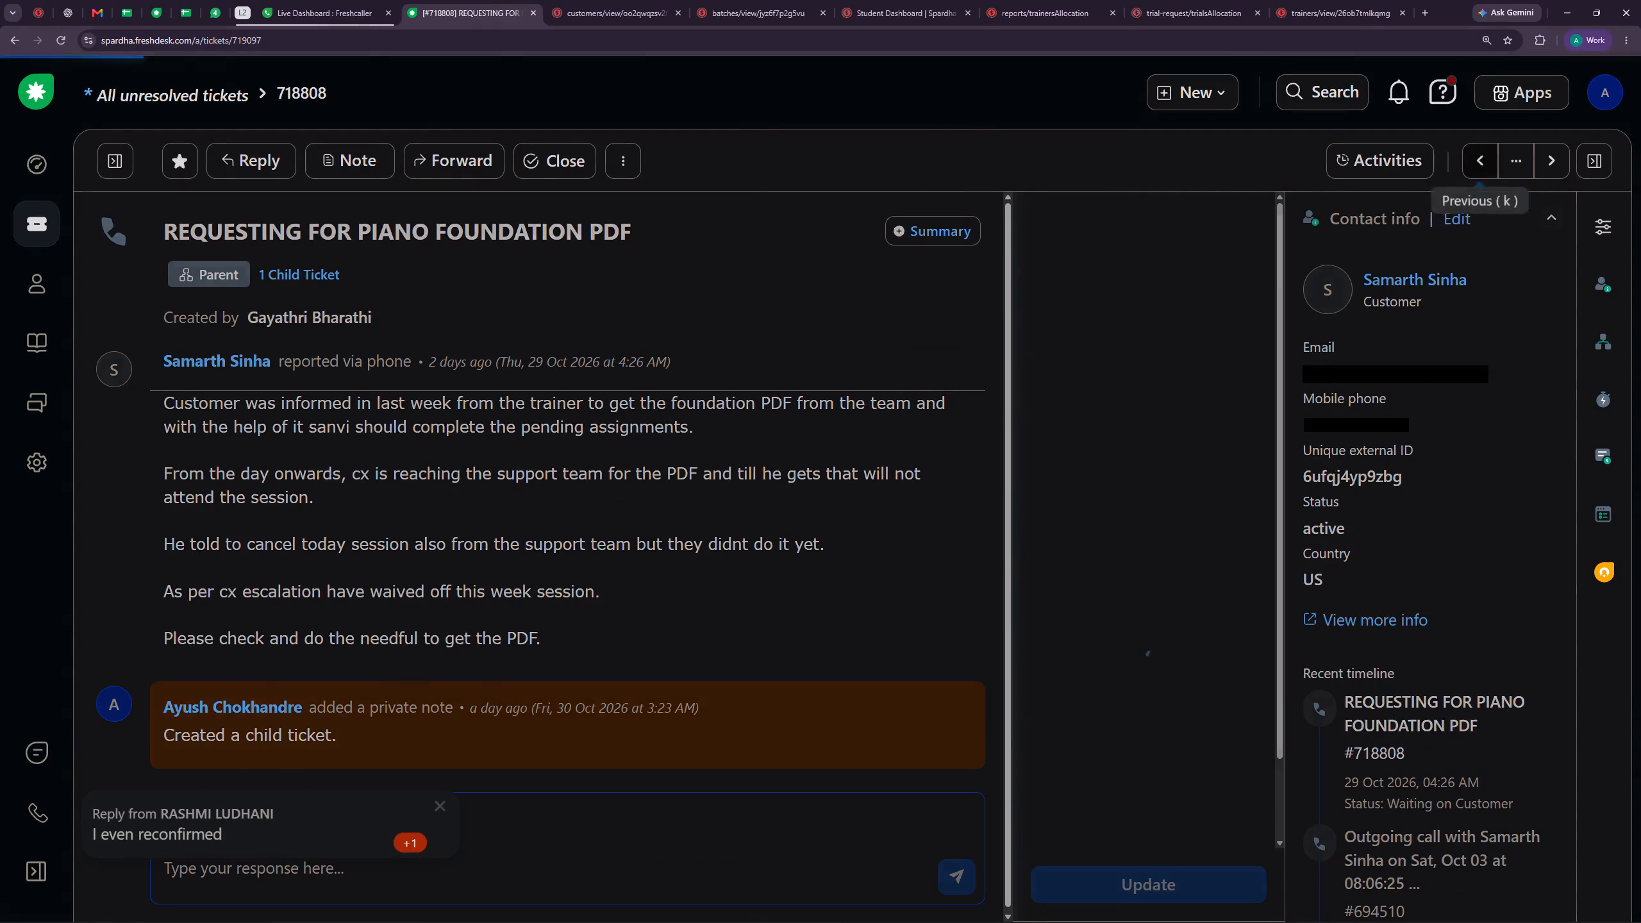
Go to parent ticket #718808 requesting the piano foundation PDF and open its child ticket #719562.
click(1542, 161)
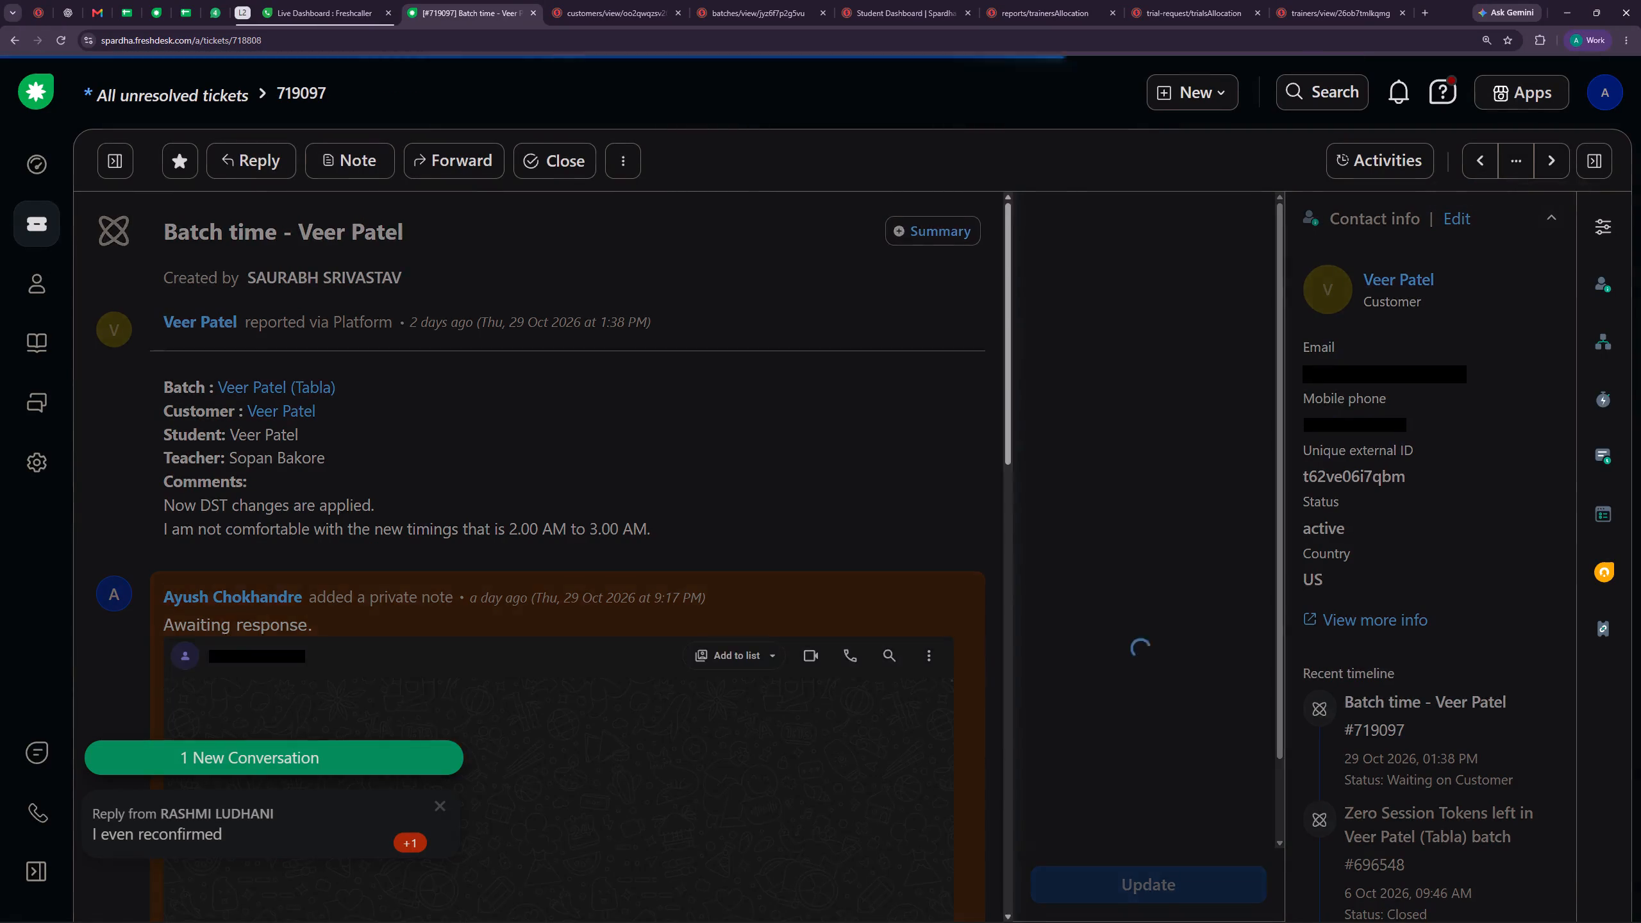
scroll(1361, 547, down, 11)
click(1390, 665)
click(1346, 711)
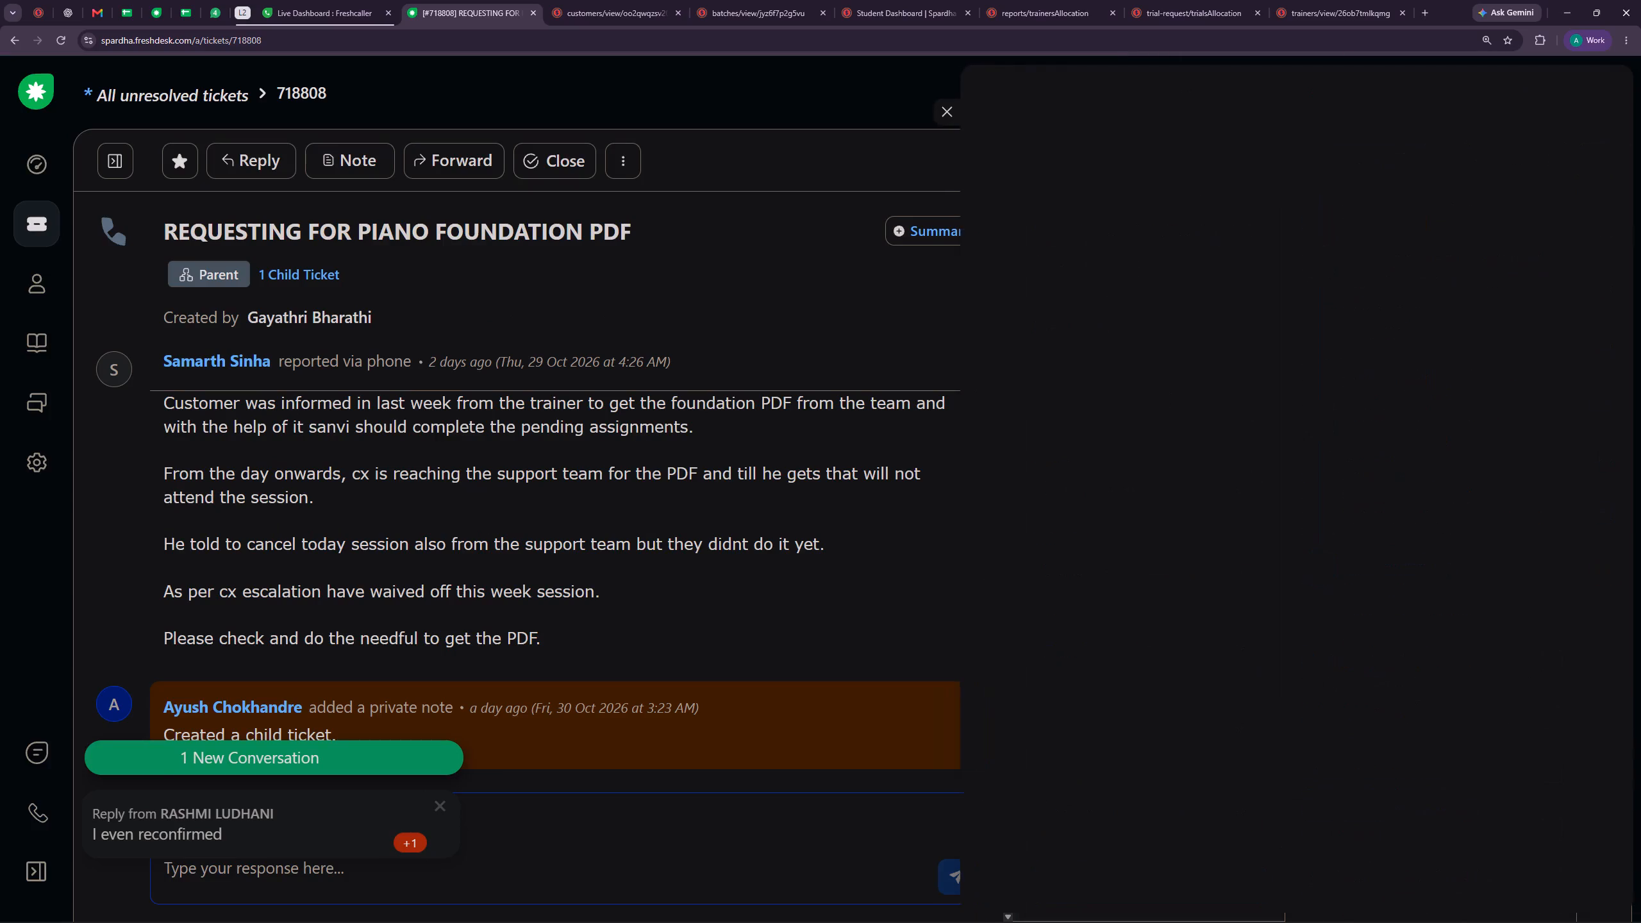
click(1179, 219)
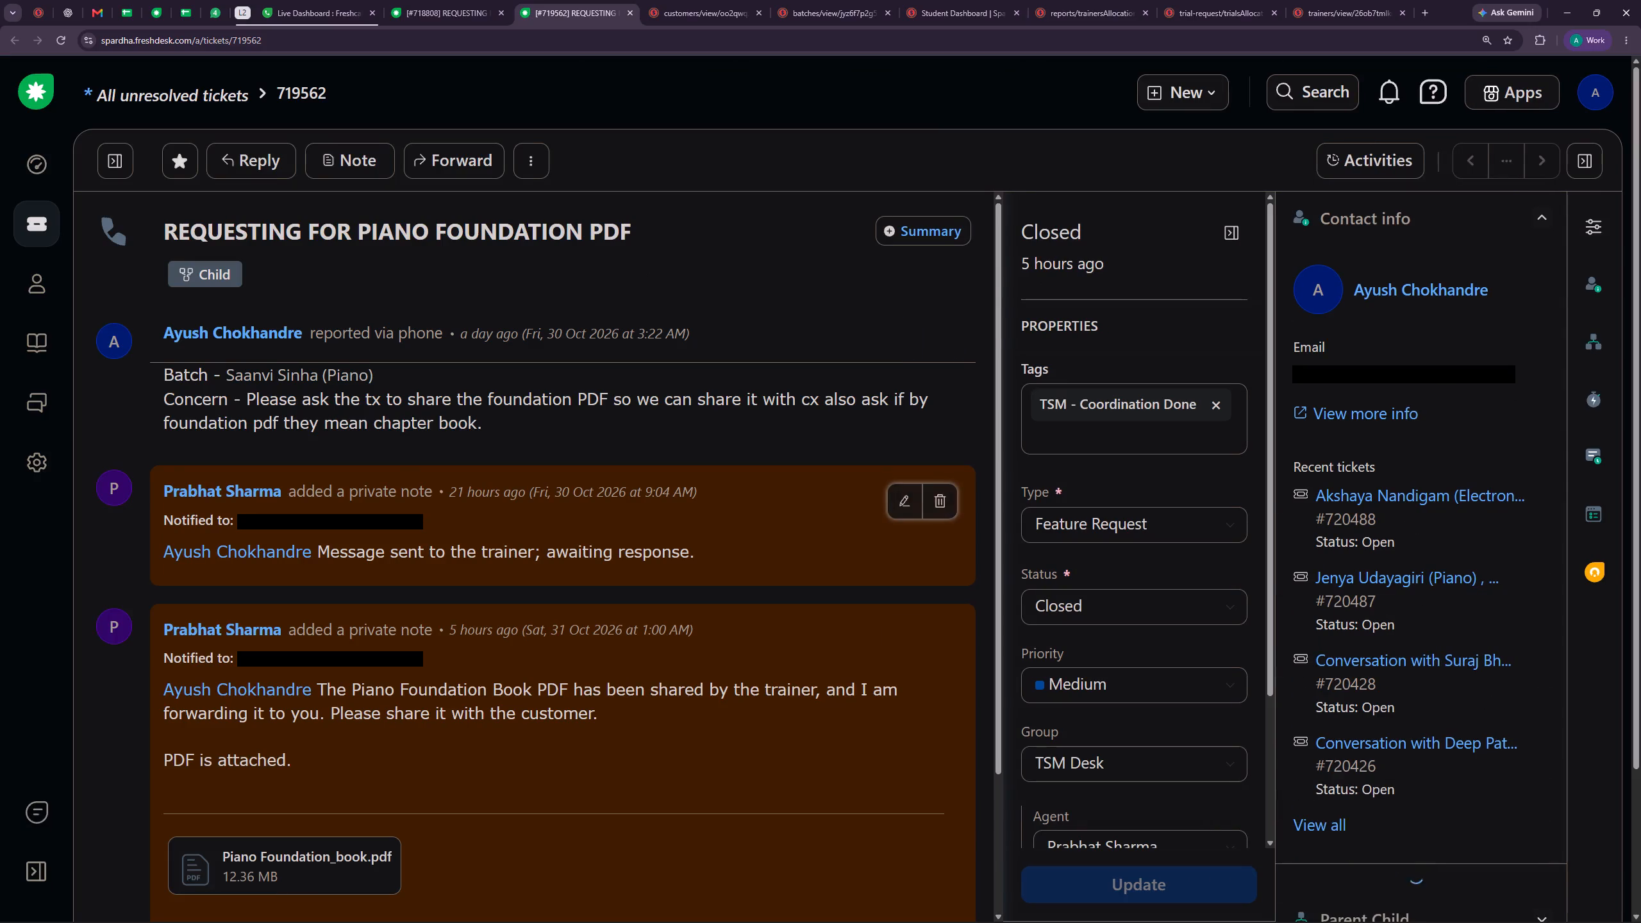
Download the Piano Foundation_book.pdf attachment from the private note in child ticket #719562.
scroll(632, 654, down, 3)
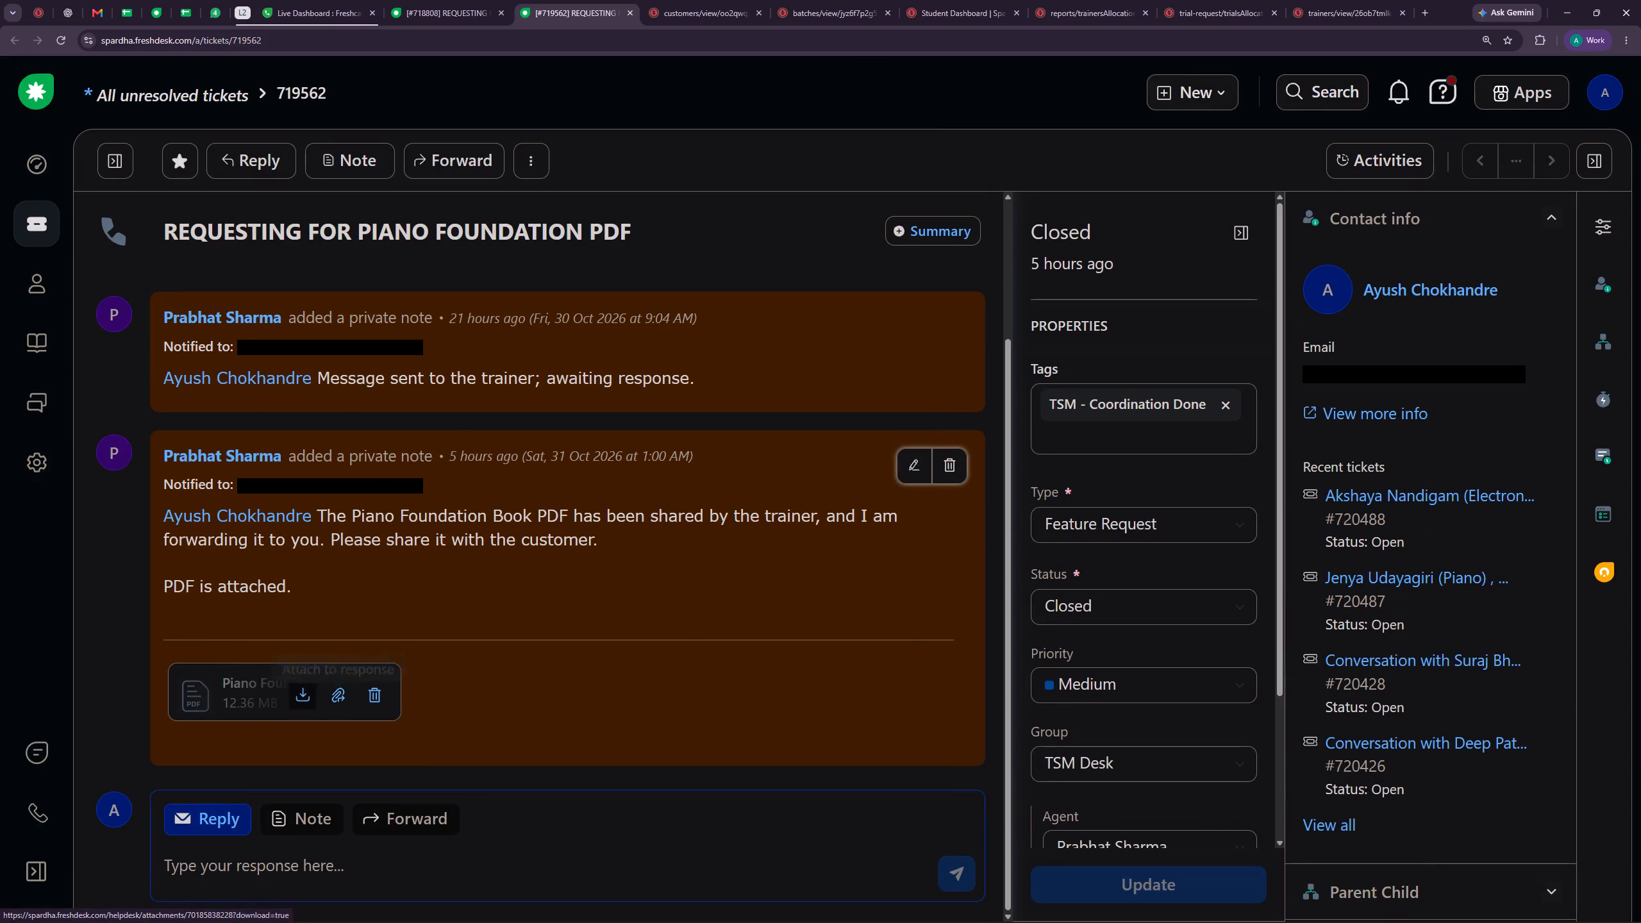
click(303, 697)
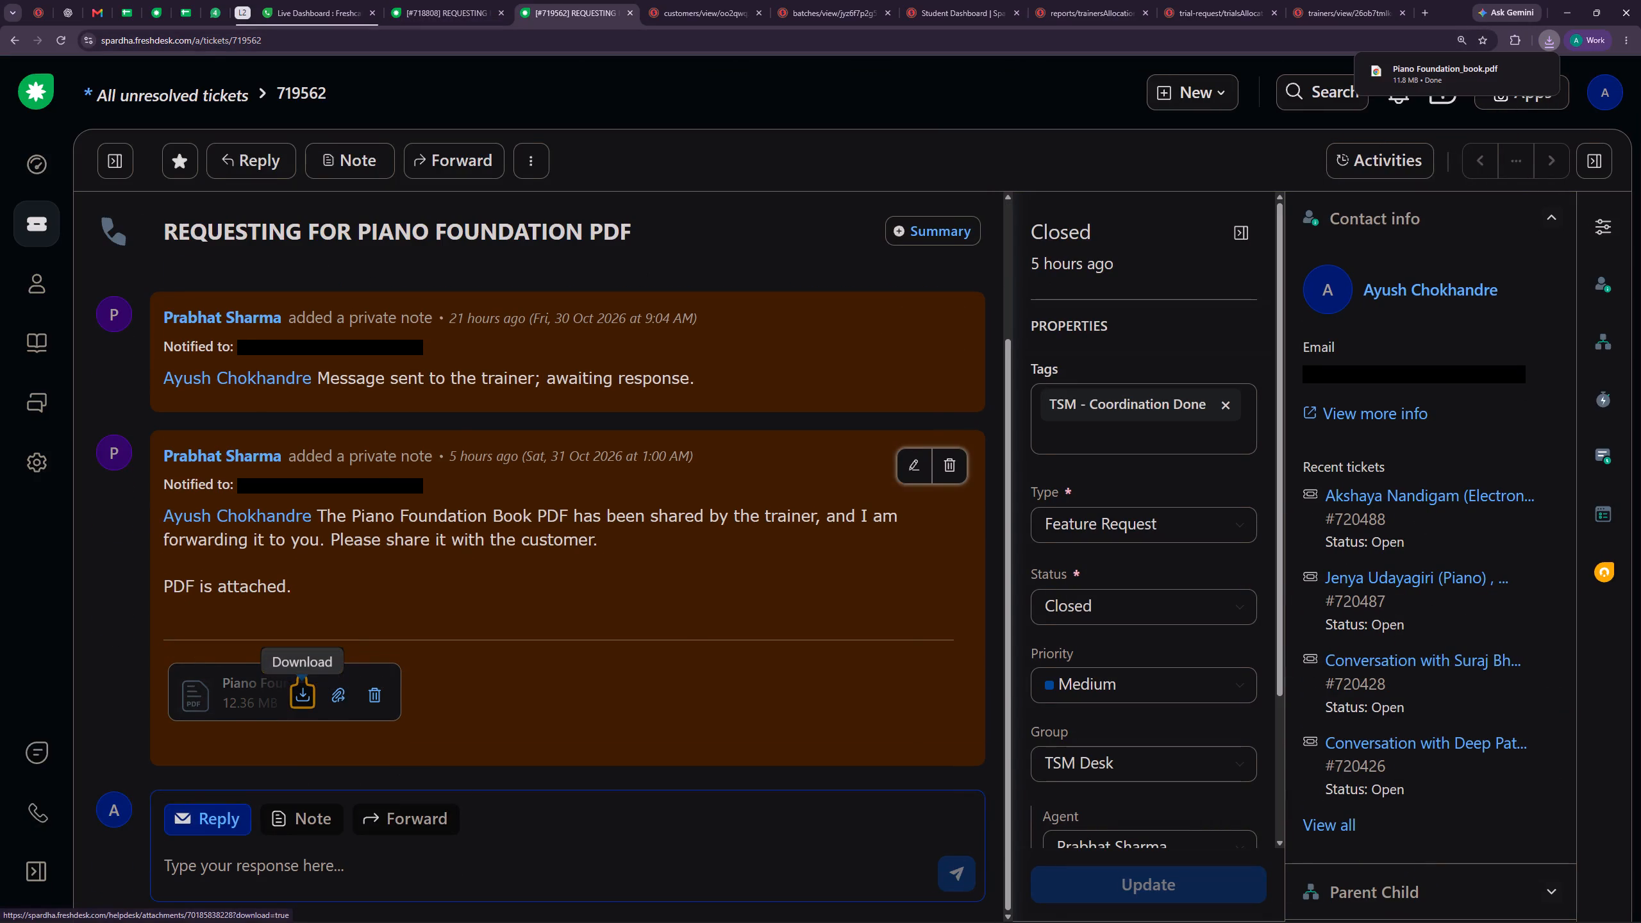
click(456, 10)
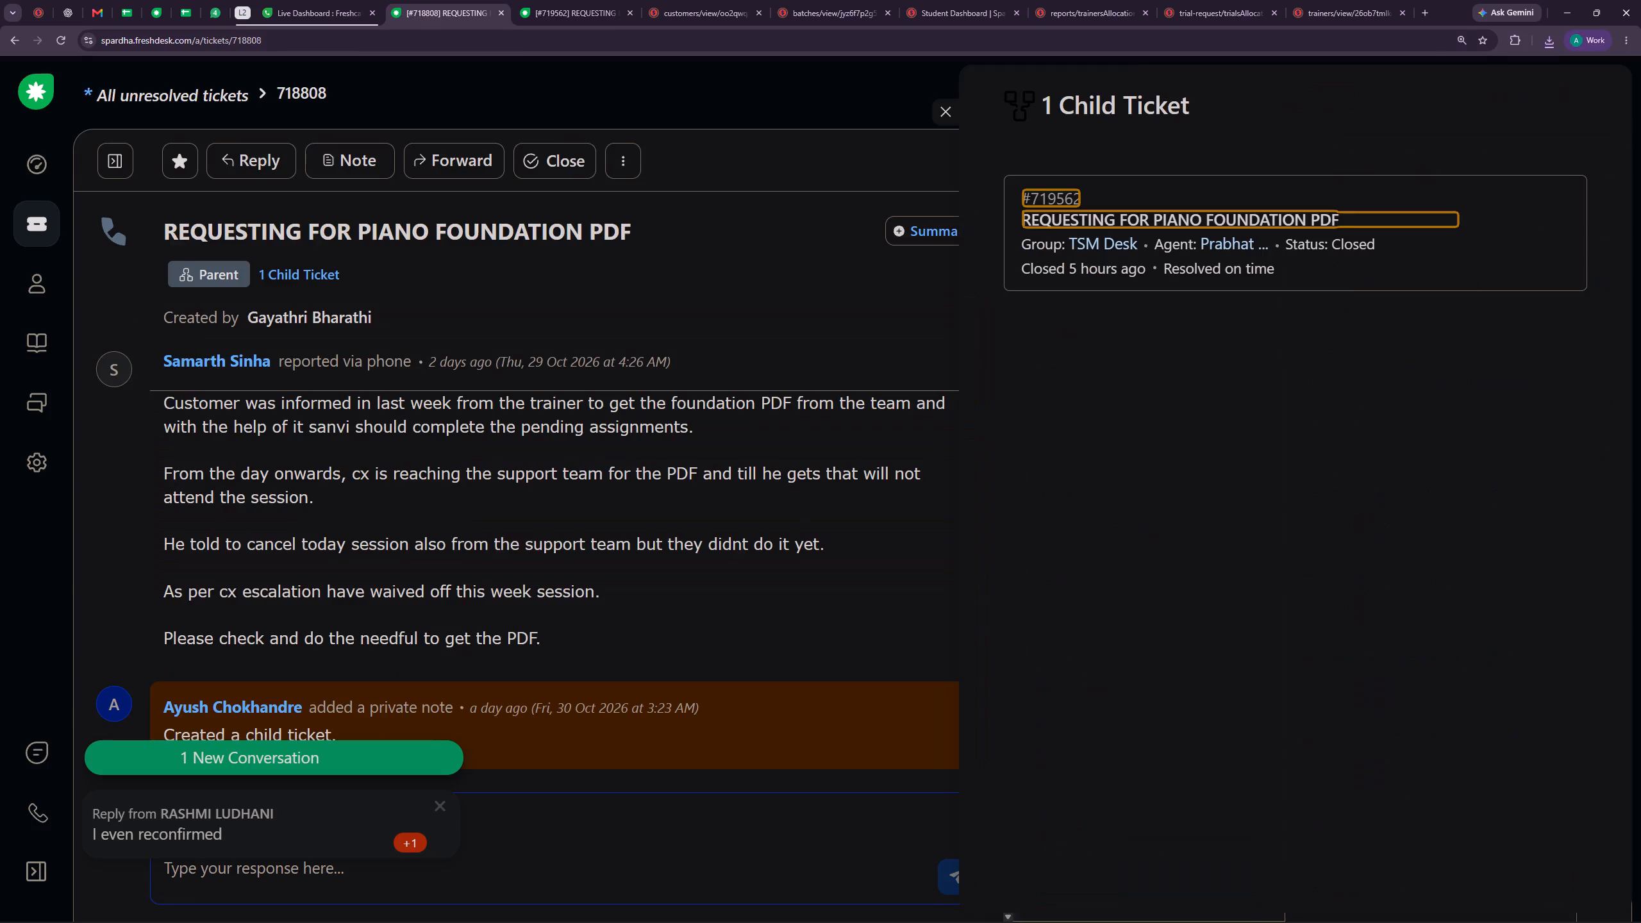
click(942, 108)
scroll(1372, 321, up, 11)
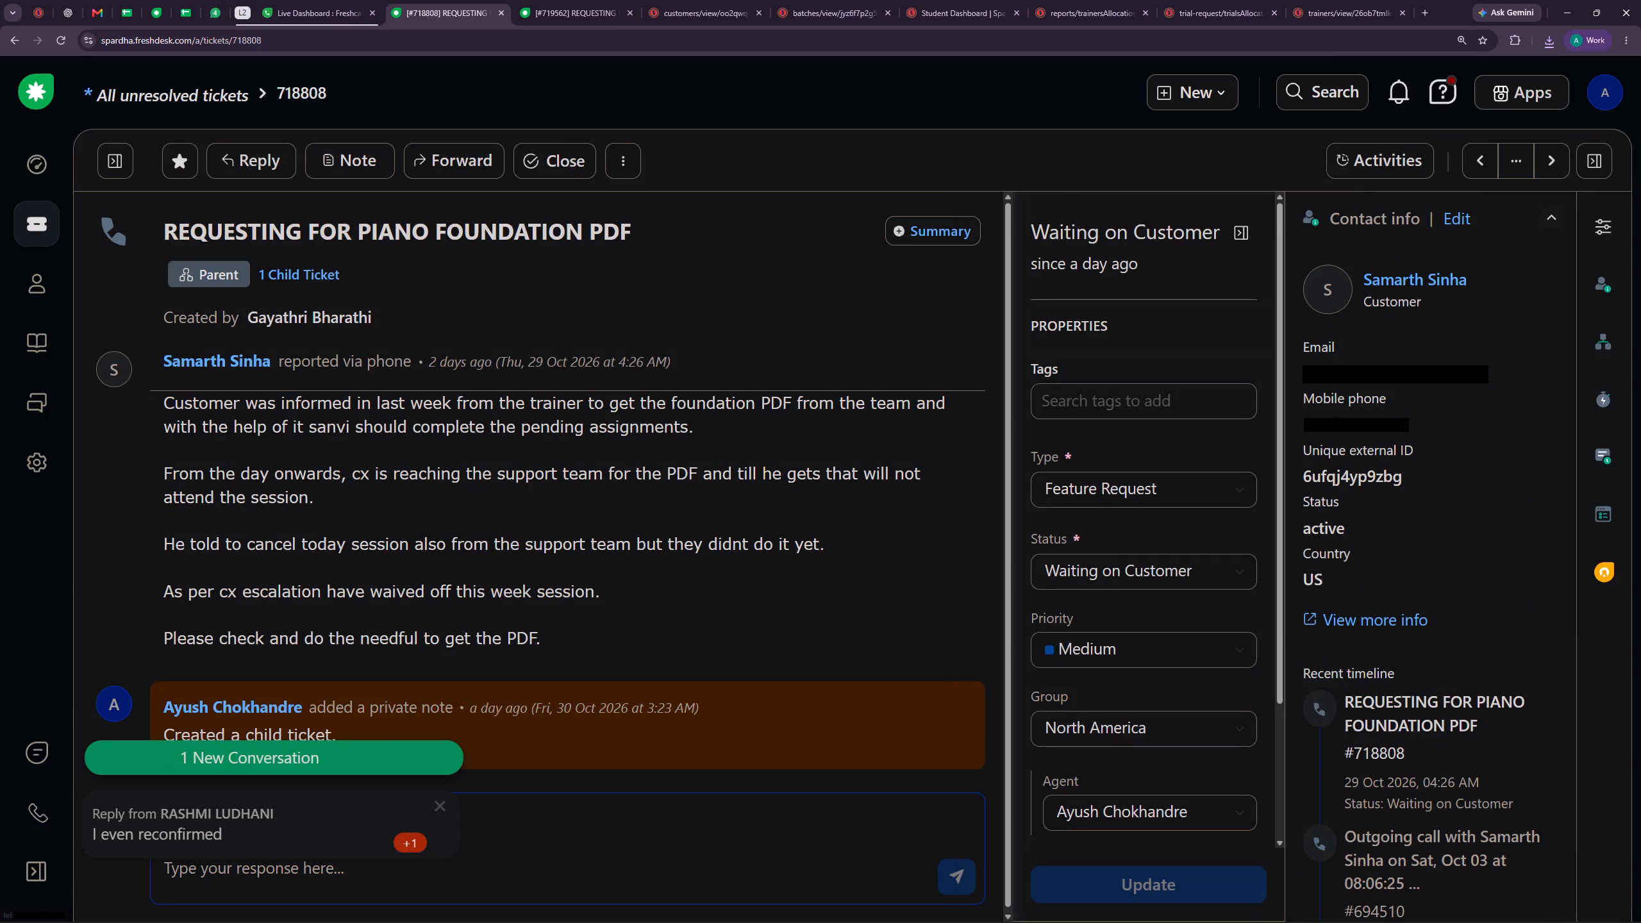
drag(1418, 420, 1322, 429)
key(ctrl+c)
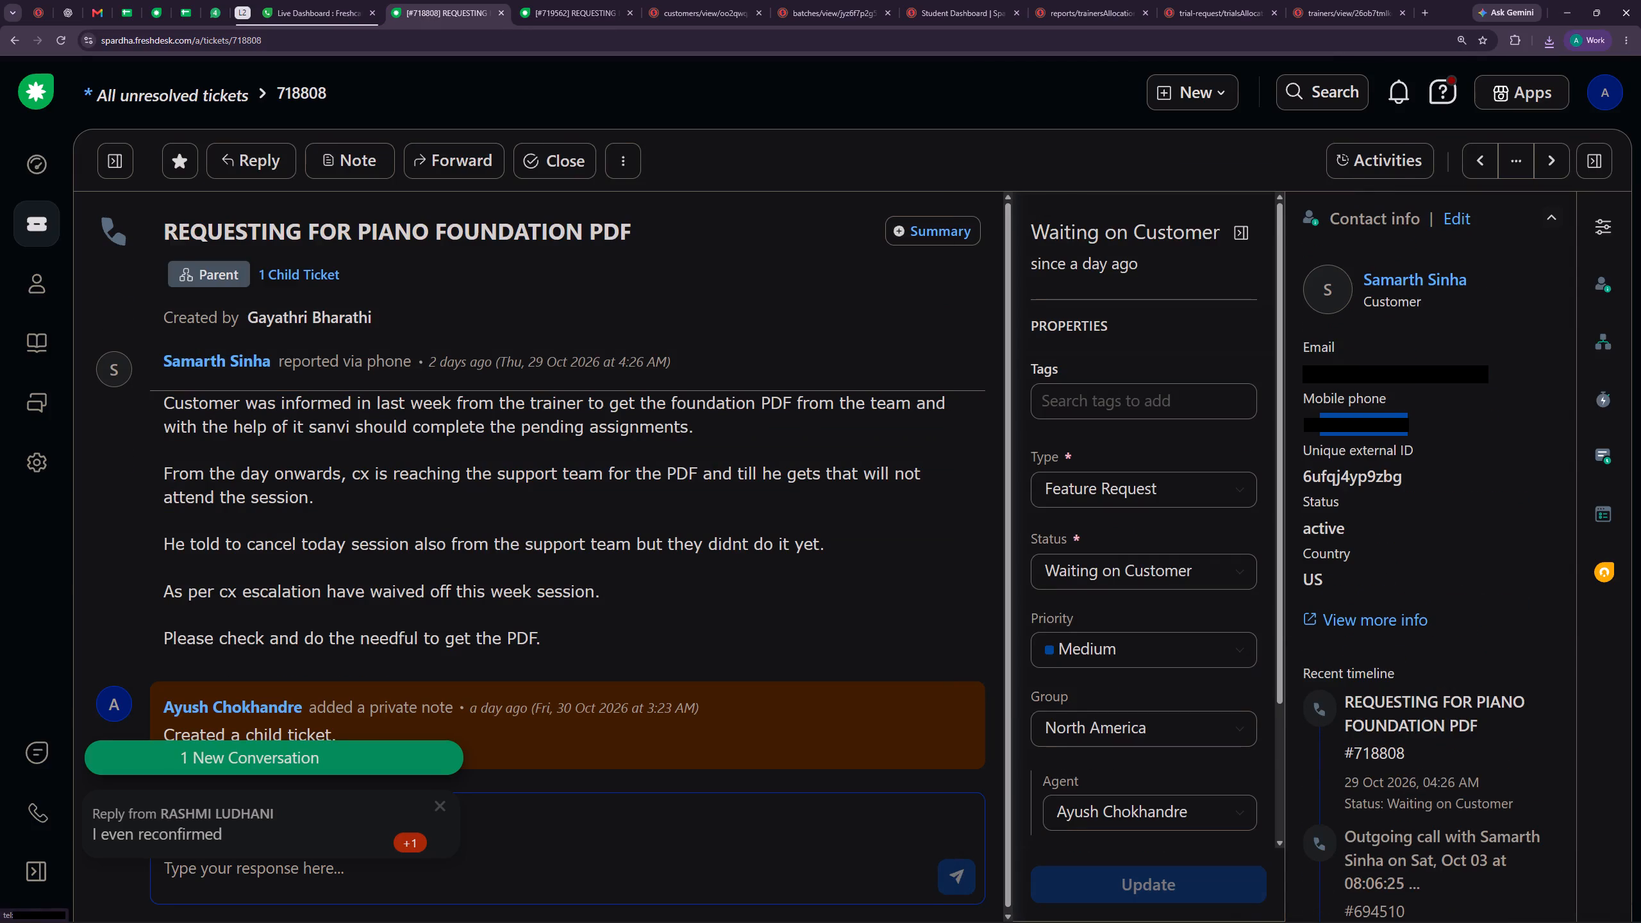
click(1462, 396)
drag(1441, 419, 1316, 421)
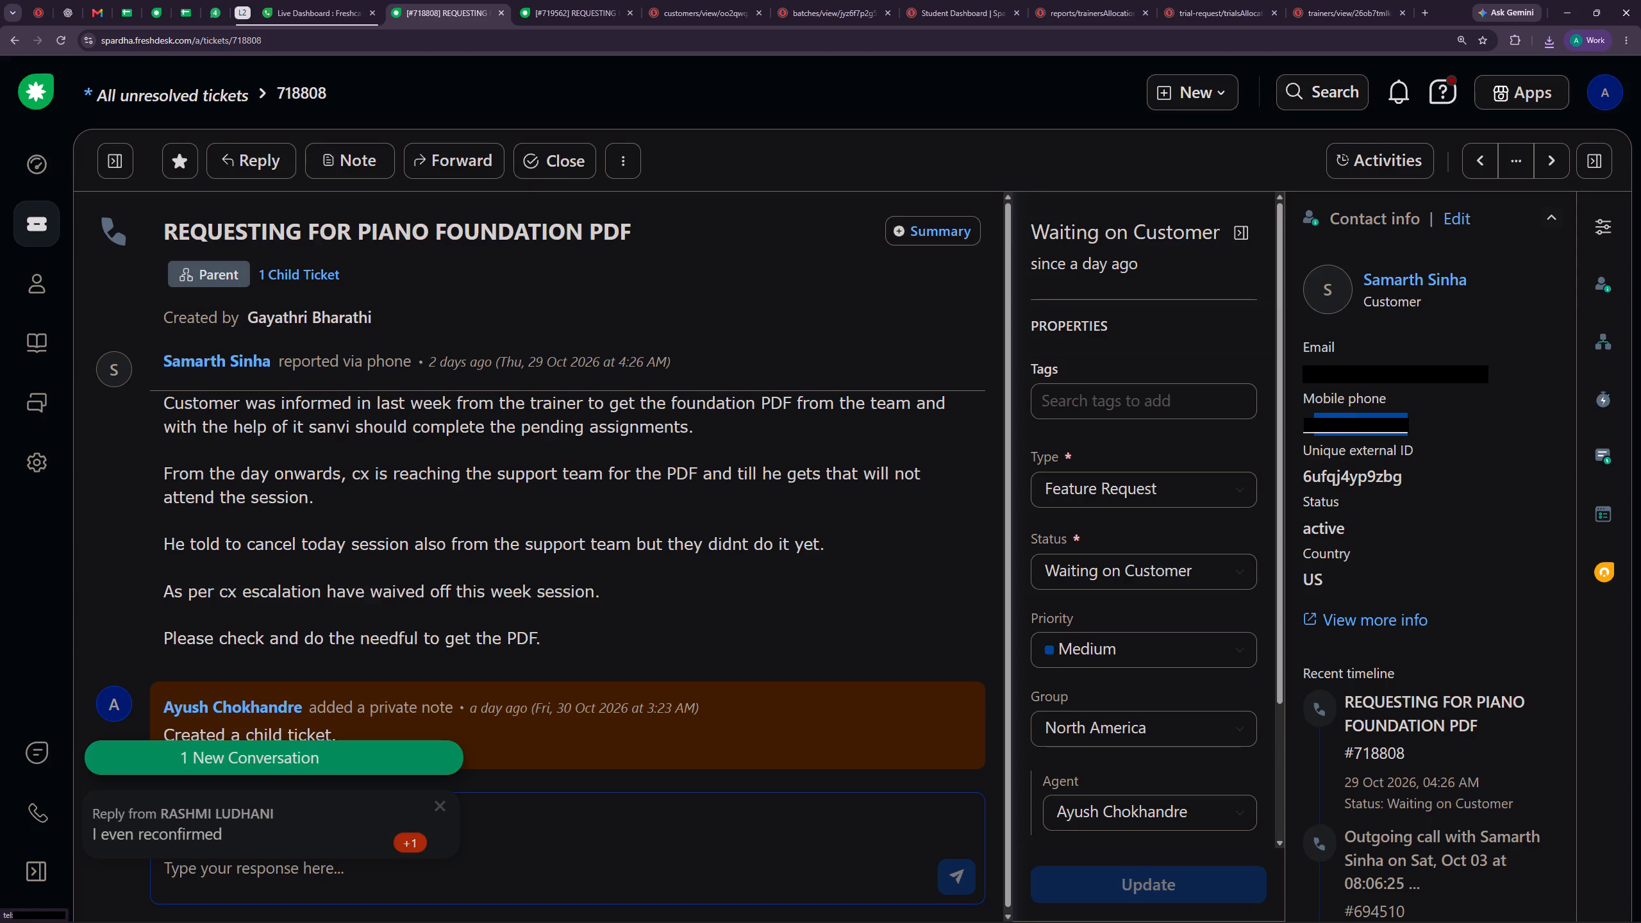
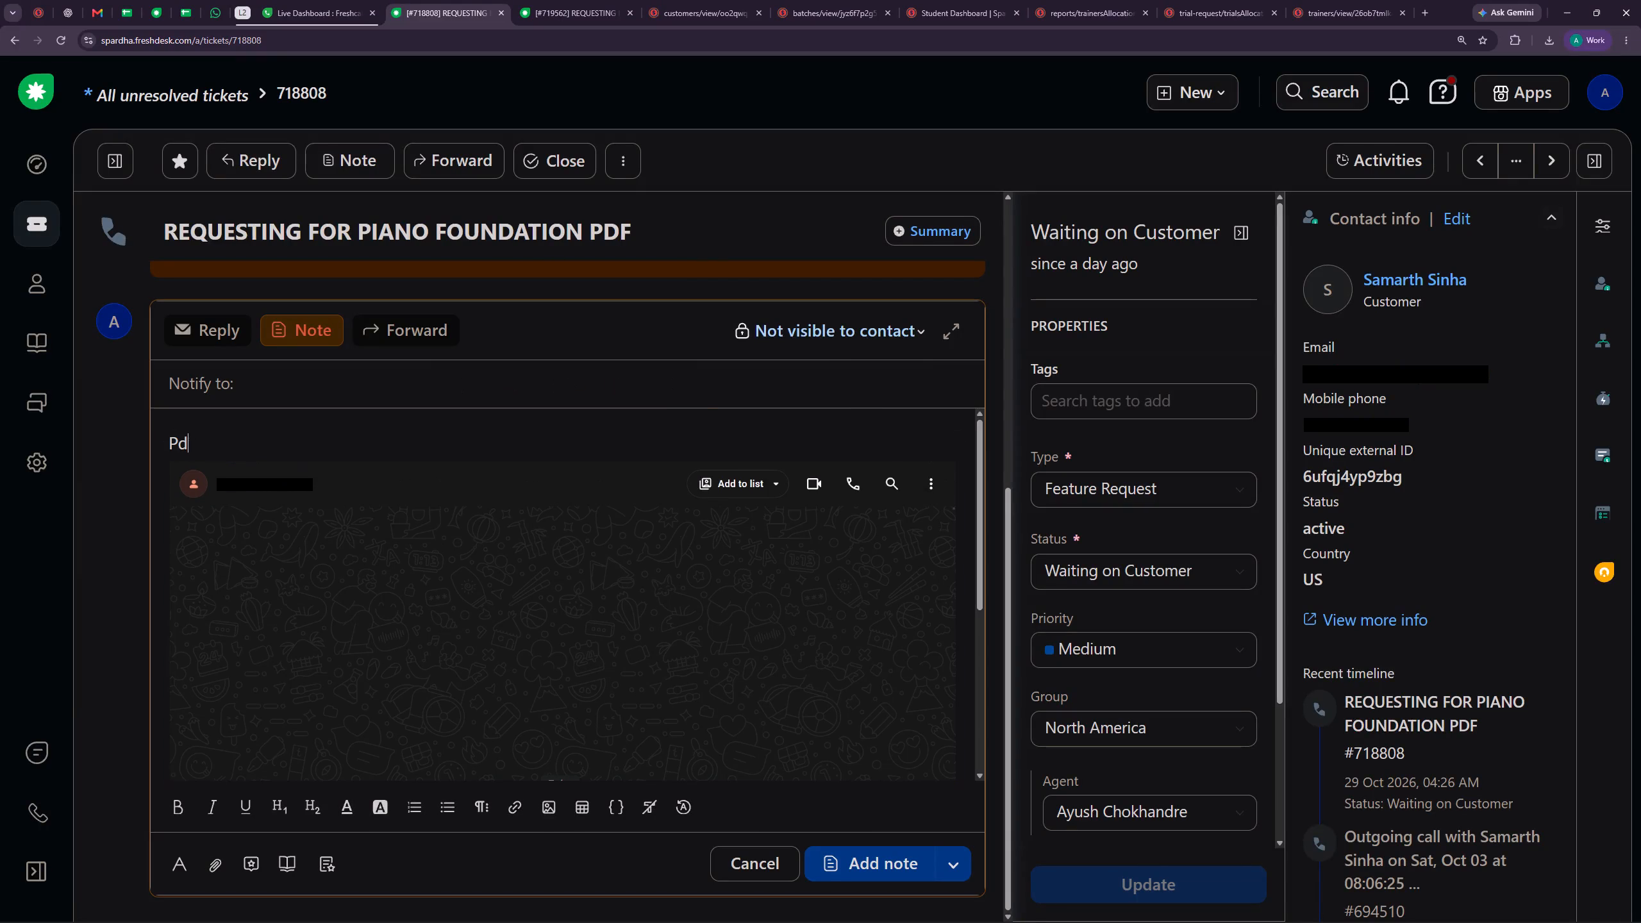
Add a private note reading "Resolved." above the pasted chat screenshot on the piano foundation PDF ticket #718808.
key(BackSpace)
key(BackSpace)
text(esolved.)
scroll(786, 831, down, 1)
click(854, 853)
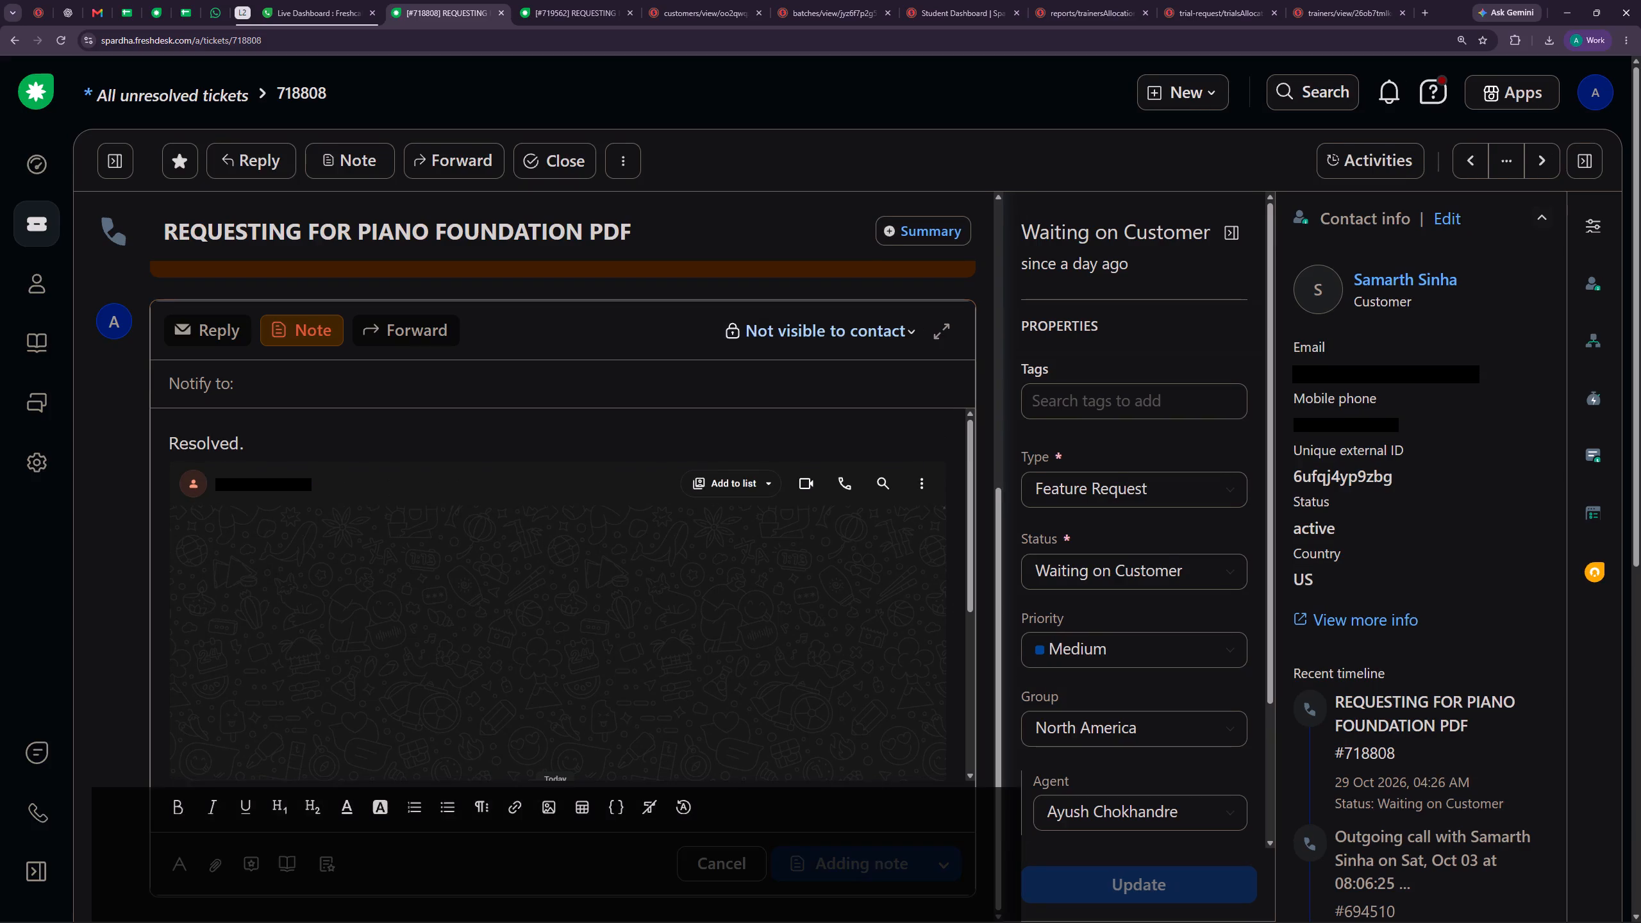
Set the status of ticket #718808 to Closed and update its properties.
click(1149, 567)
click(1129, 747)
click(1148, 883)
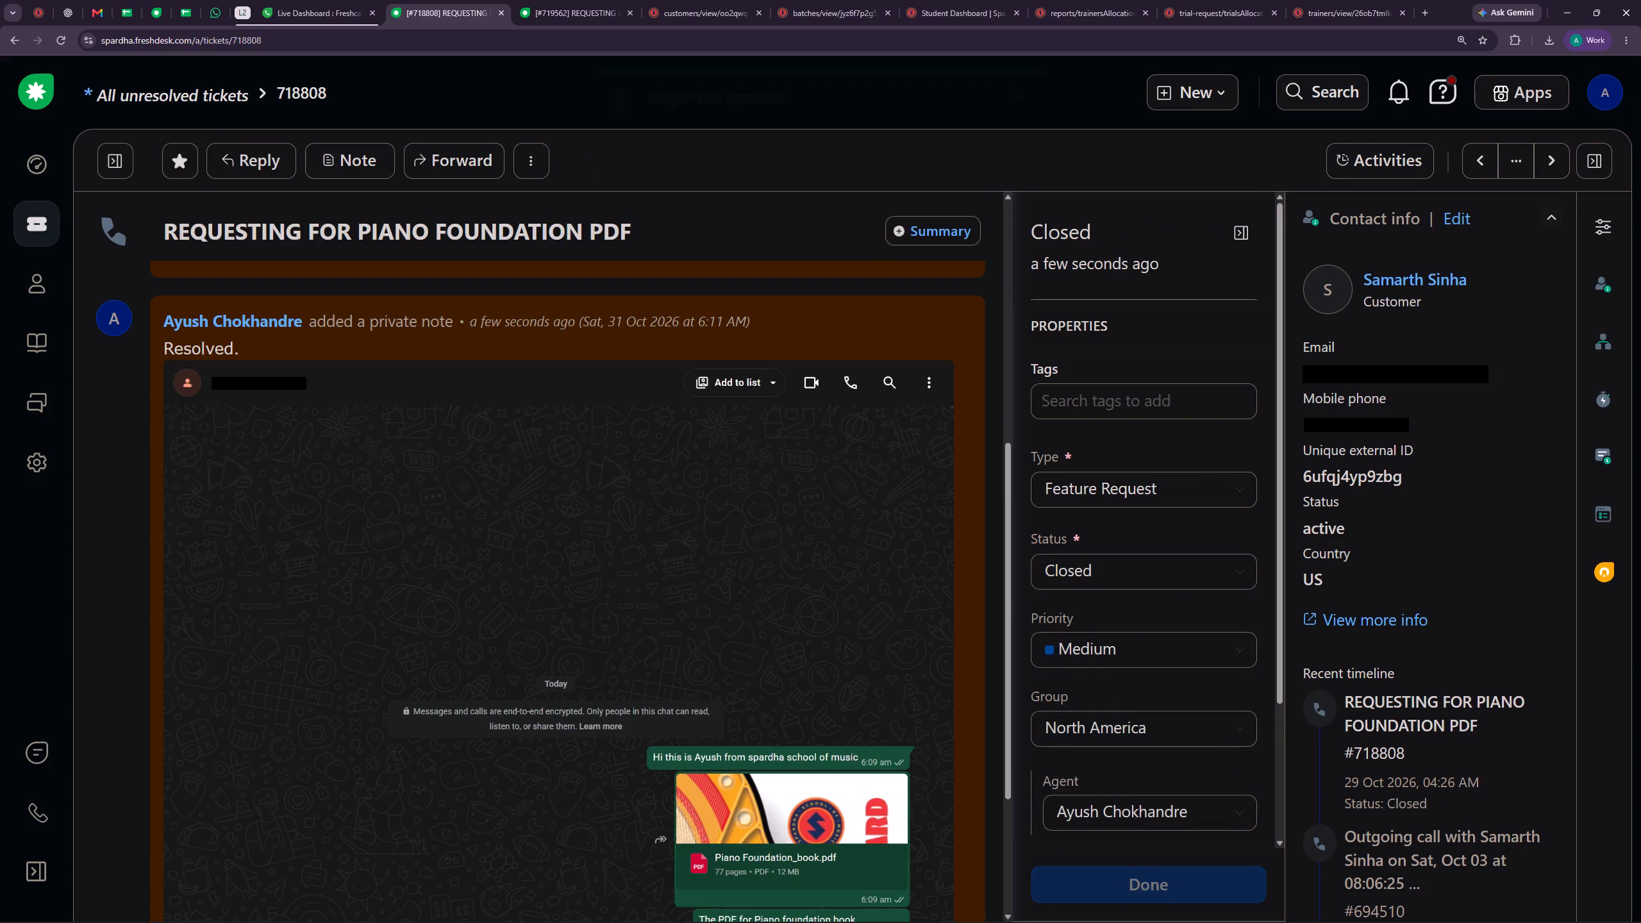
click(1478, 162)
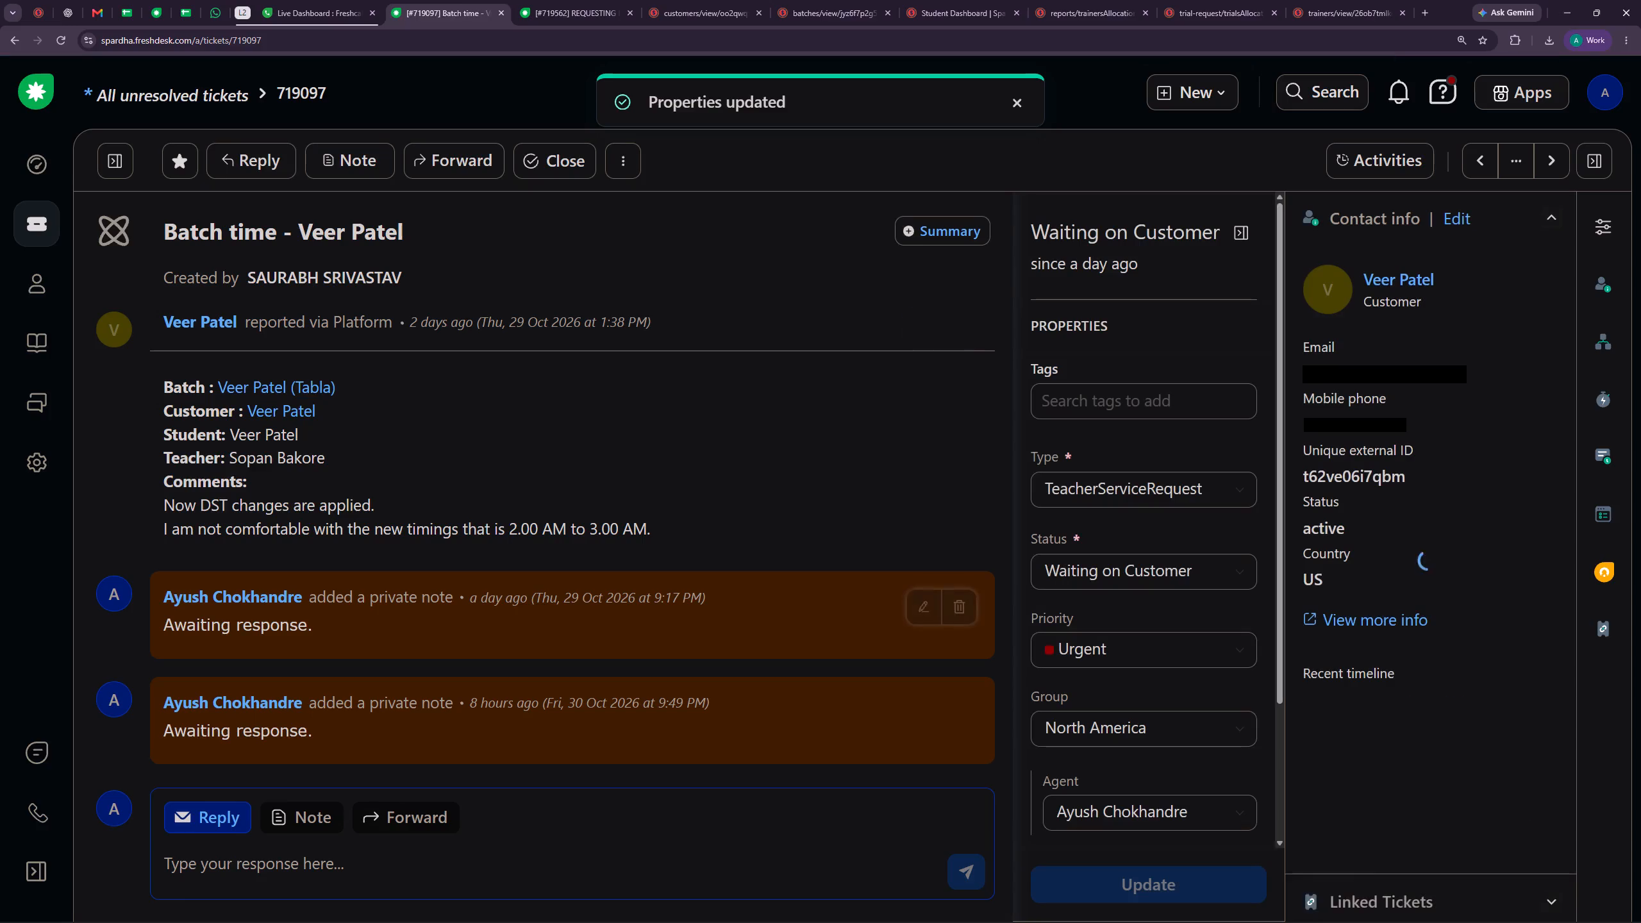
scroll(717, 606, down, 7)
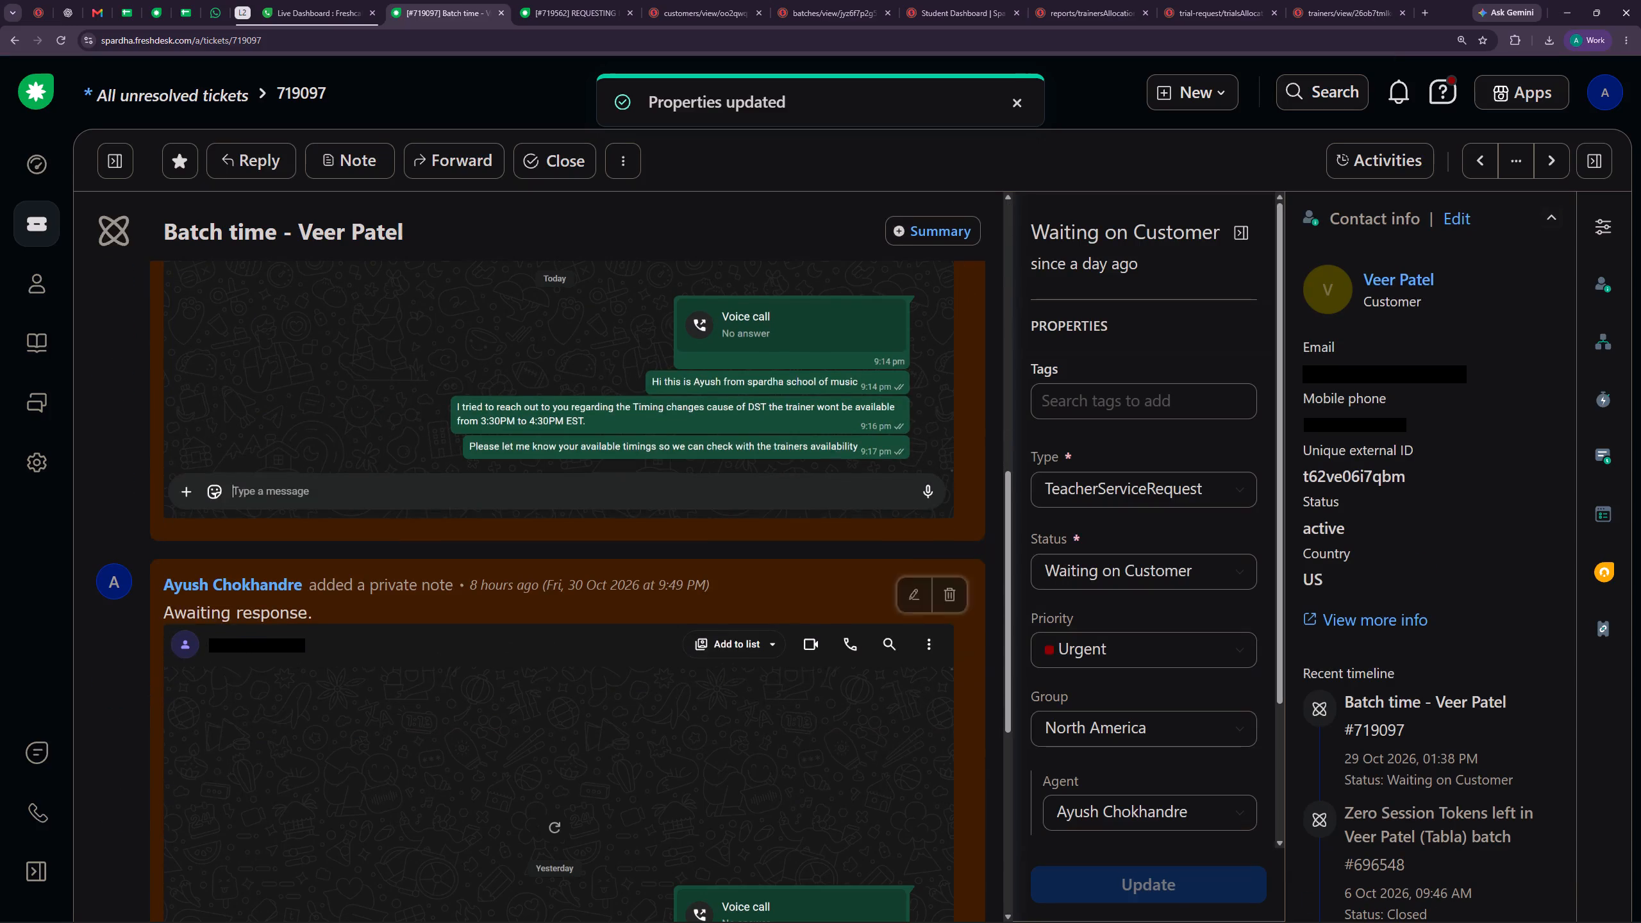
click(1490, 167)
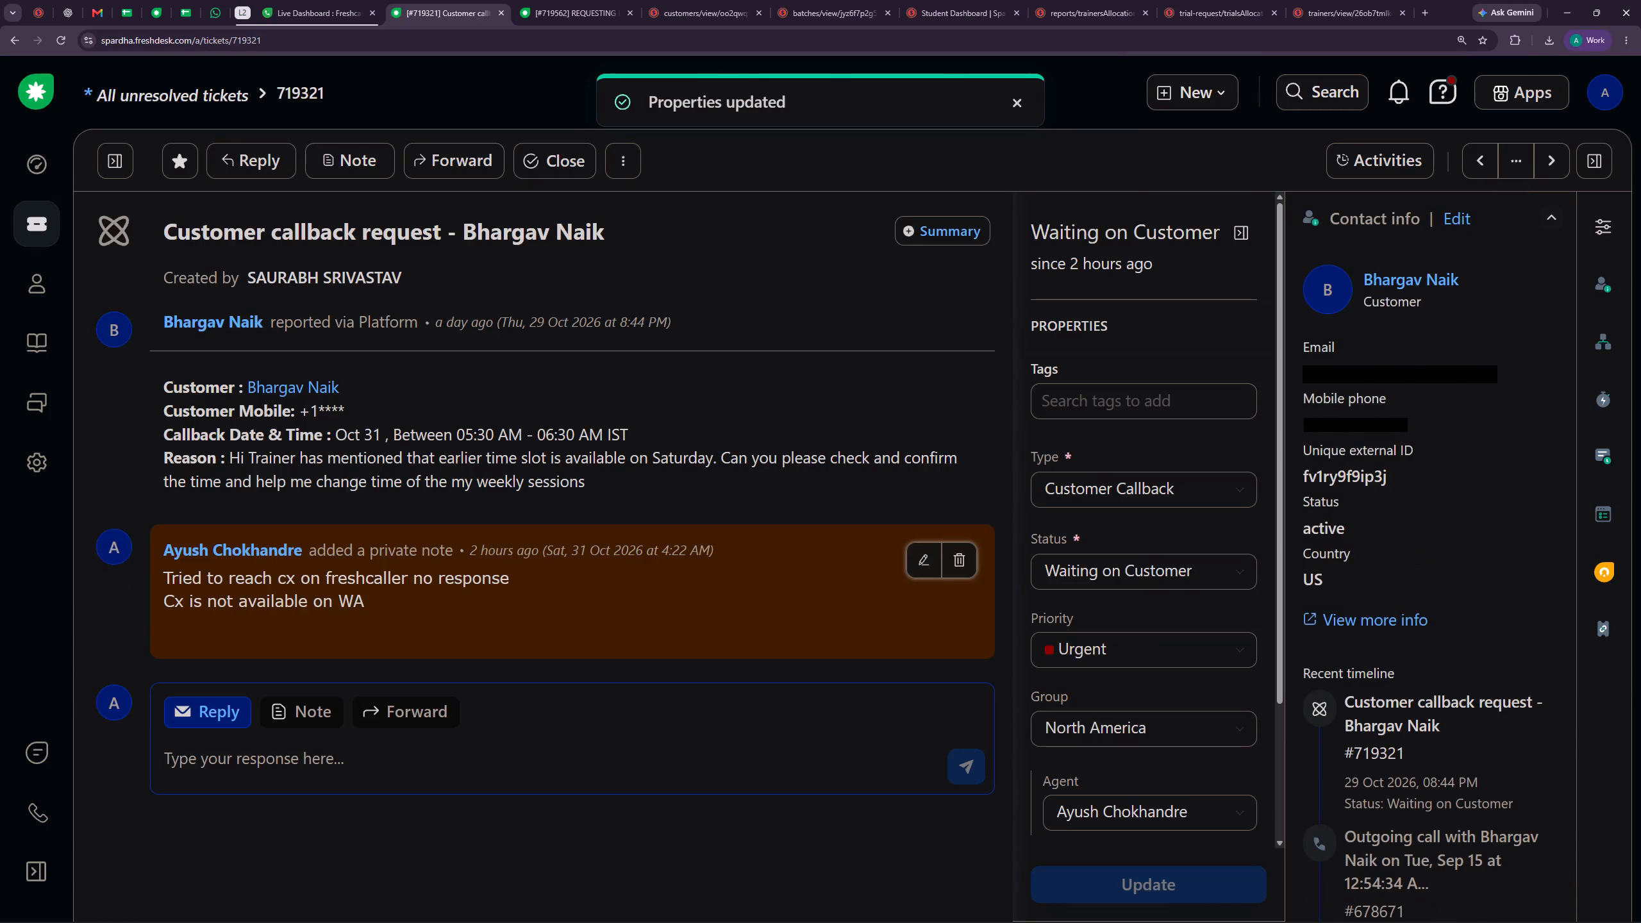
scroll(851, 529, down, 6)
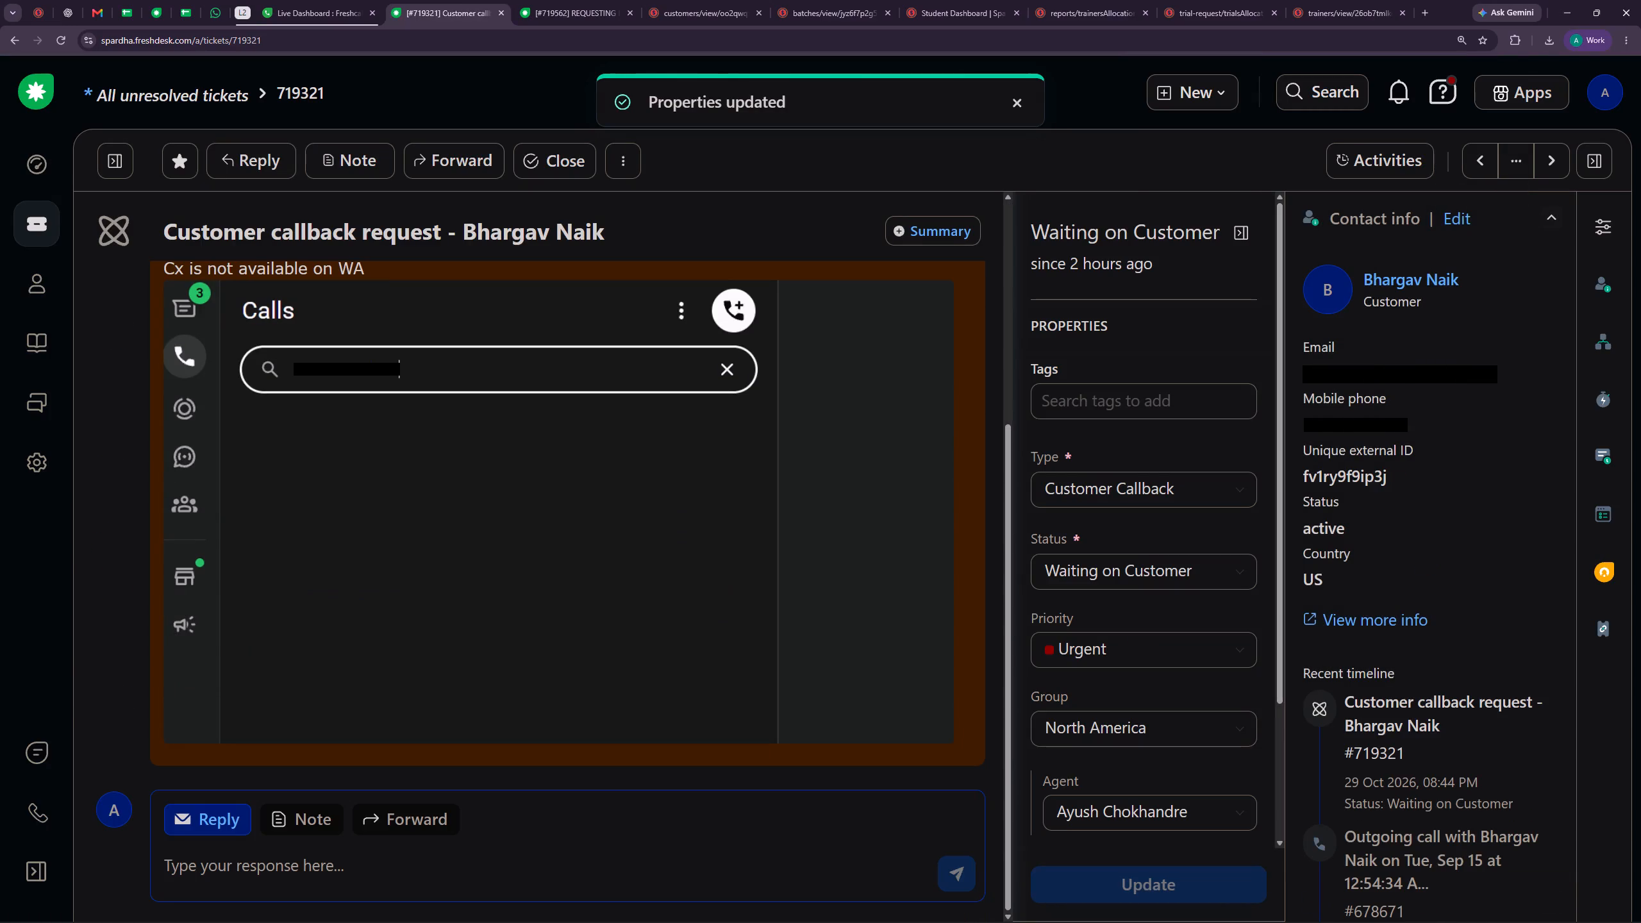
click(38, 236)
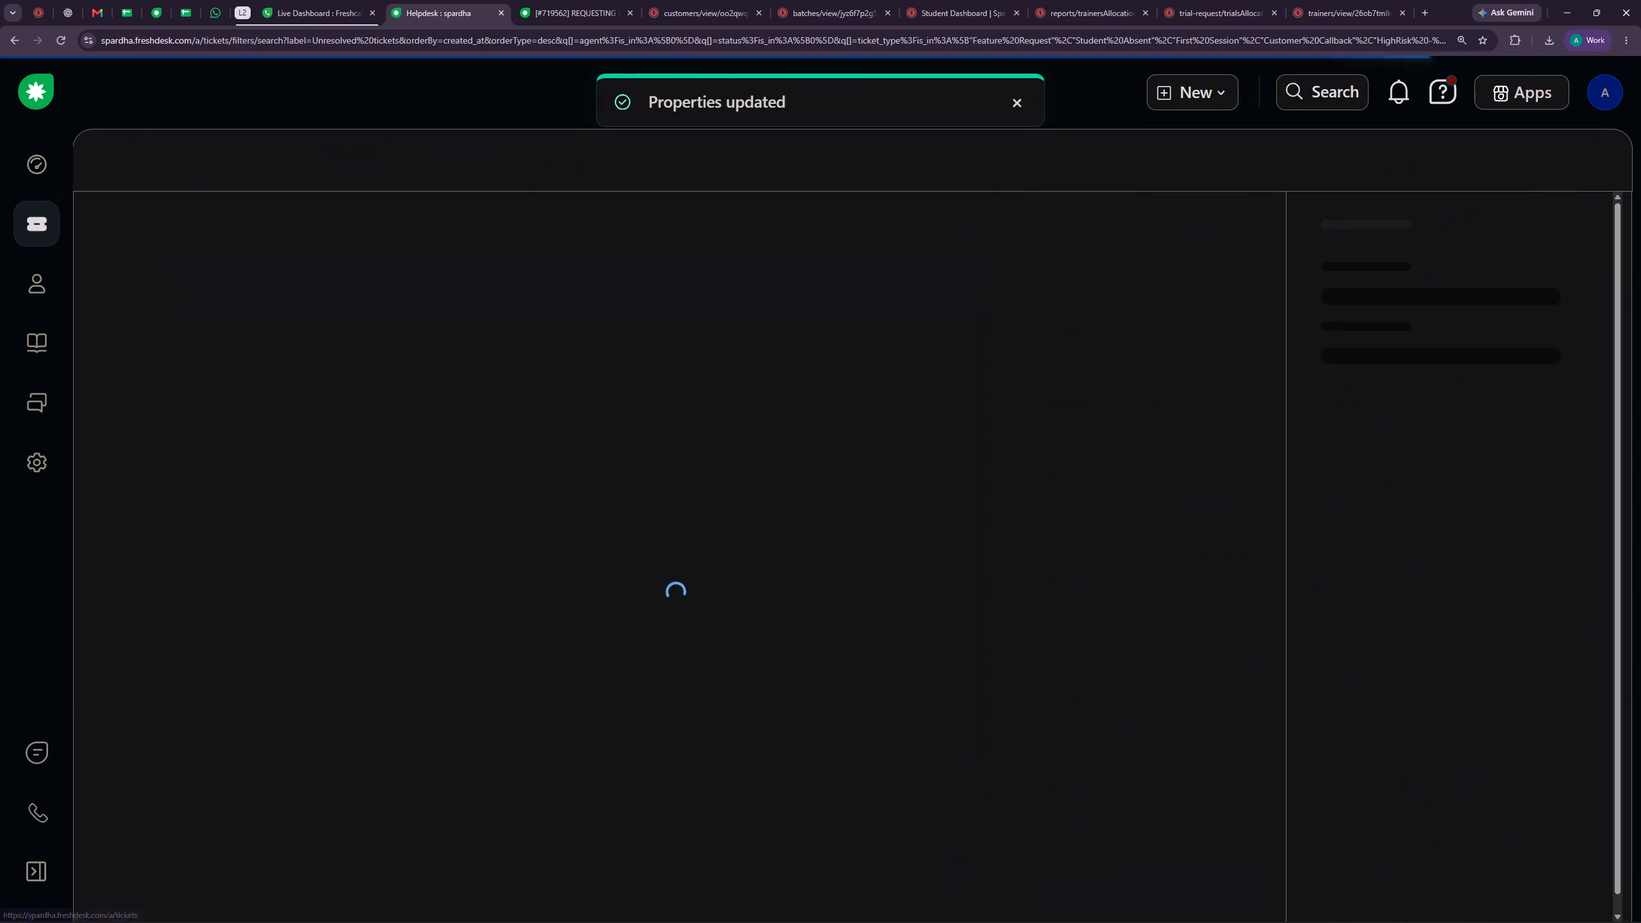
scroll(526, 527, down, 20)
scroll(526, 527, down, 2)
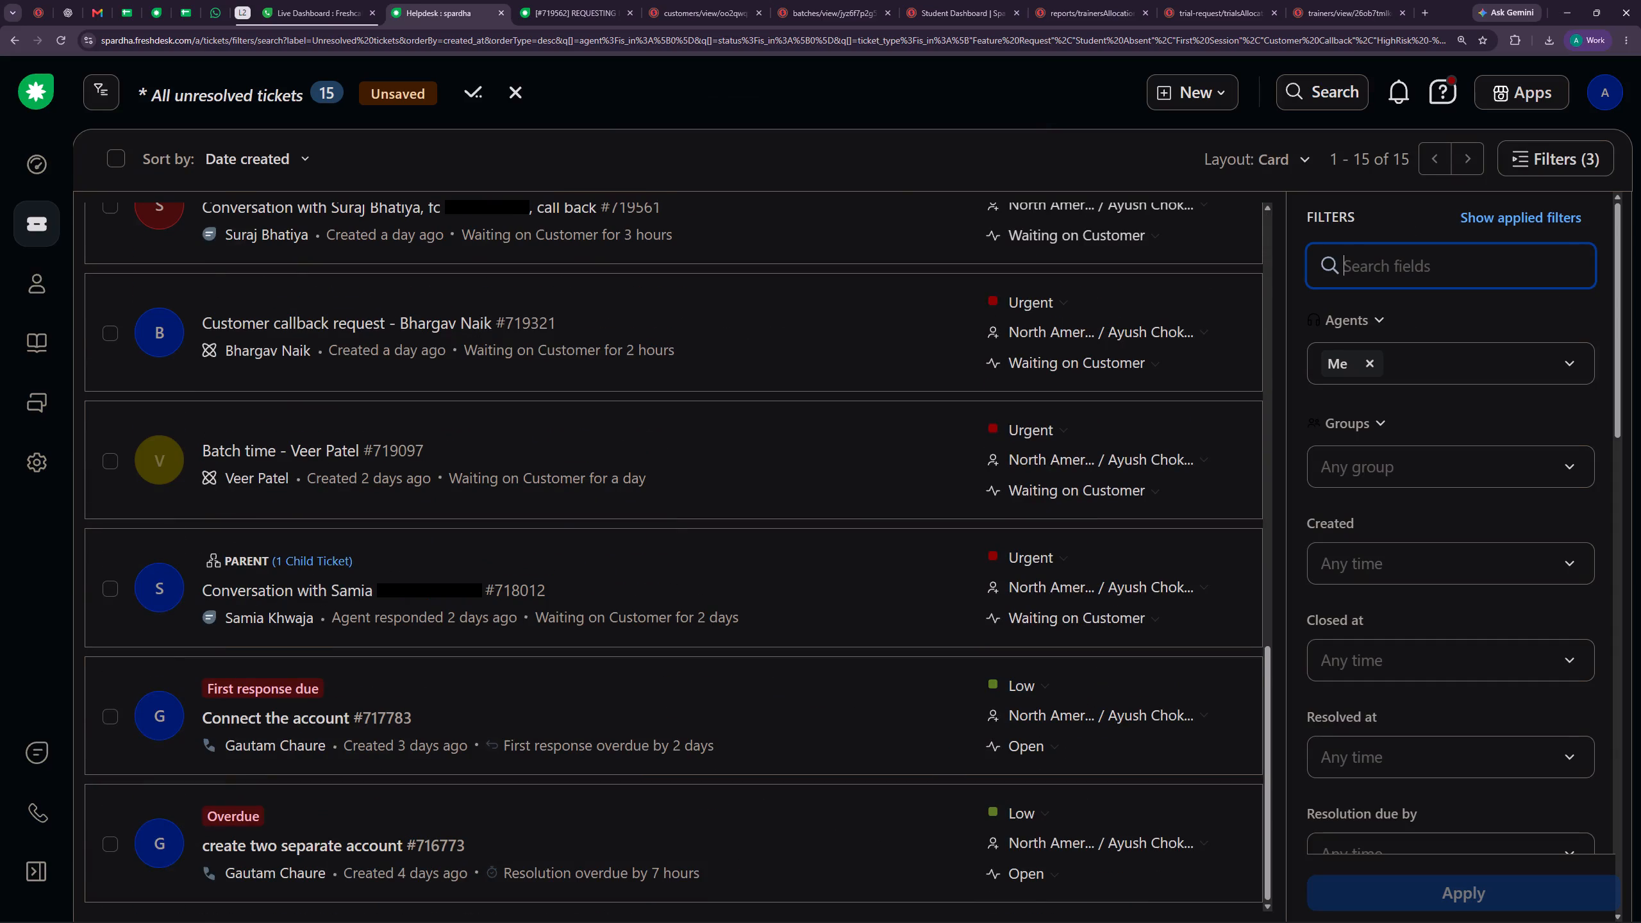
click(37, 165)
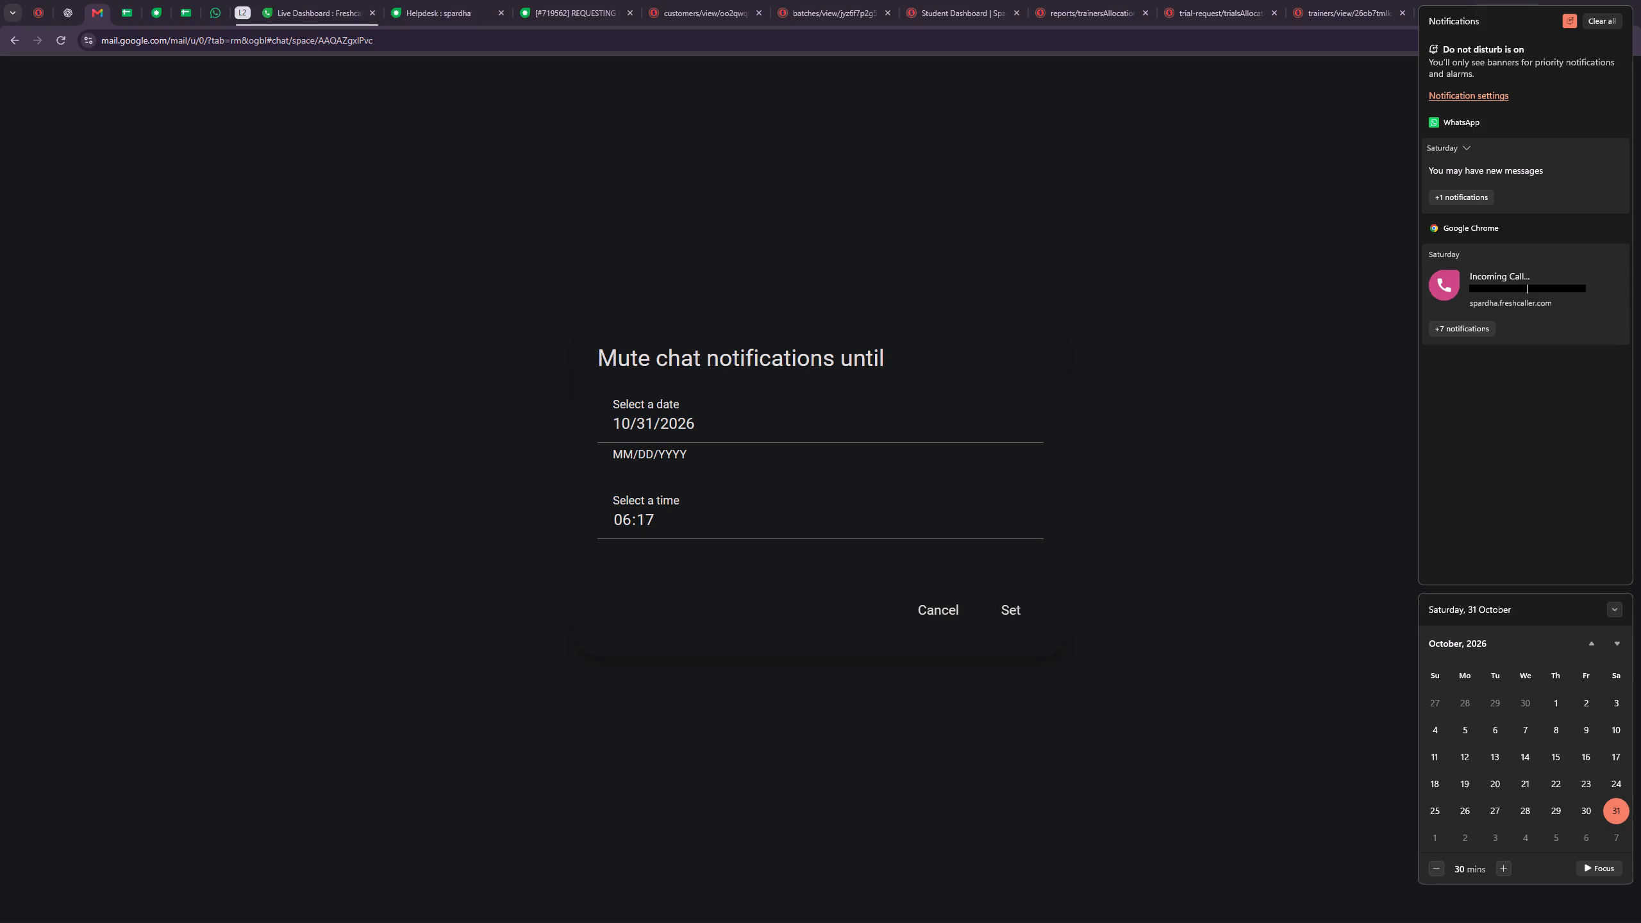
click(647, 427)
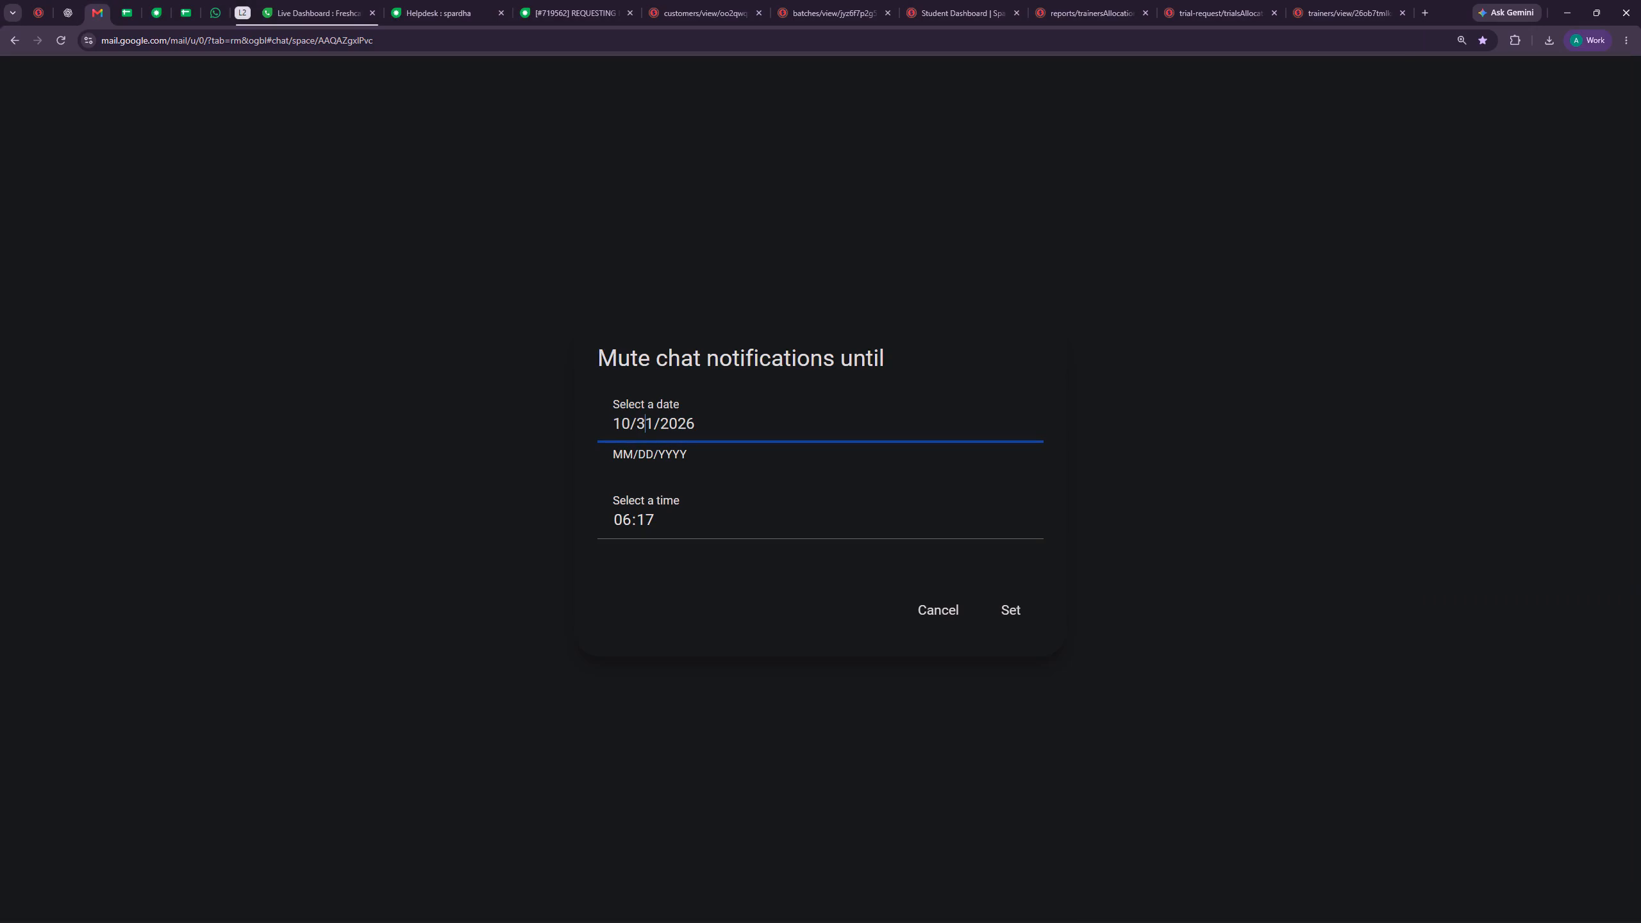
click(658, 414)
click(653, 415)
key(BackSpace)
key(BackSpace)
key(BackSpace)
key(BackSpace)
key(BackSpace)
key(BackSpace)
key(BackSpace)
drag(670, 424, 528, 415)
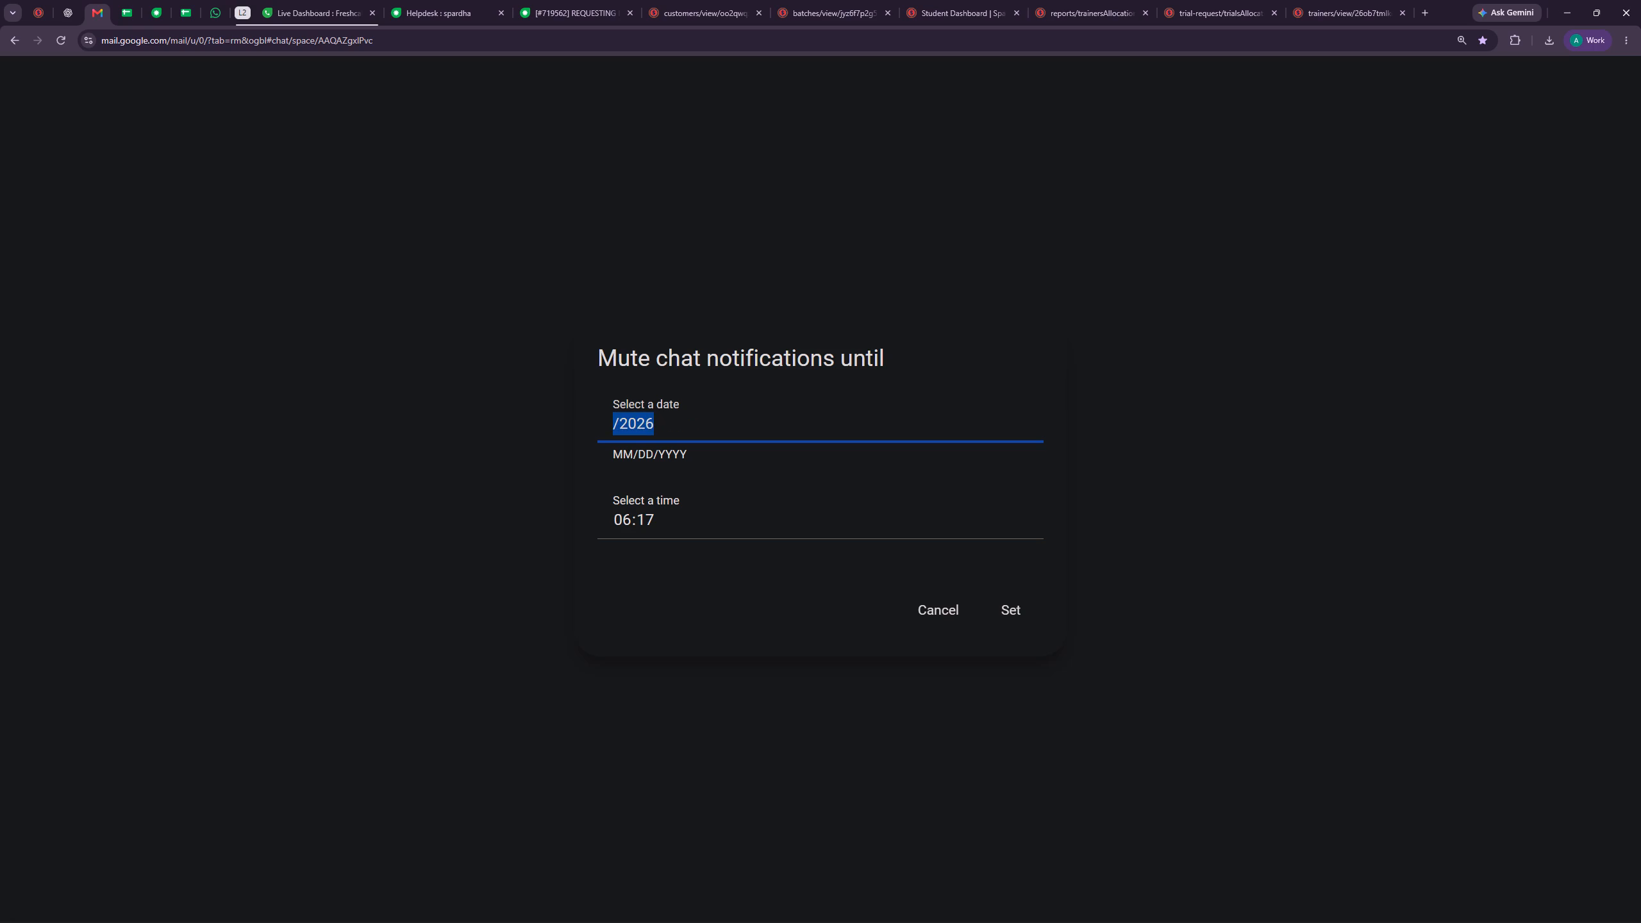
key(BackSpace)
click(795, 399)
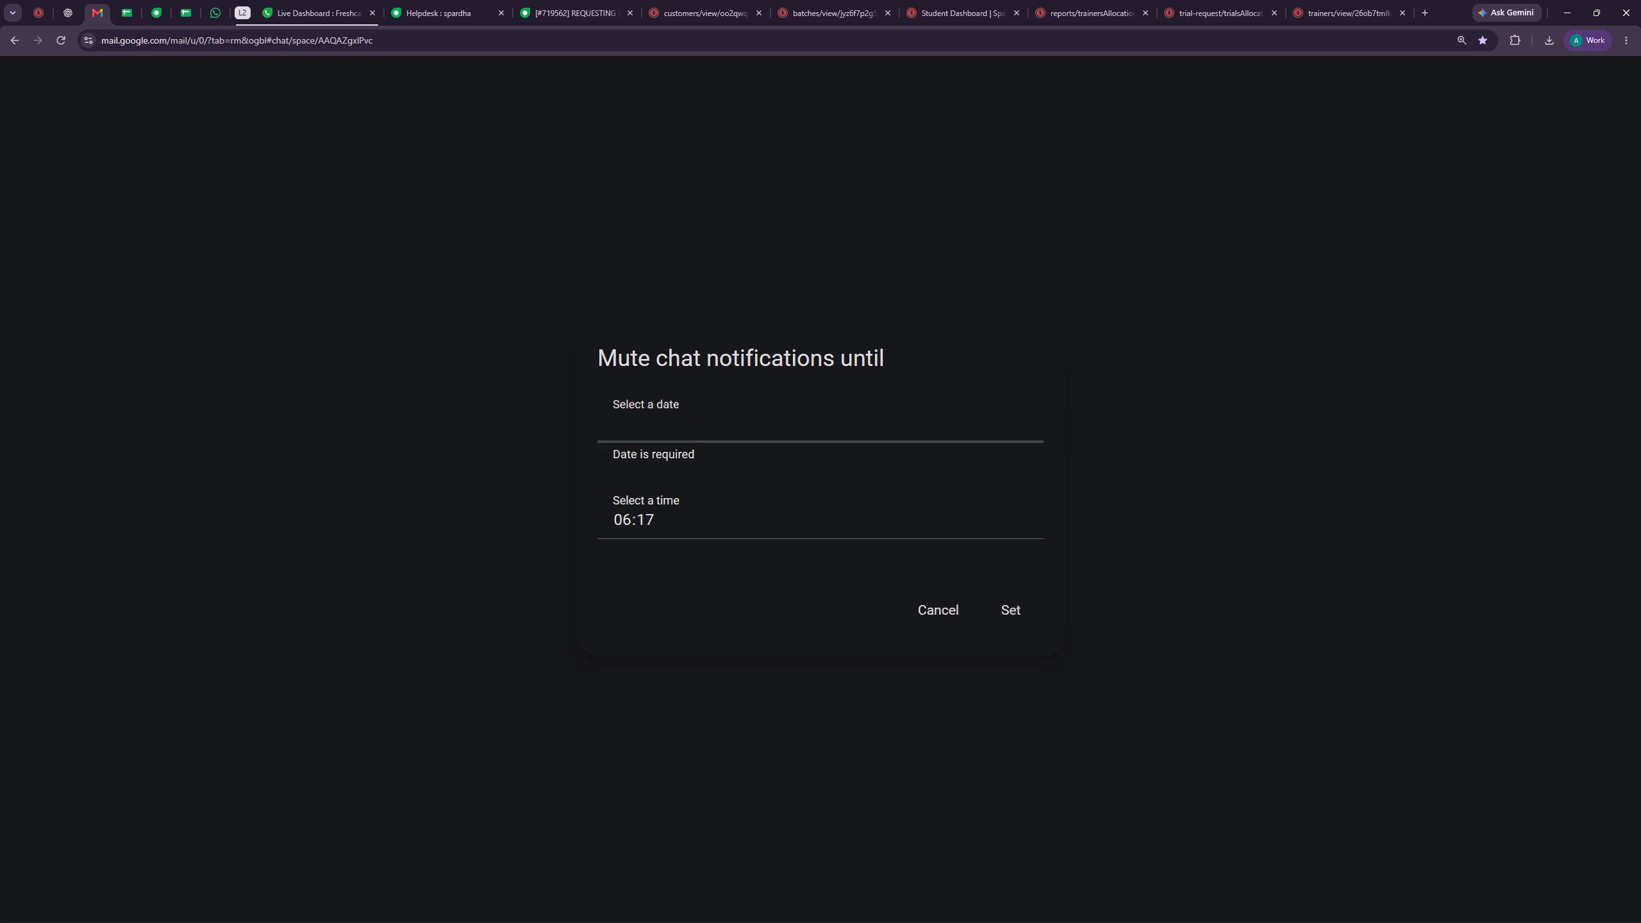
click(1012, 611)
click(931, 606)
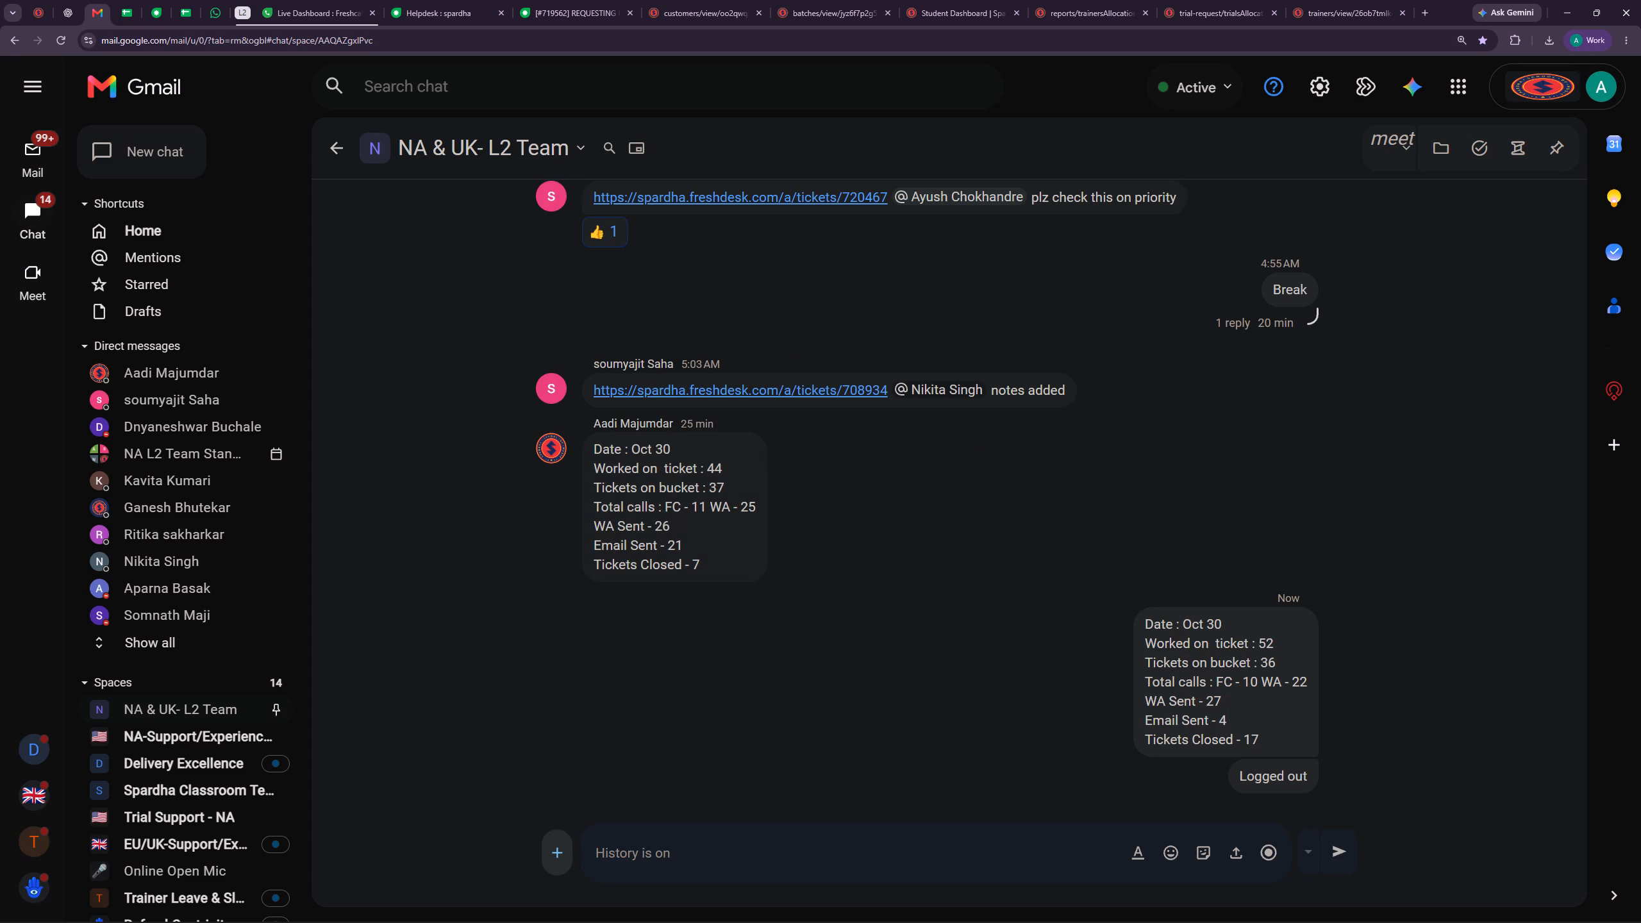
Try to mute chat notifications until a specific time, entering the date 1/11/2026 and the time 21:00.
click(1228, 93)
click(1226, 217)
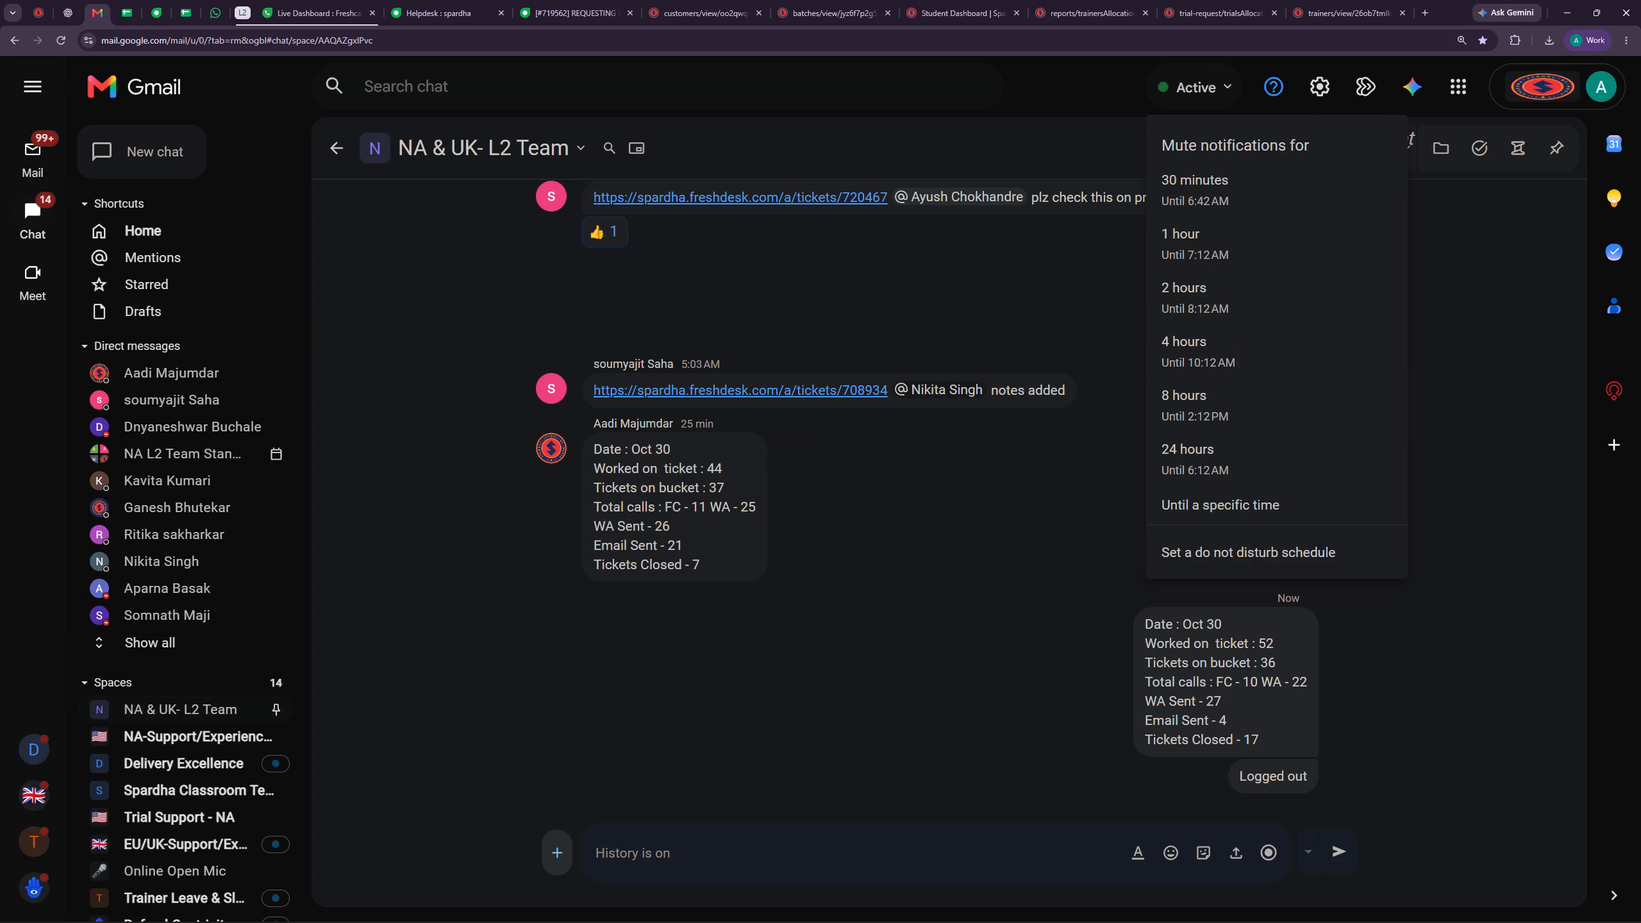
click(1199, 494)
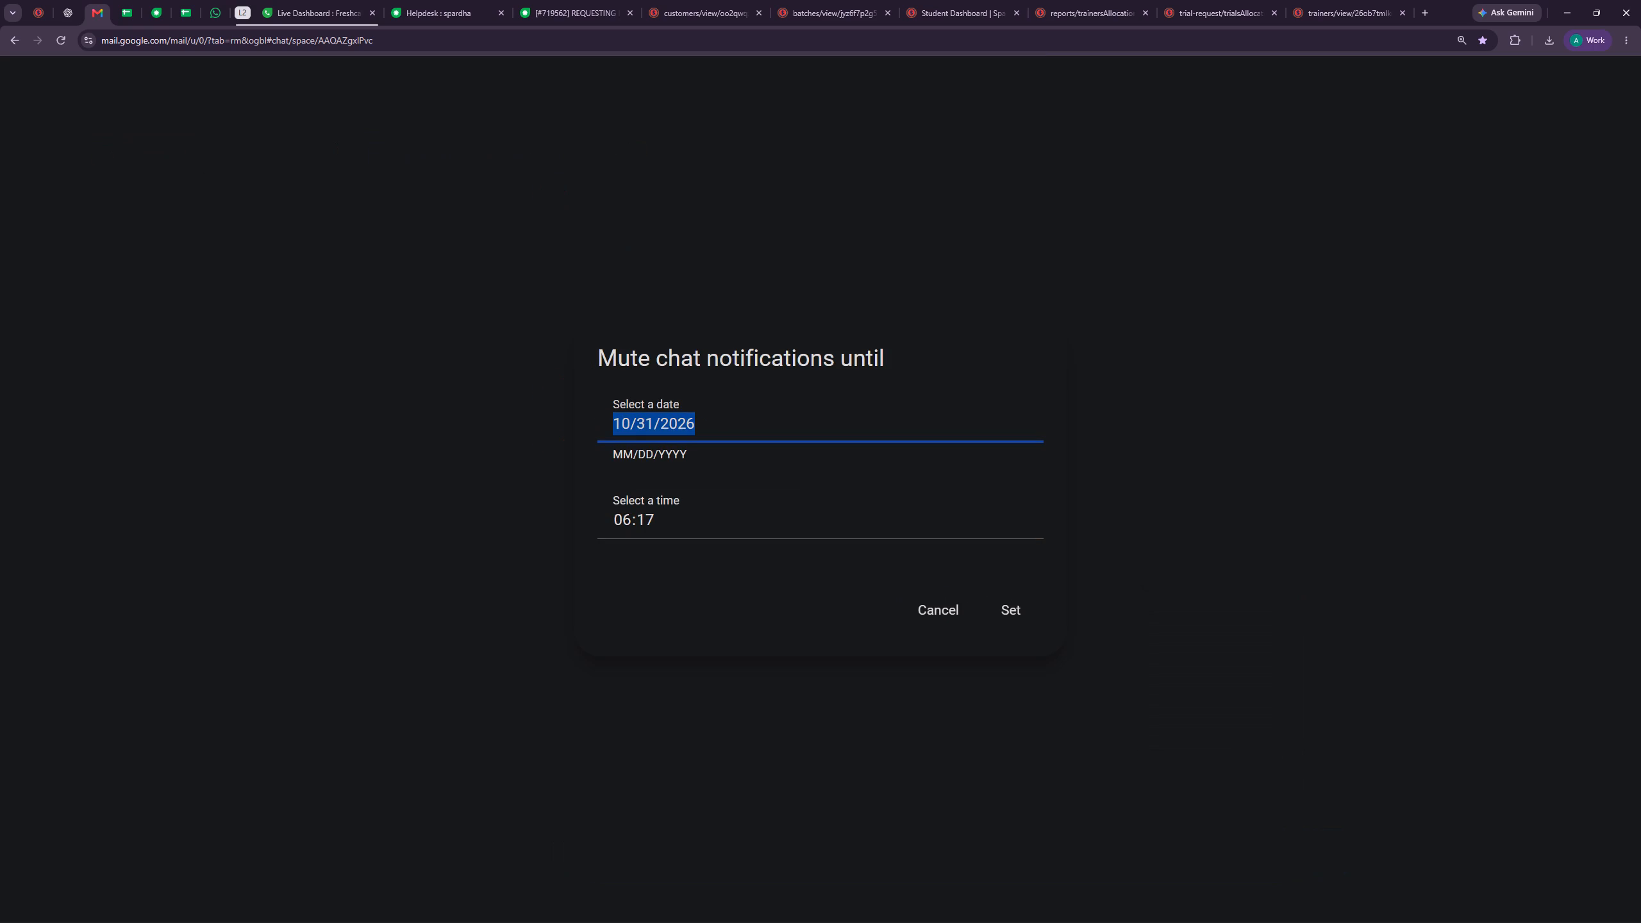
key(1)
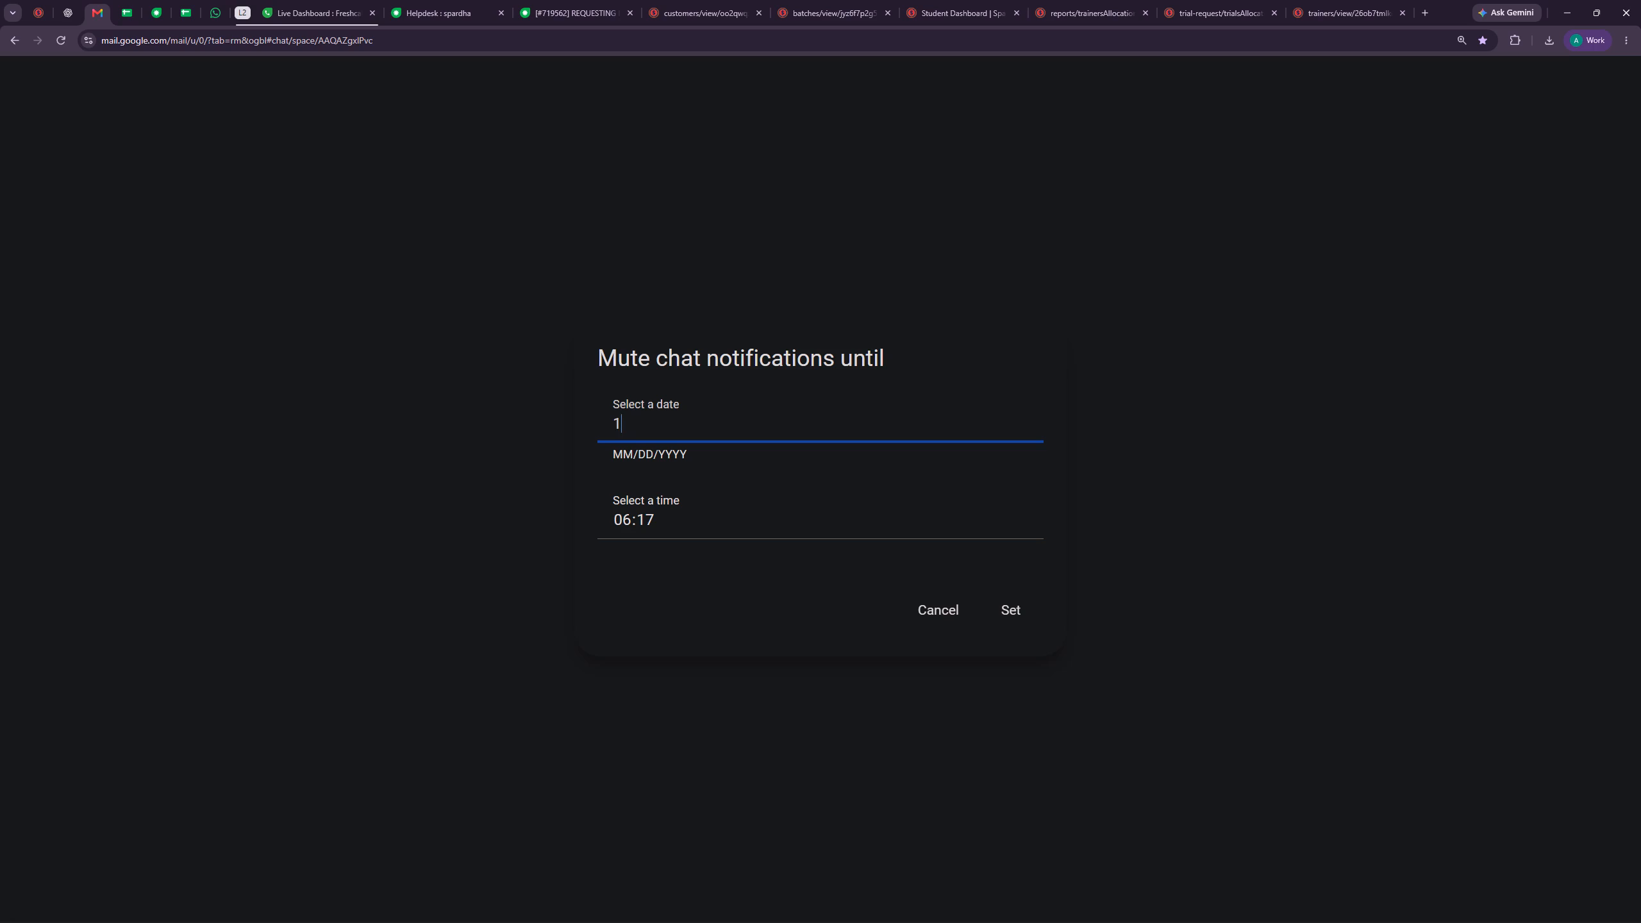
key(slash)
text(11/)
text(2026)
drag(654, 518, 583, 519)
click(629, 517)
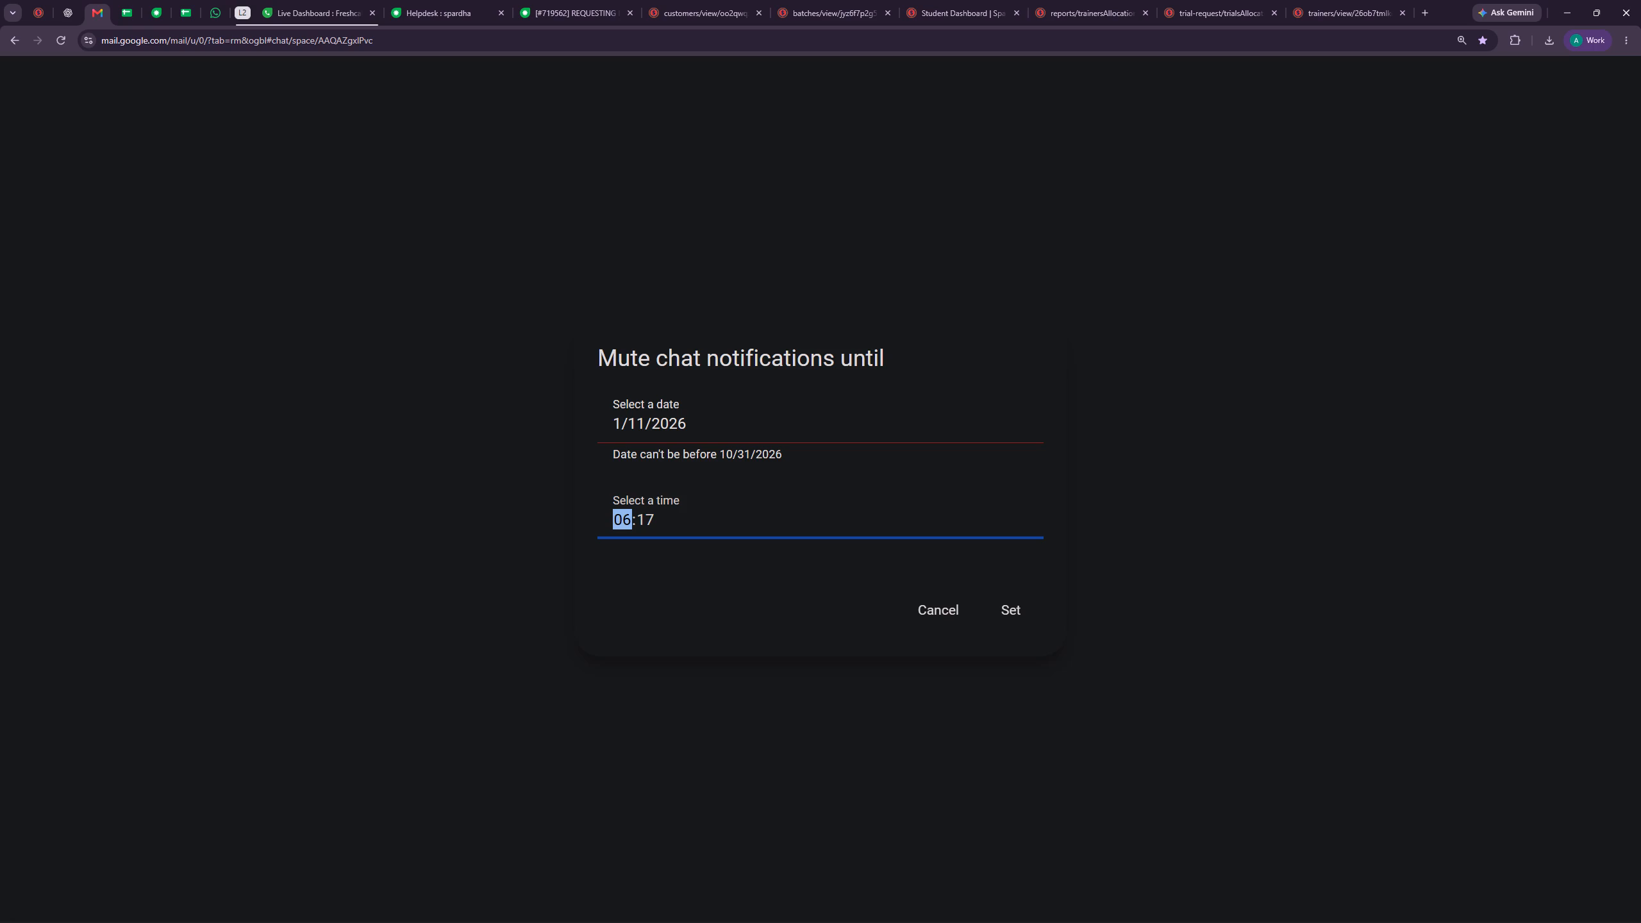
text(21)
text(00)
click(1015, 617)
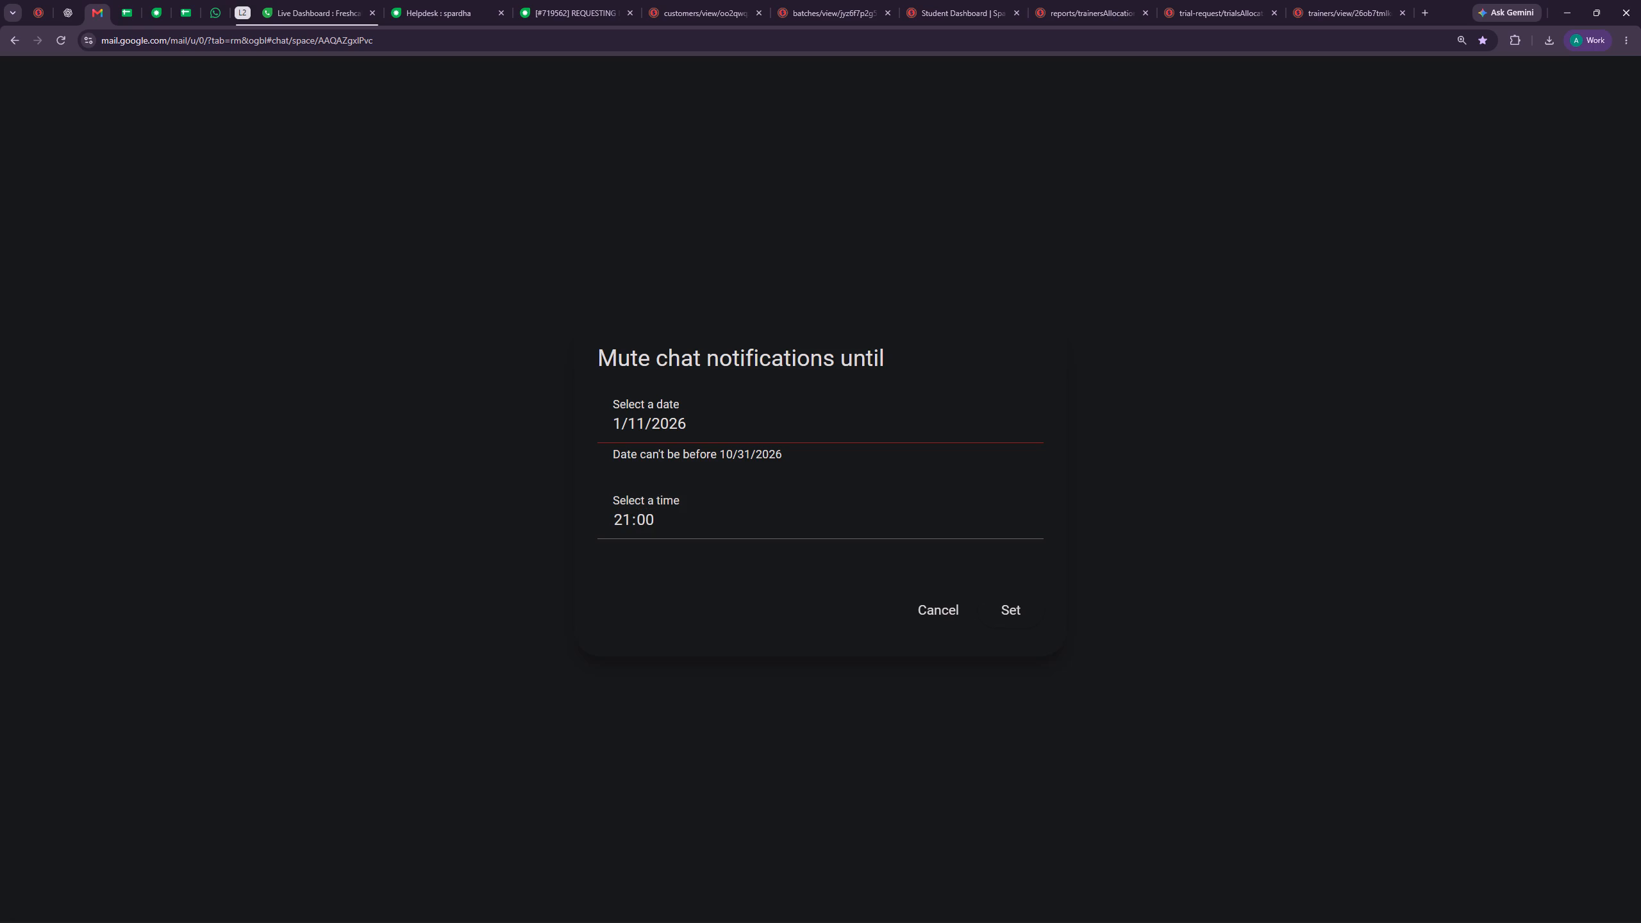
click(1017, 619)
Correct the mute end date to 11/1/2026 and apply the do-not-disturb setting.
click(644, 419)
click(638, 419)
click(647, 419)
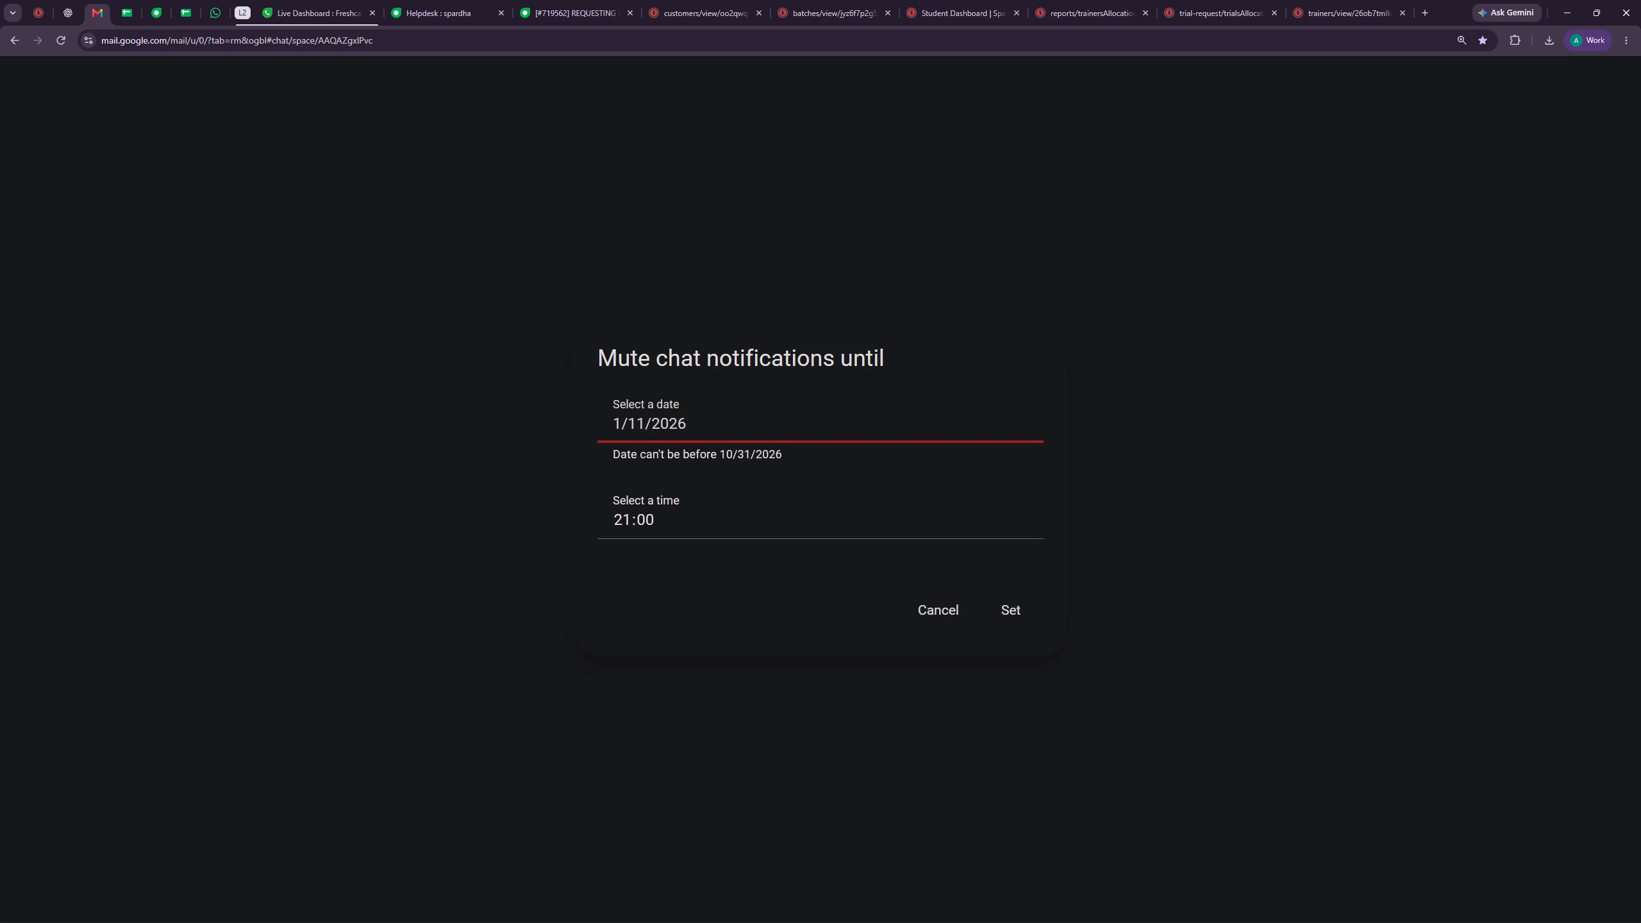
key(BackSpace)
key(BackSpace)
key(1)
click(620, 419)
key(BackSpace)
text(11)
click(1009, 613)
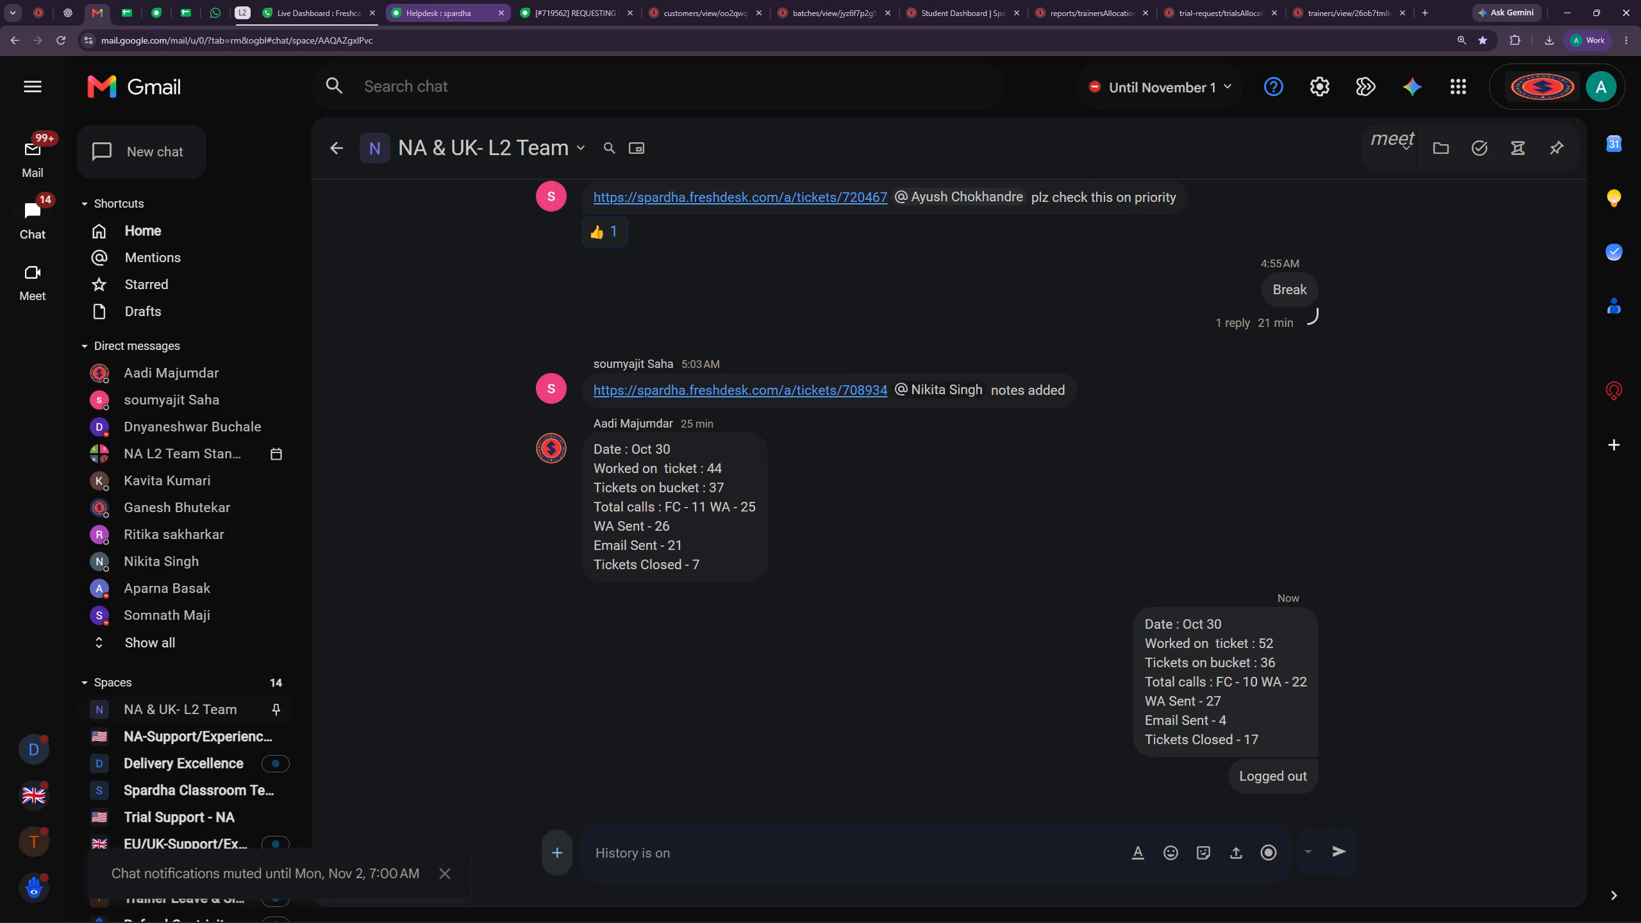
Set the agent availability to Offline in the Freshcaller live dashboard and return to the Gmail chat.
click(293, 1)
click(1371, 83)
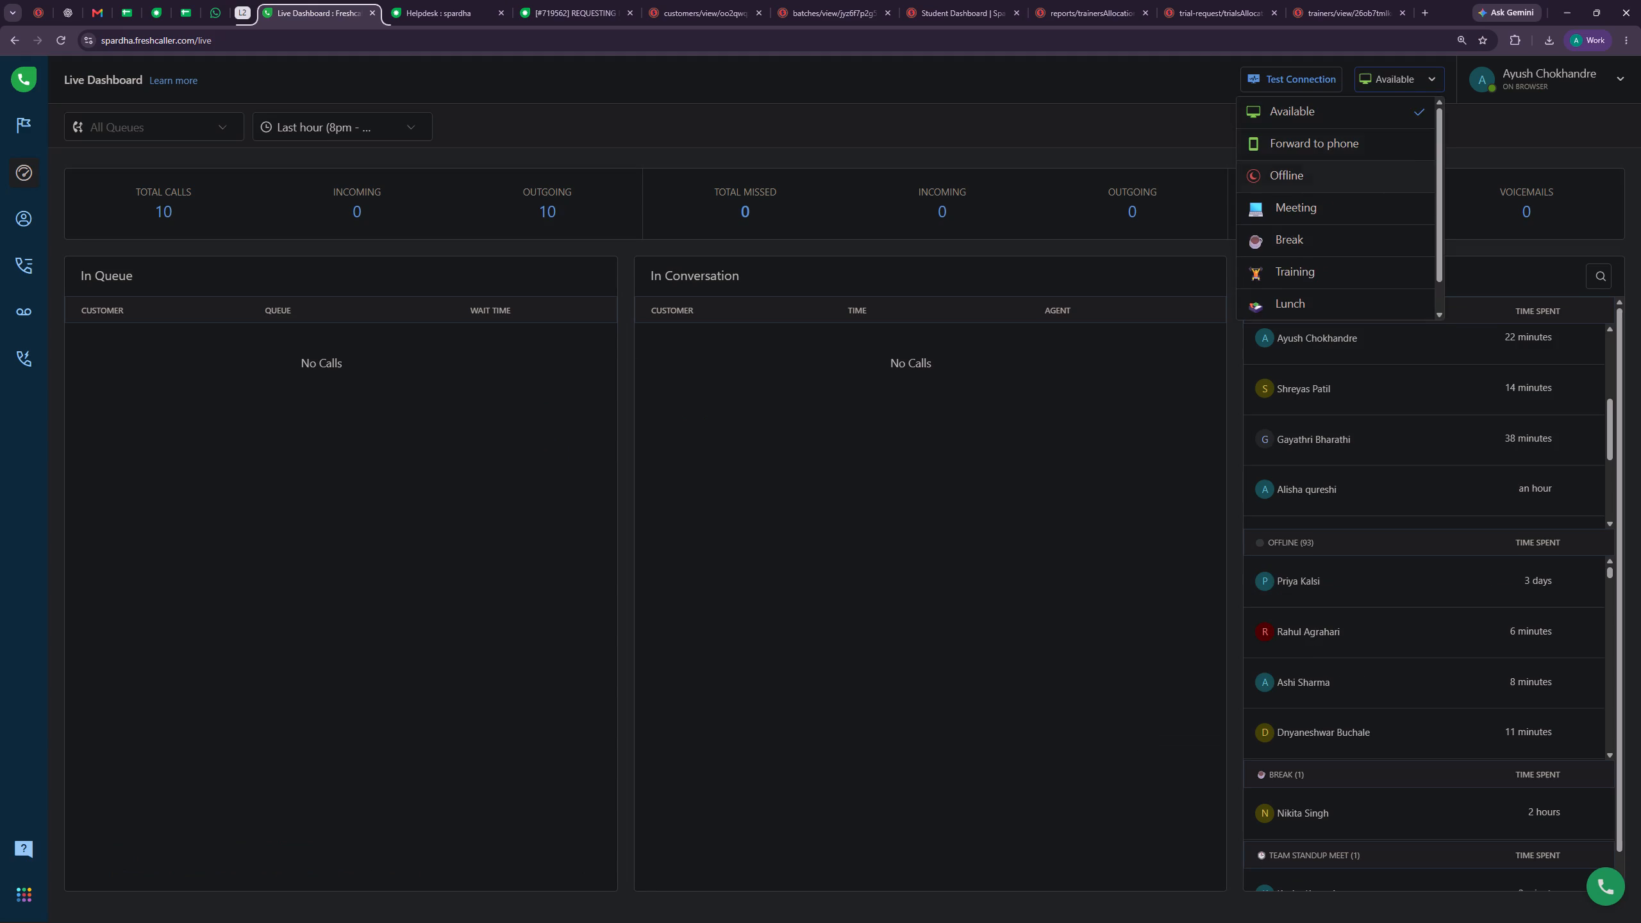
click(1297, 173)
click(93, 13)
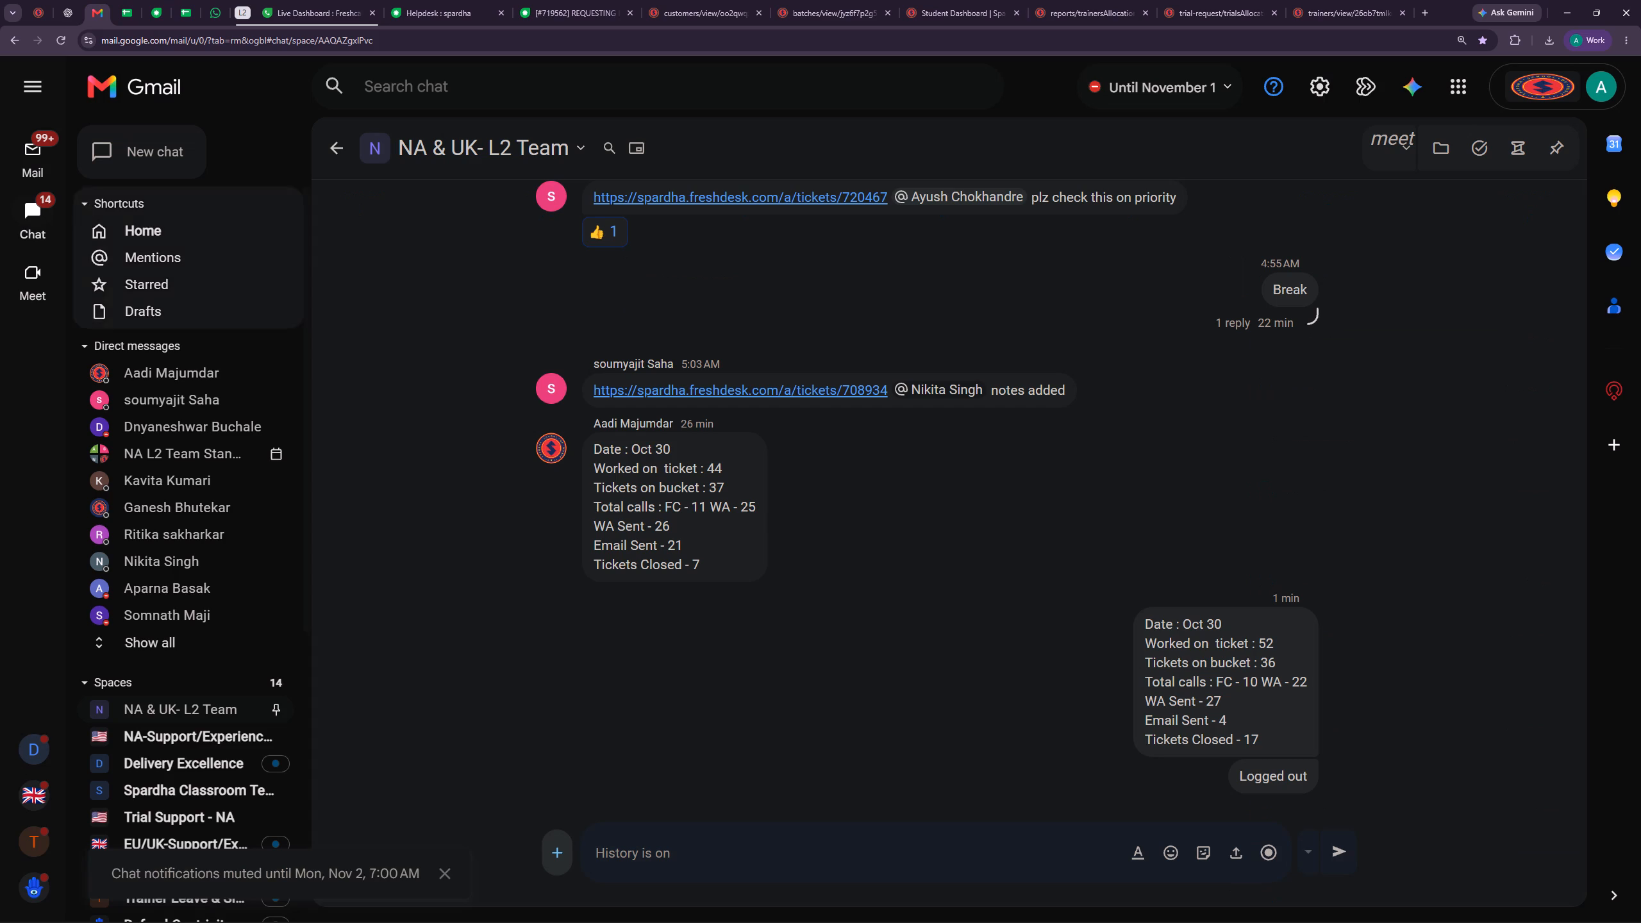
Open ticket #717588 from its link in the NA-Support/Experience/Delivery chat space and review its private notes.
click(163, 738)
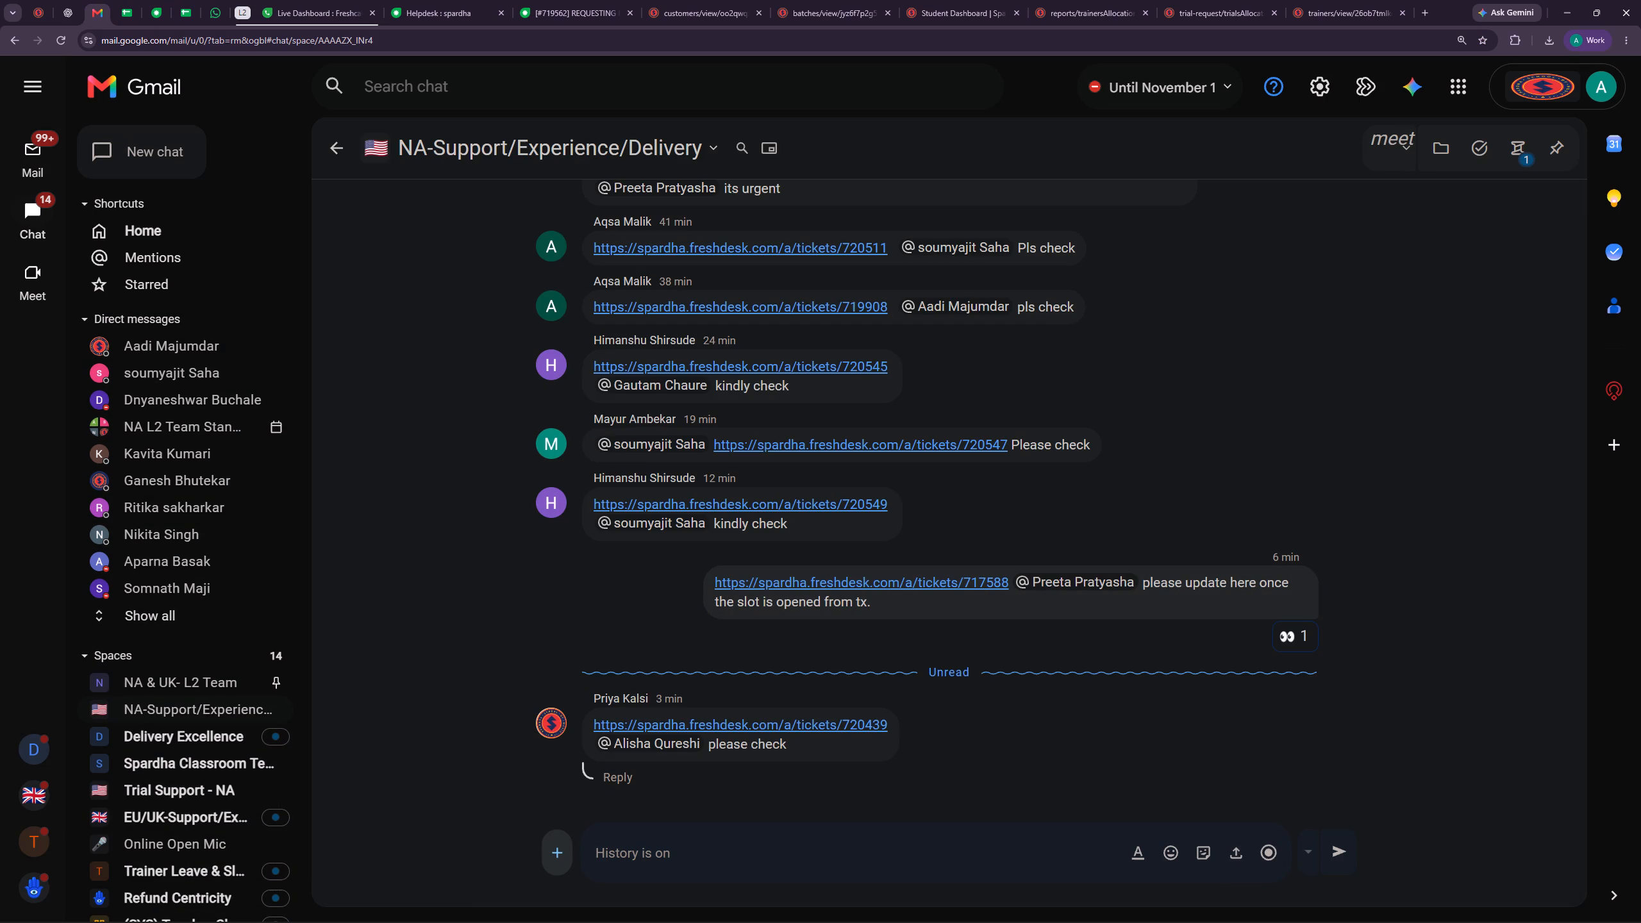
click(894, 581)
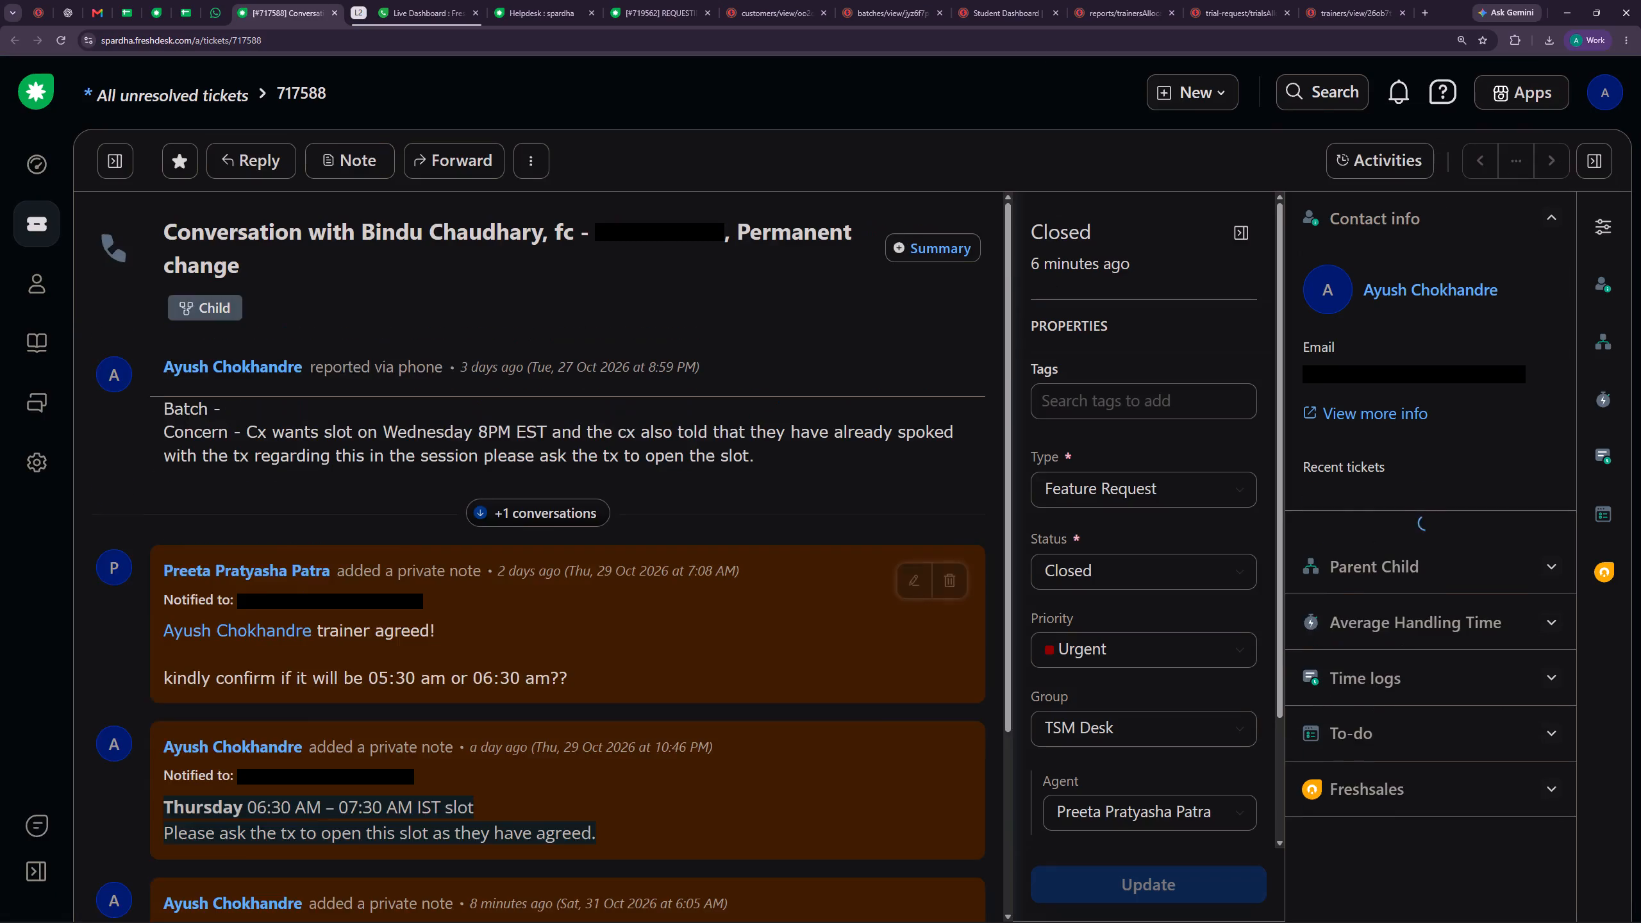
scroll(851, 609, down, 4)
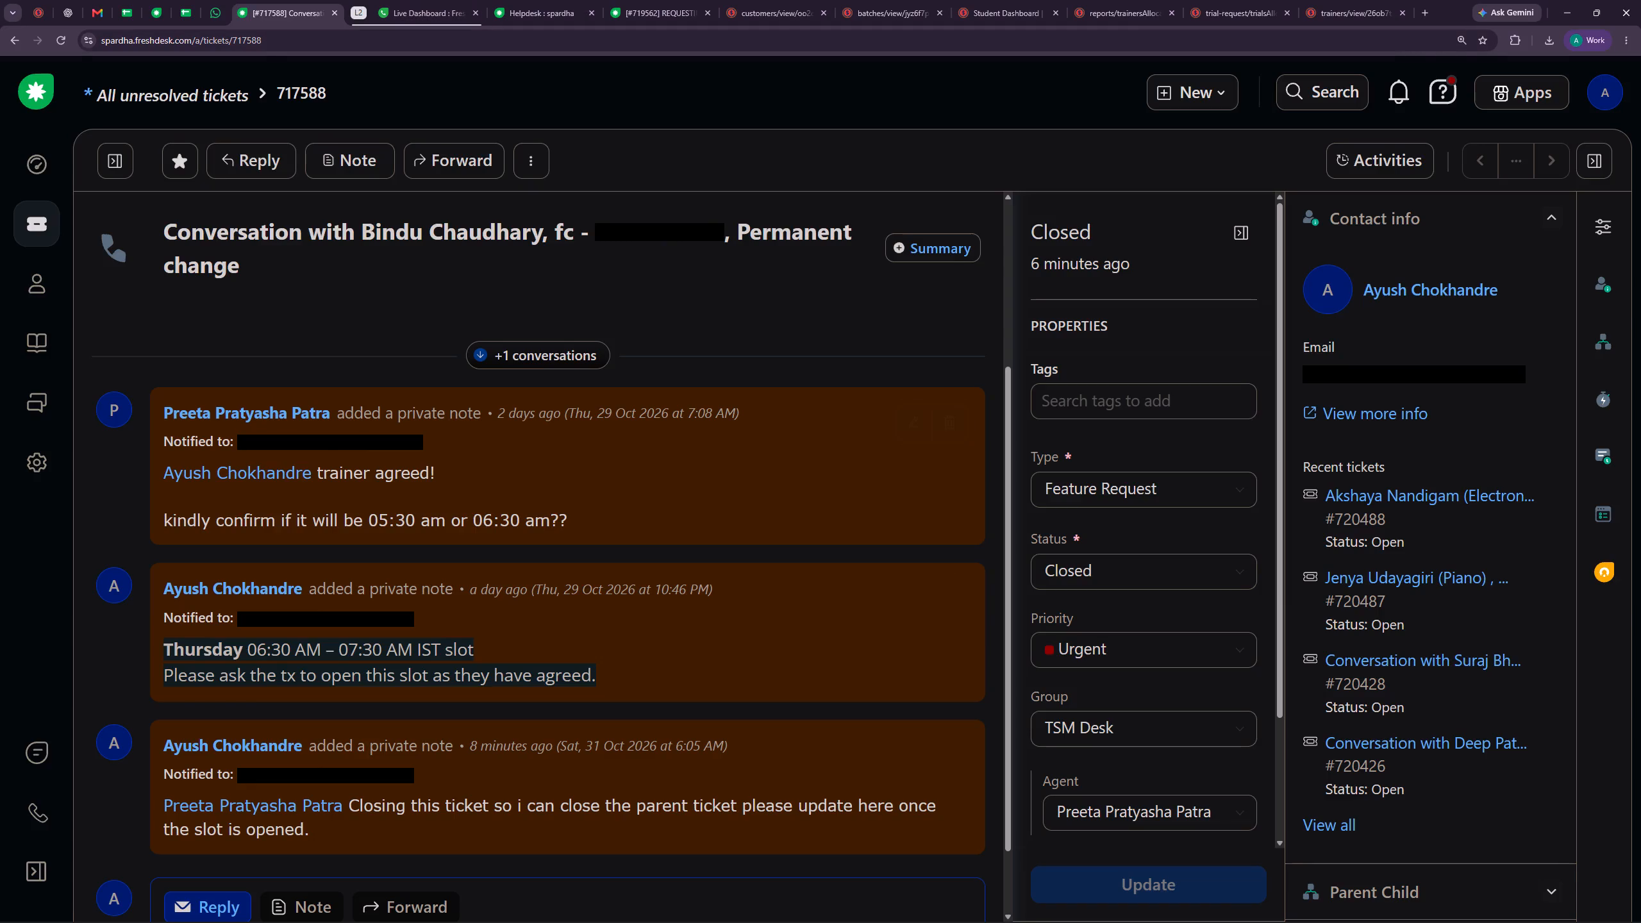
Review the original slot concern and the private notes in ticket #717588, and close the ticket's browser tab.
scroll(1125, 492, down, 1)
scroll(1020, 477, up, 2)
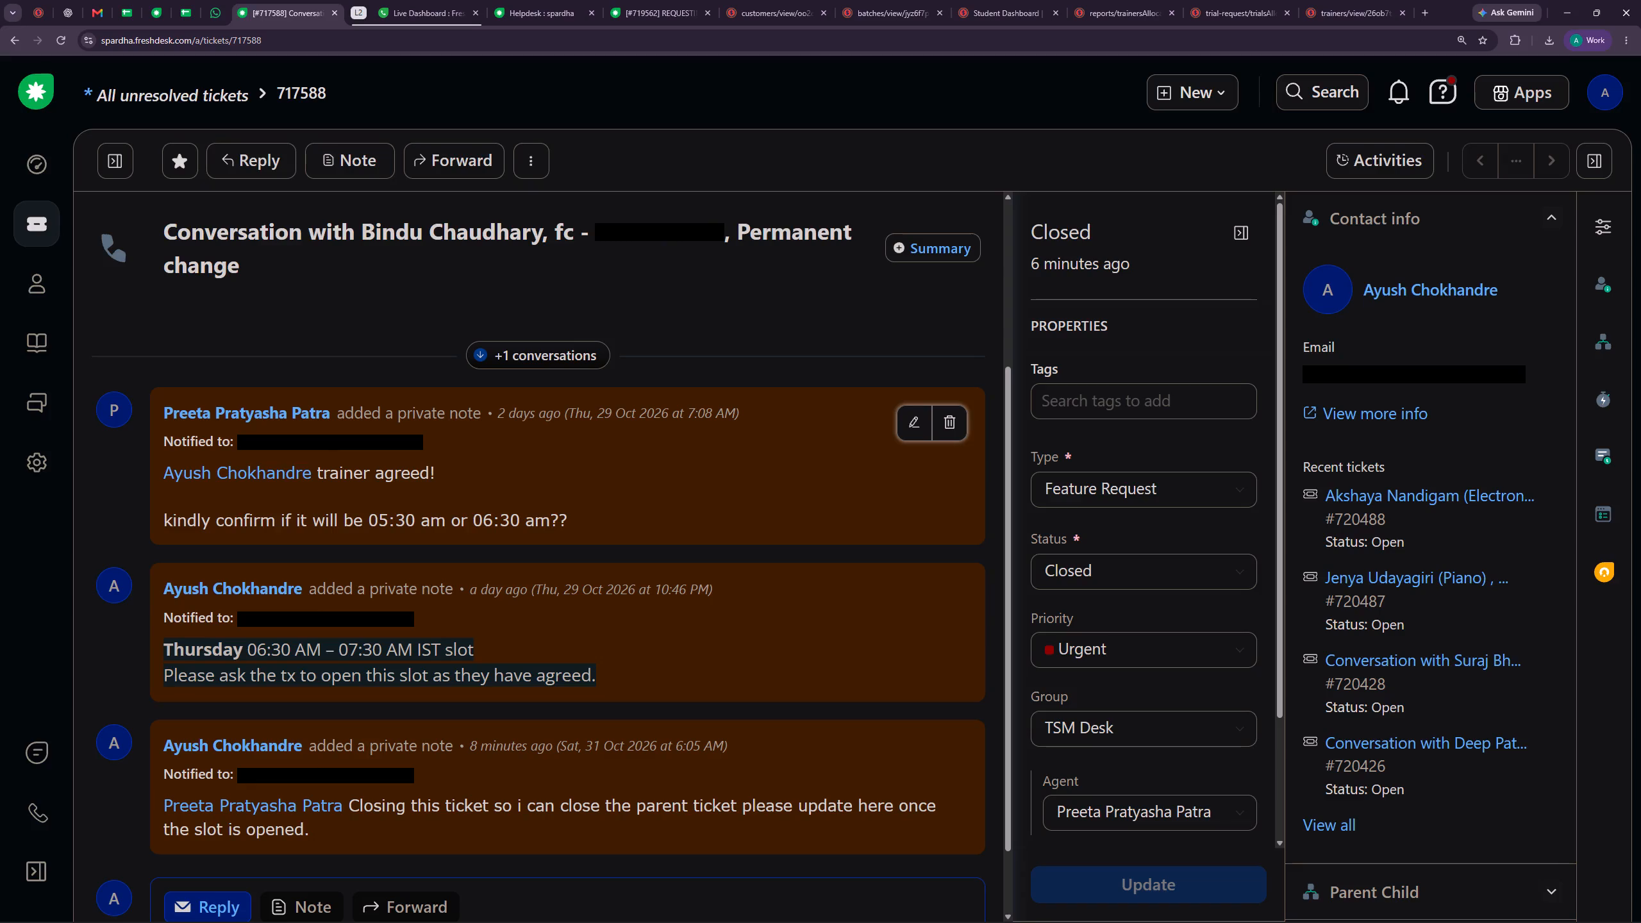
scroll(540, 486, up, 2)
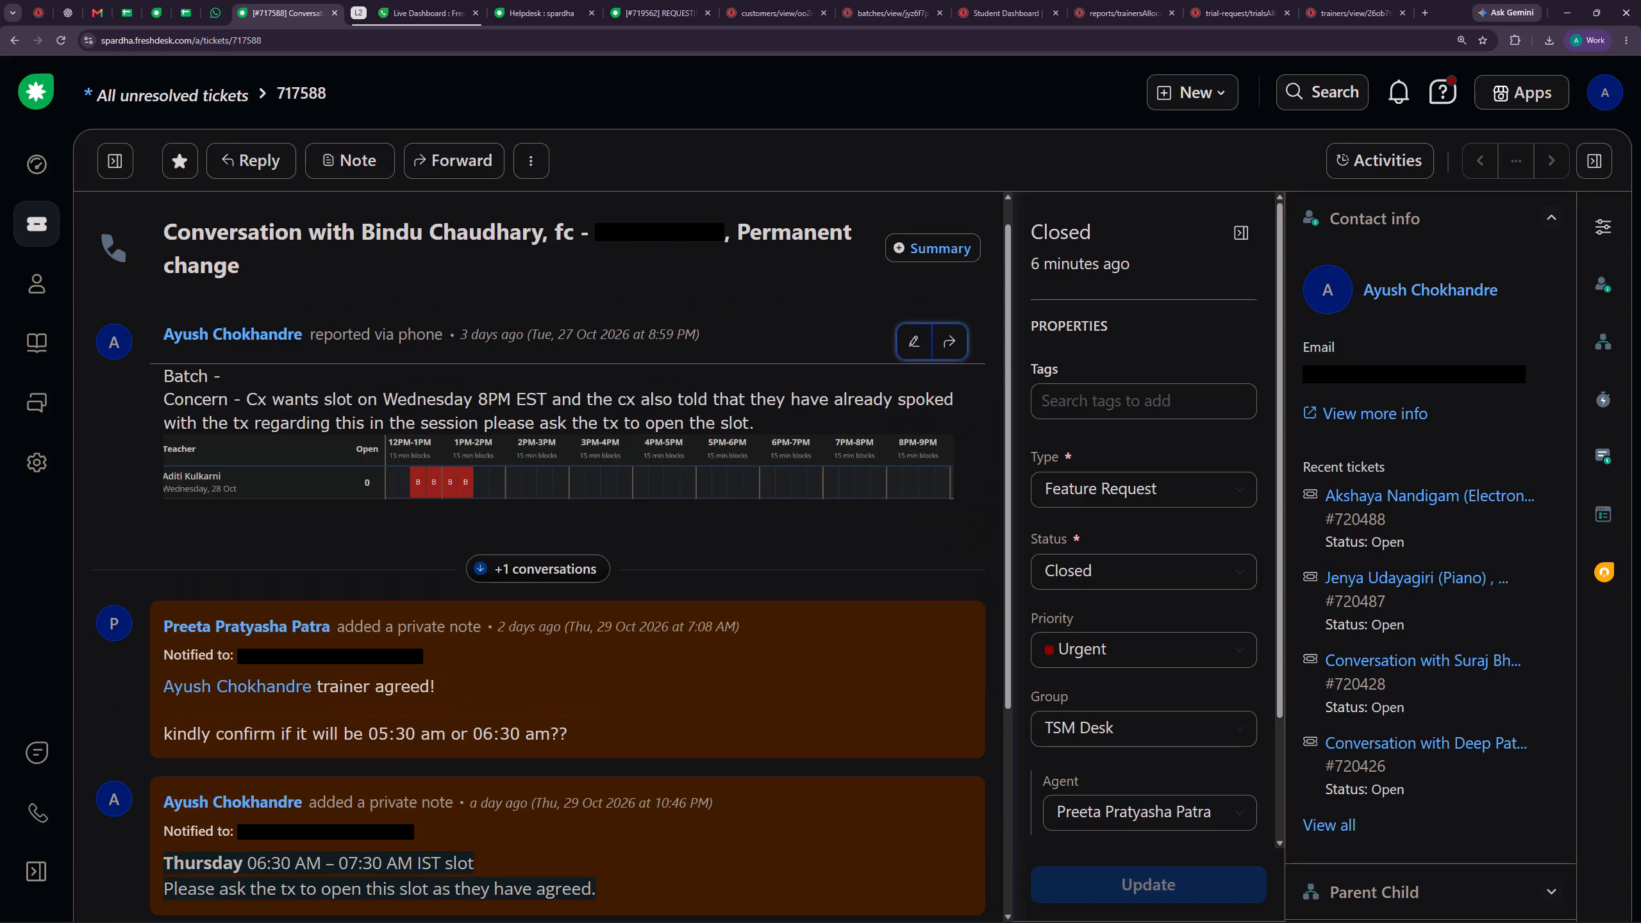
scroll(543, 490, down, 2)
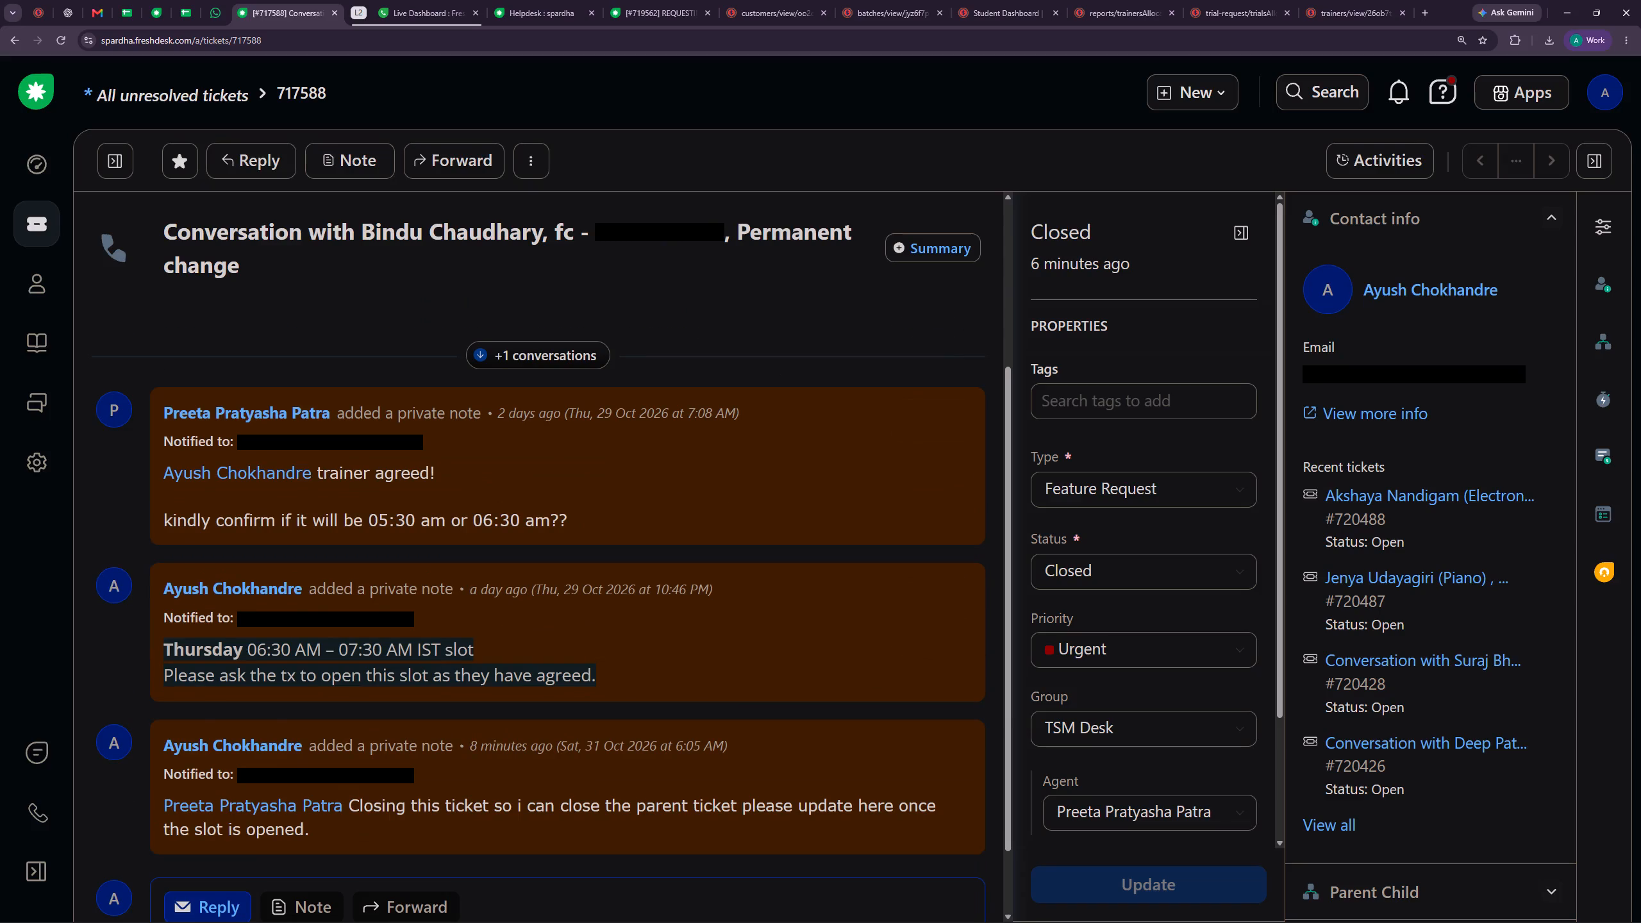
click(333, 12)
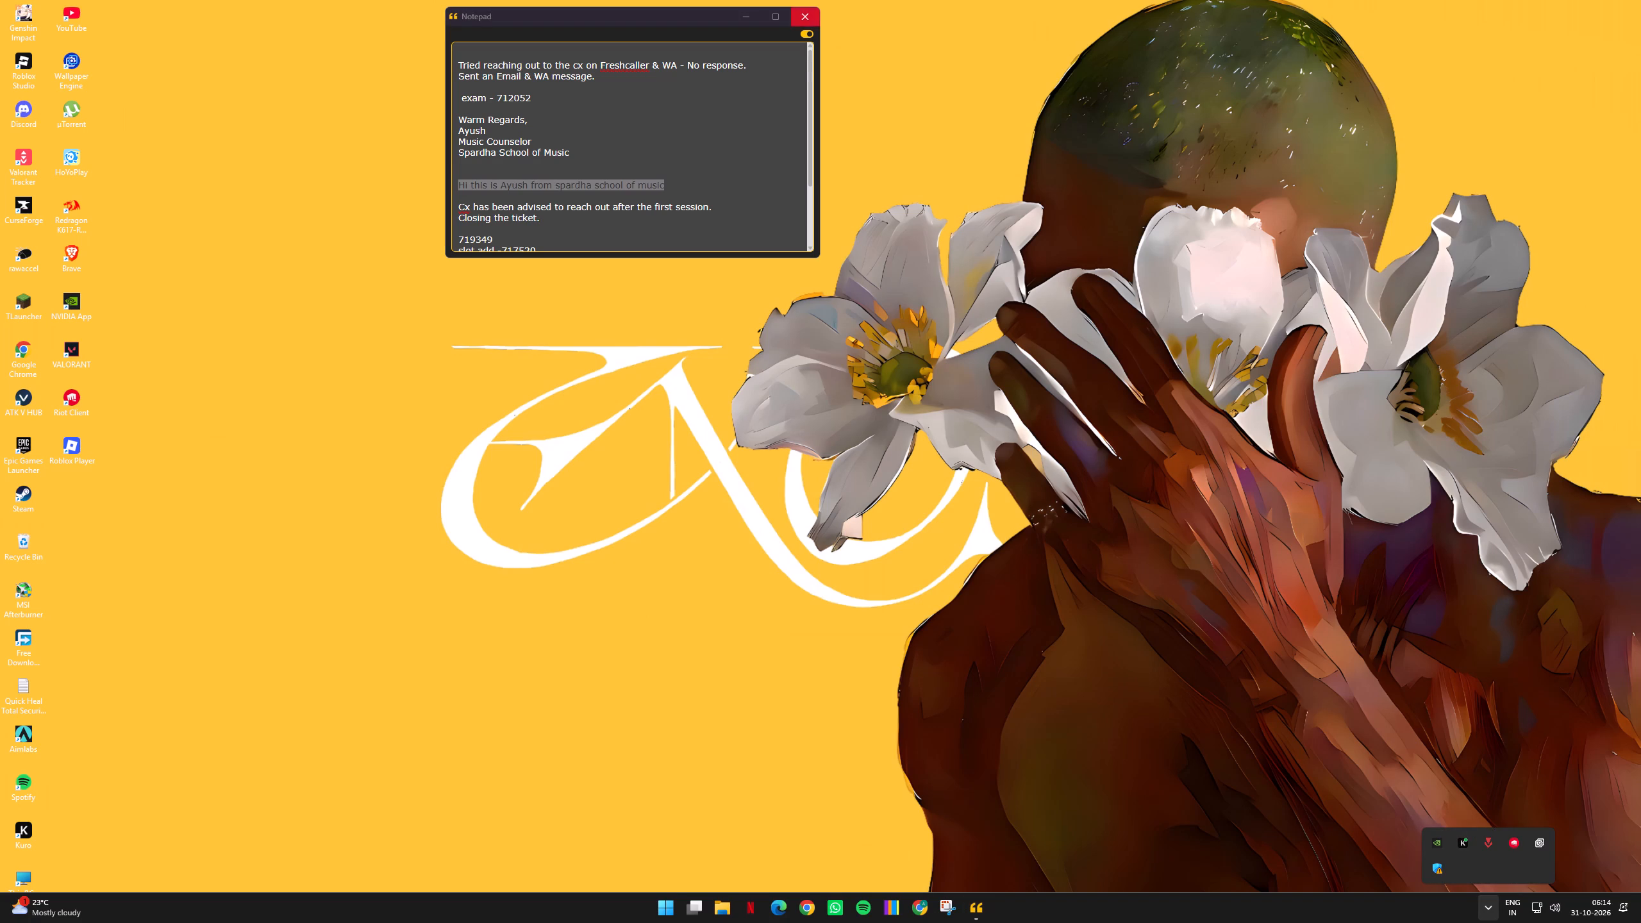
Close the Notepad window holding the ticket notes and collapse the hidden system tray icons on the desktop.
click(810, 21)
double_click(810, 12)
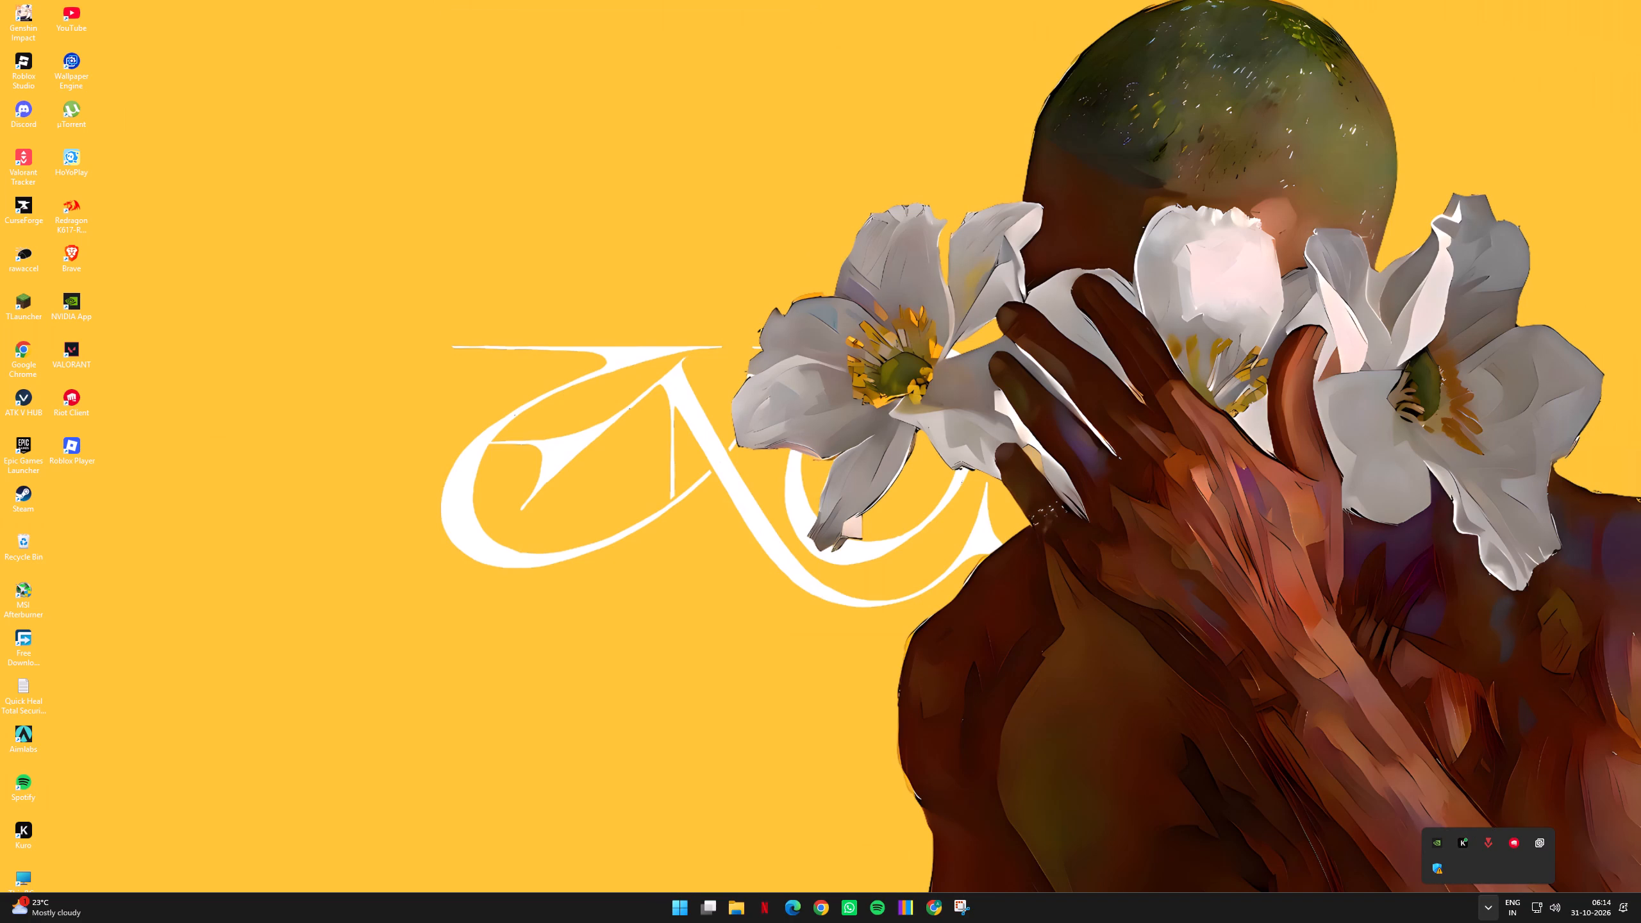
click(1479, 911)
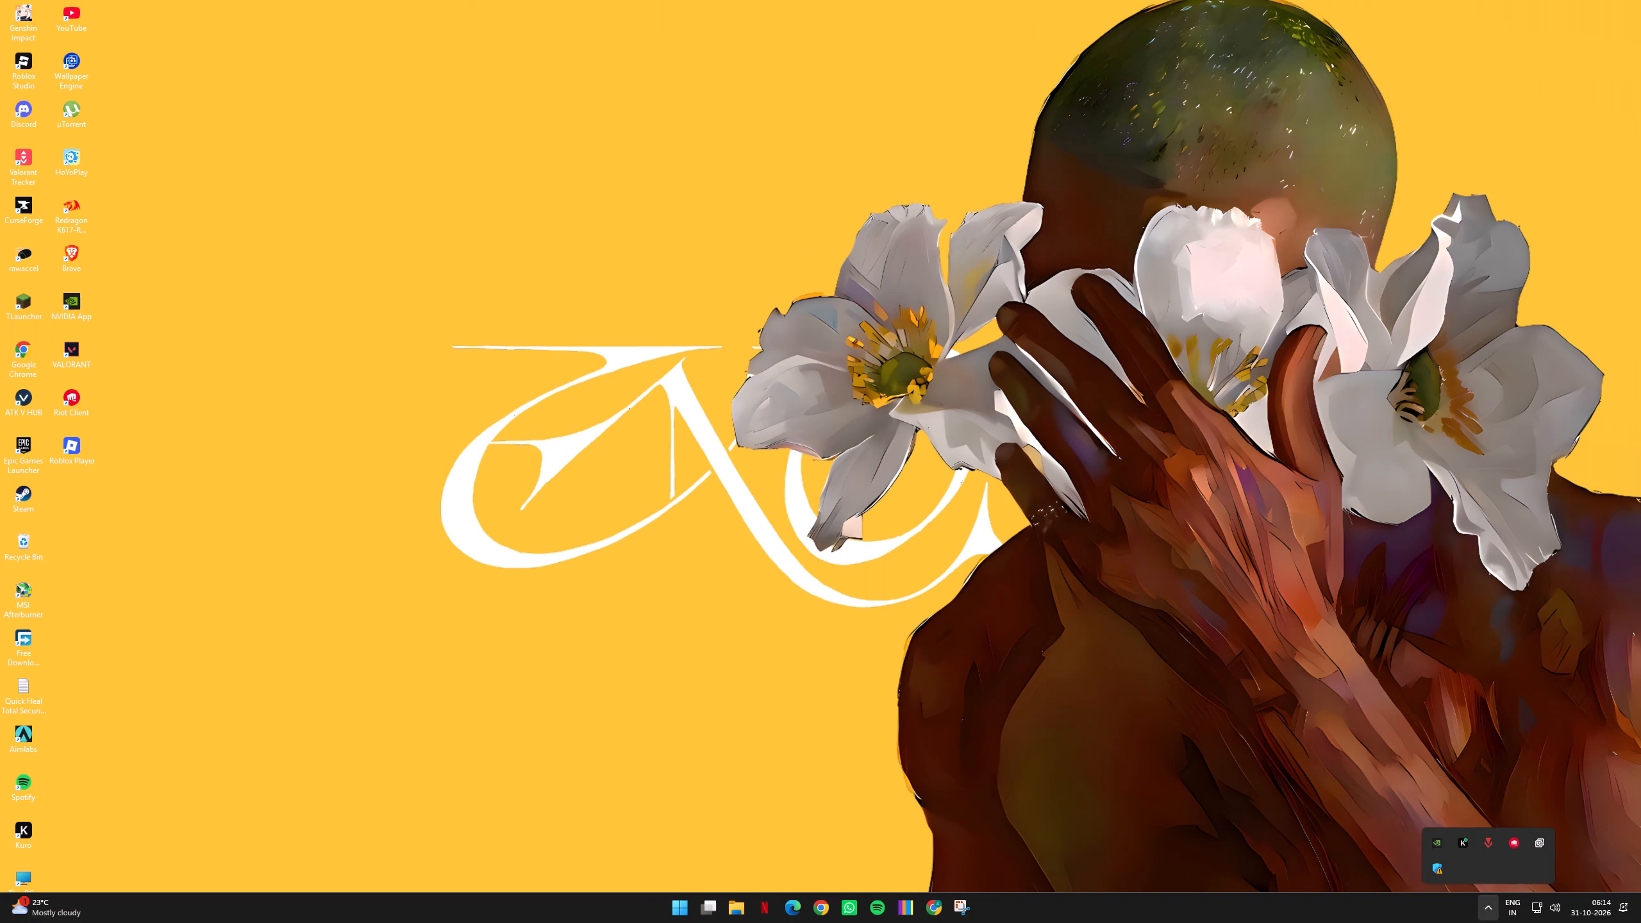
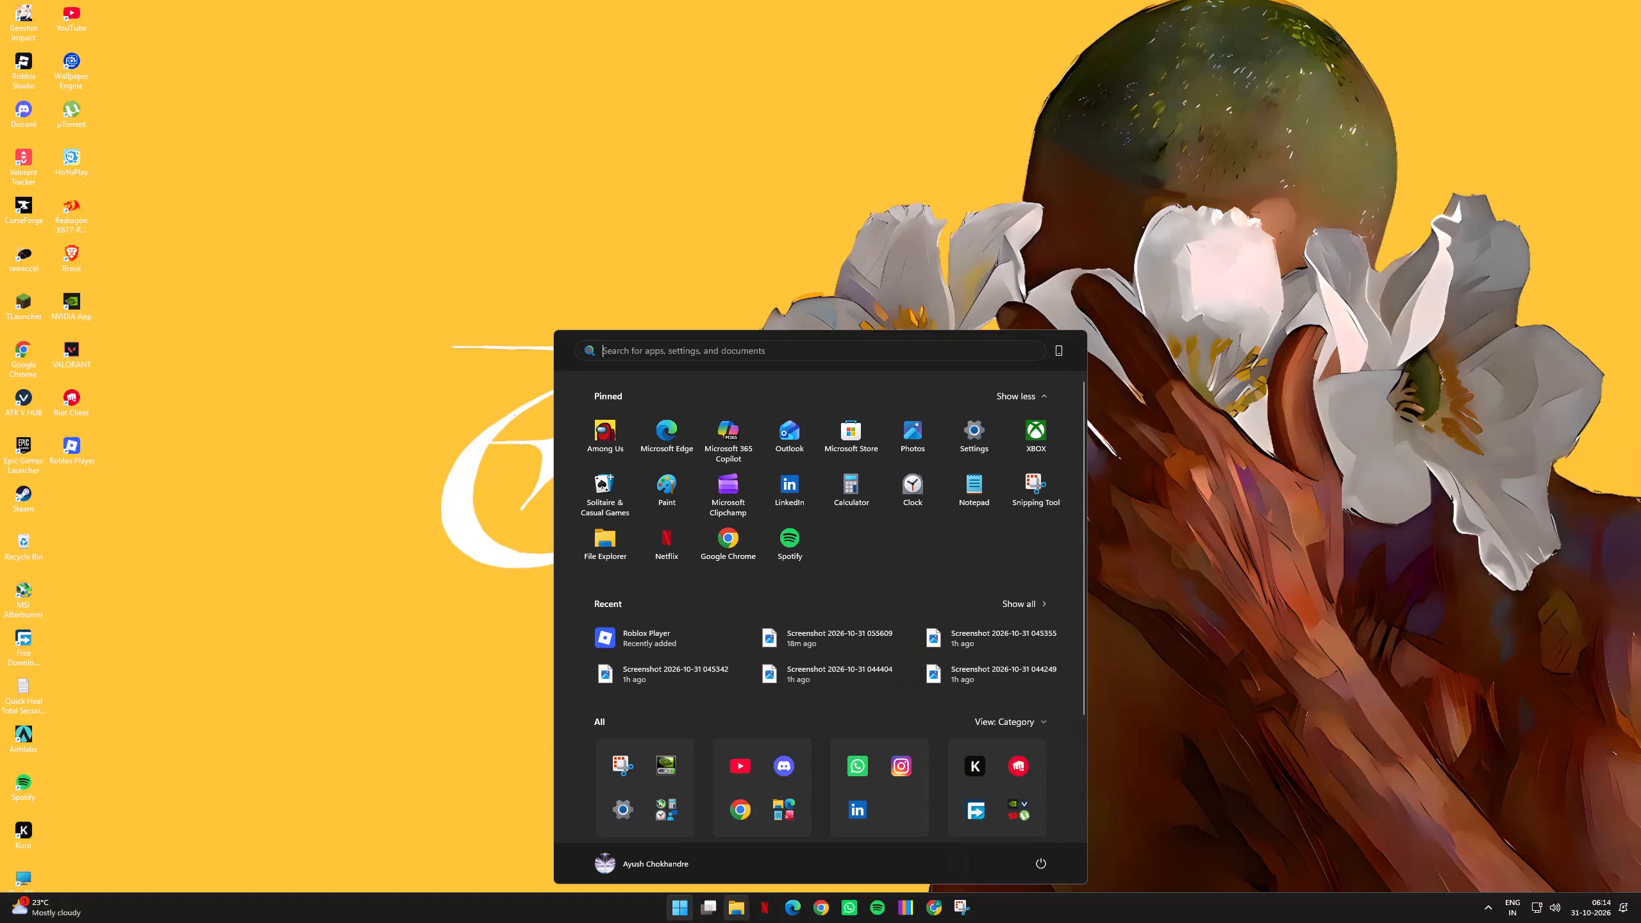
Open the Windows power options to shut down the computer.
click(1033, 865)
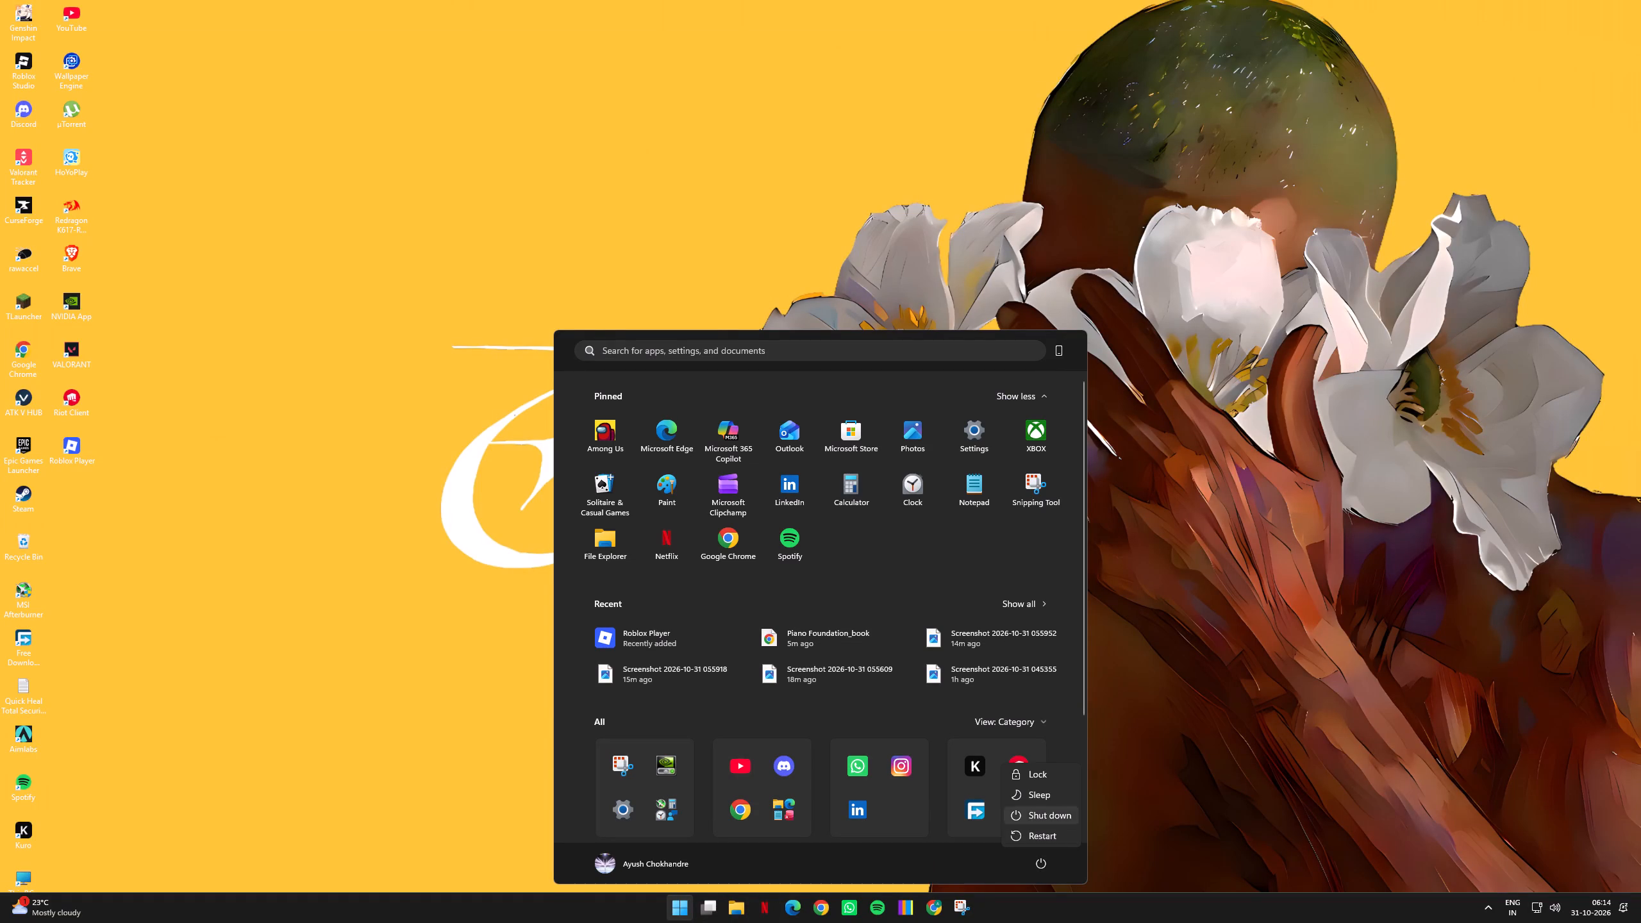